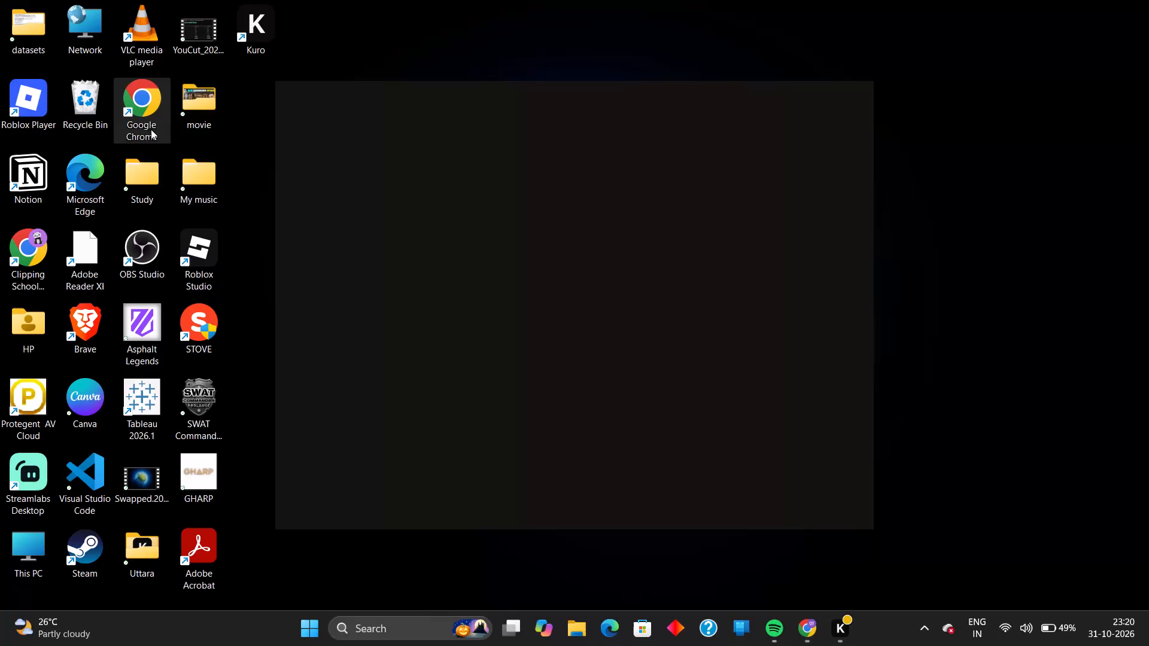
# Launch the Canva desktop app.
pyautogui.doubleClick(81, 398)
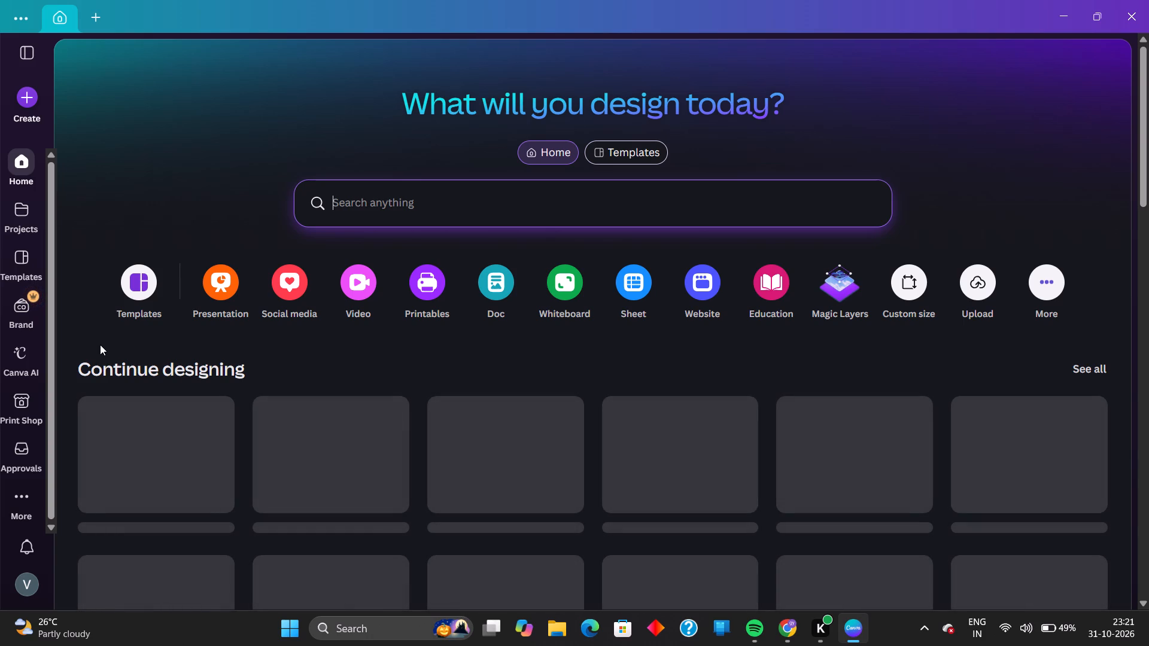
pyautogui.scroll(1, 100, 345)
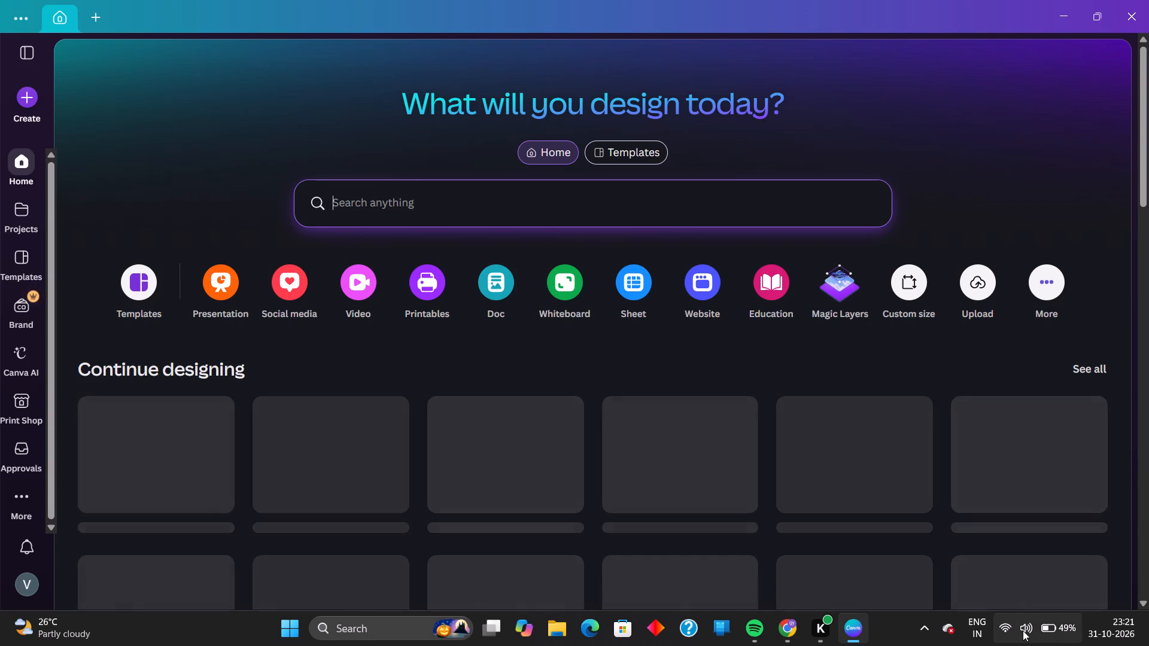
# Switch the computer's Wi-Fi connection to the network named Vaibhav.
pyautogui.click(1023, 630)
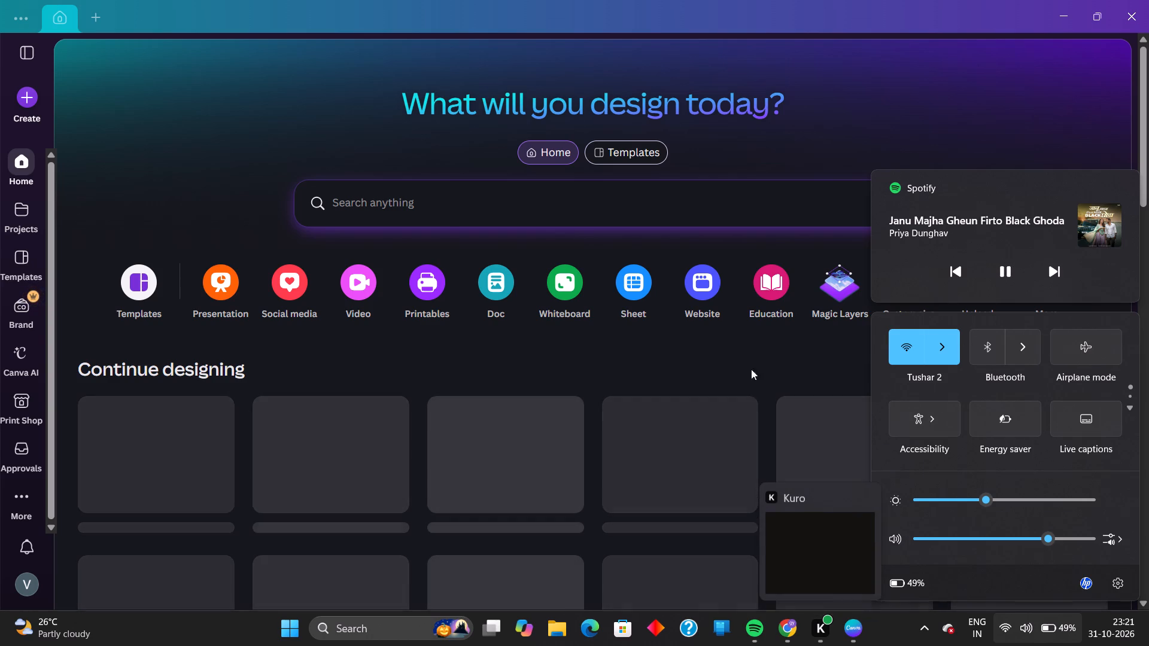
pyautogui.click(843, 120)
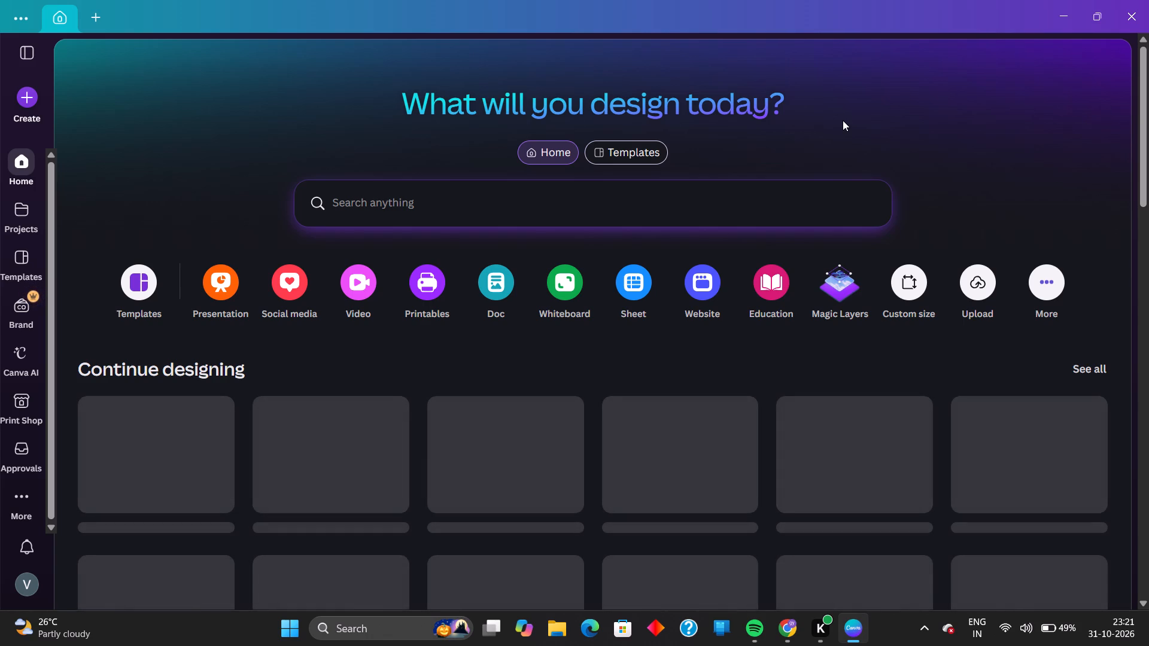
pyautogui.click(1009, 625)
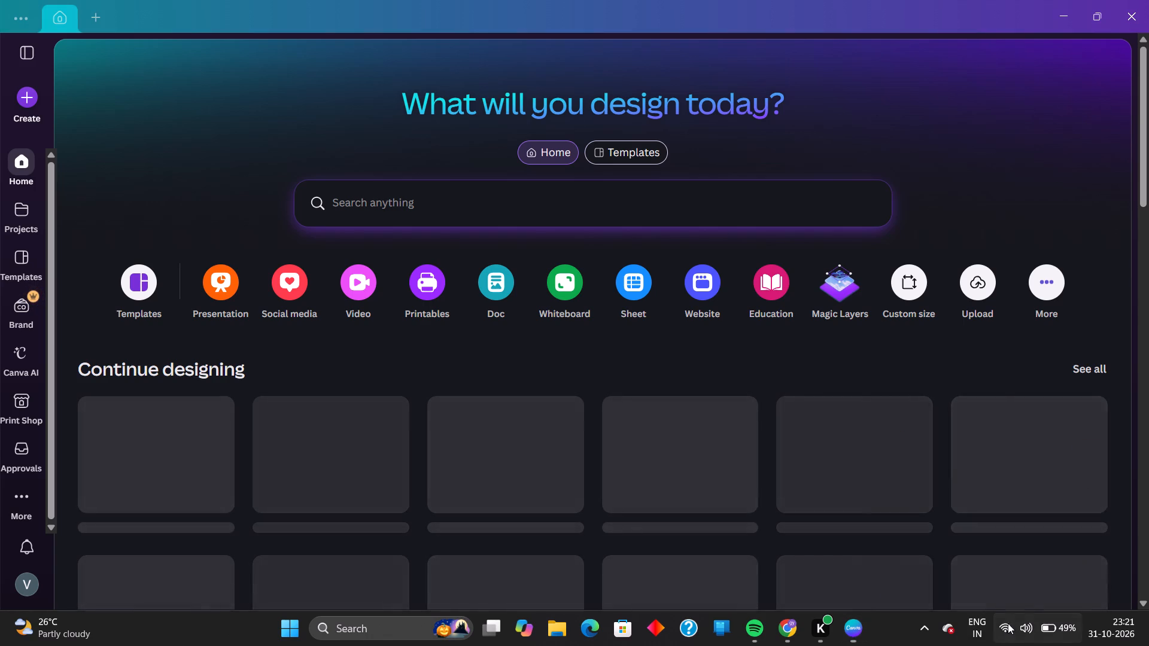
pyautogui.click(953, 335)
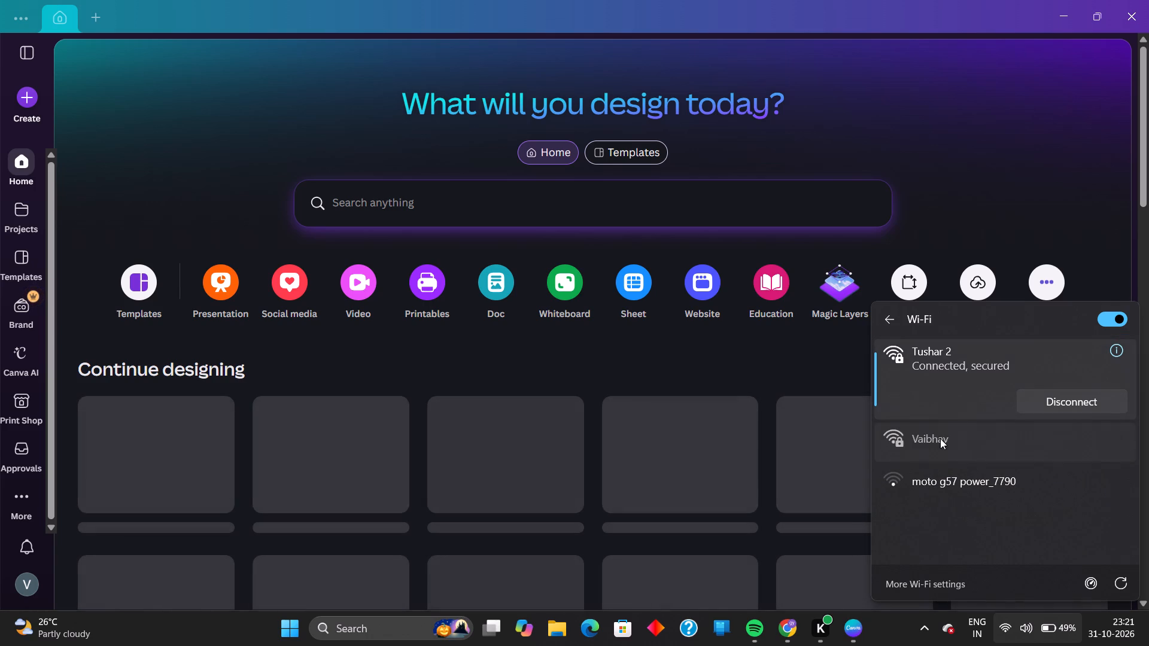
pyautogui.click(941, 440)
pyautogui.click(1074, 469)
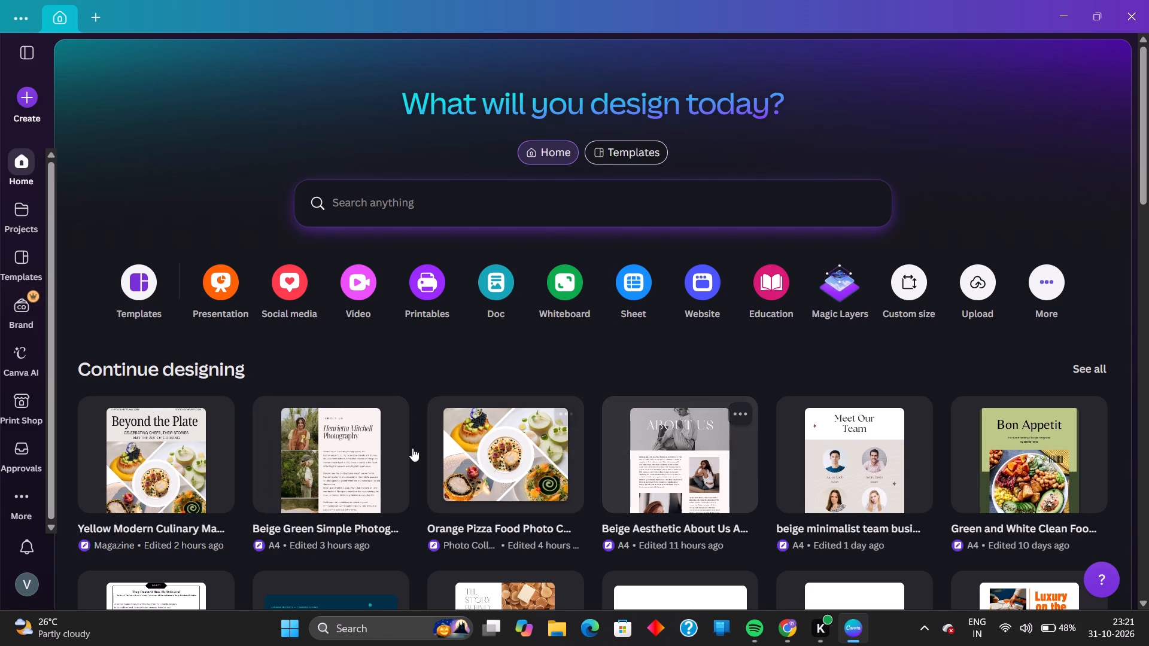
# Open the recent Yellow Modern Culinary Magazine design in Canva.
pyautogui.click(144, 479)
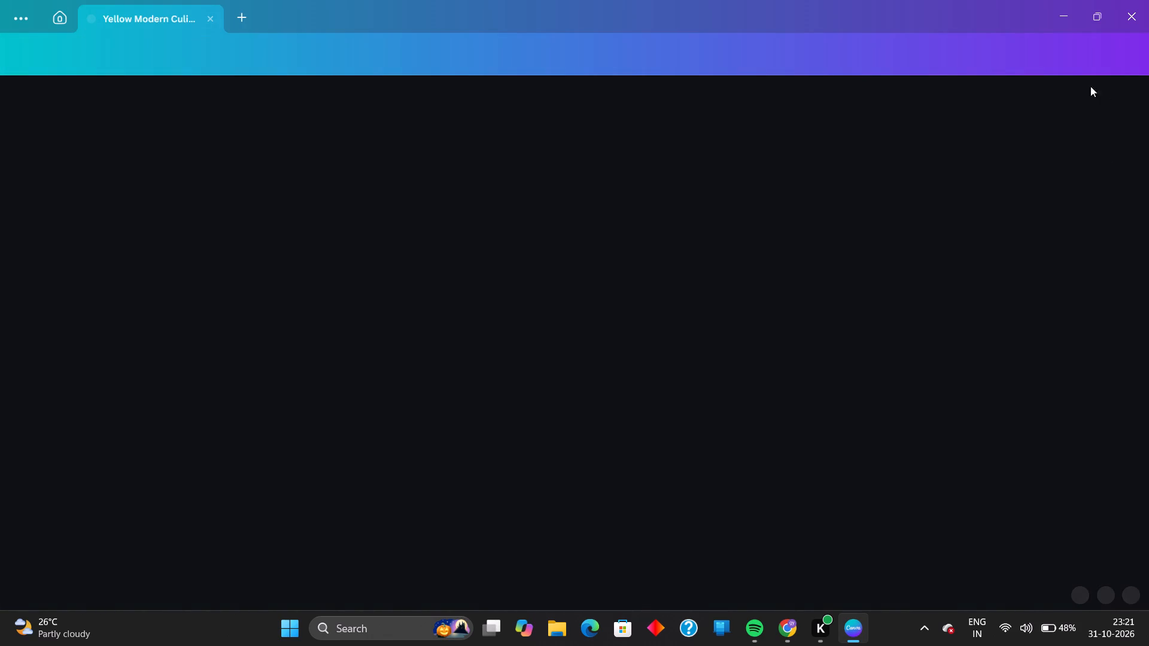
# Return to the home page and open the recent Beige Green Simple Photography Studio About Us Document alongside the magazine.
pyautogui.click(233, 19)
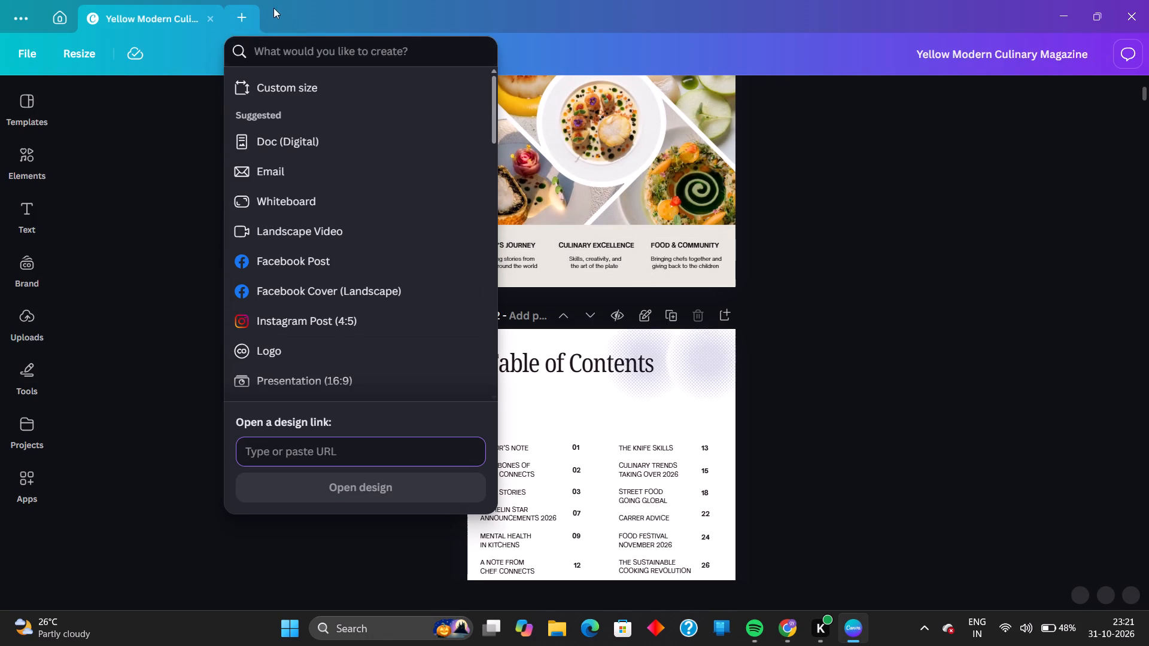
pyautogui.click(261, 16)
pyautogui.click(74, 13)
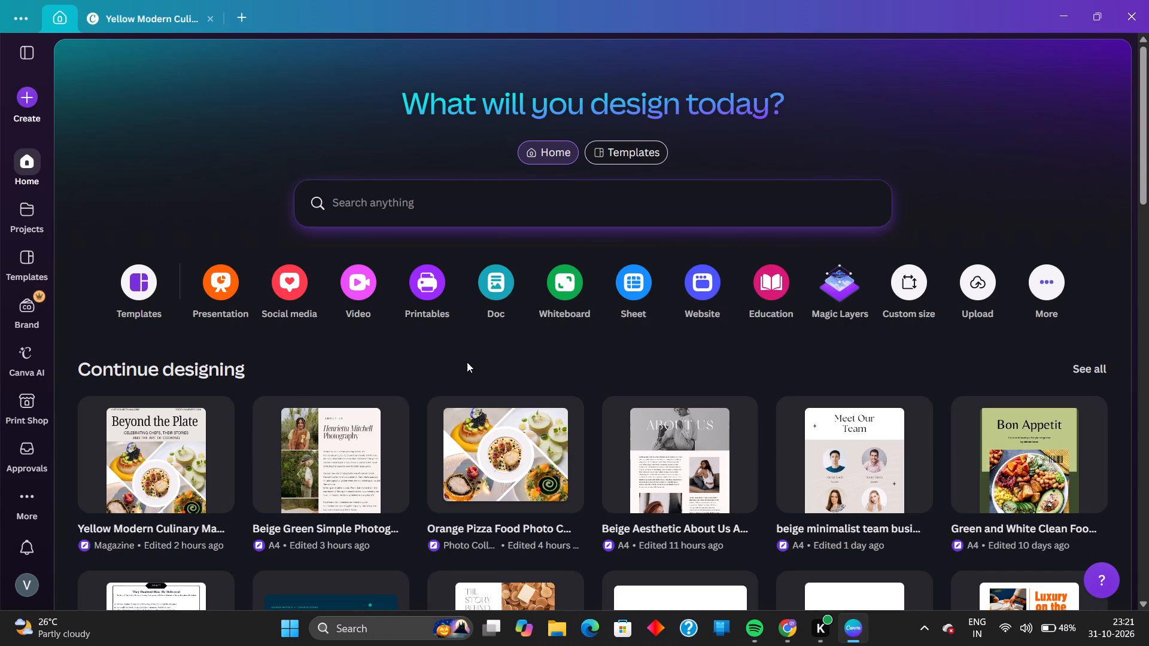
pyautogui.doubleClick(358, 473)
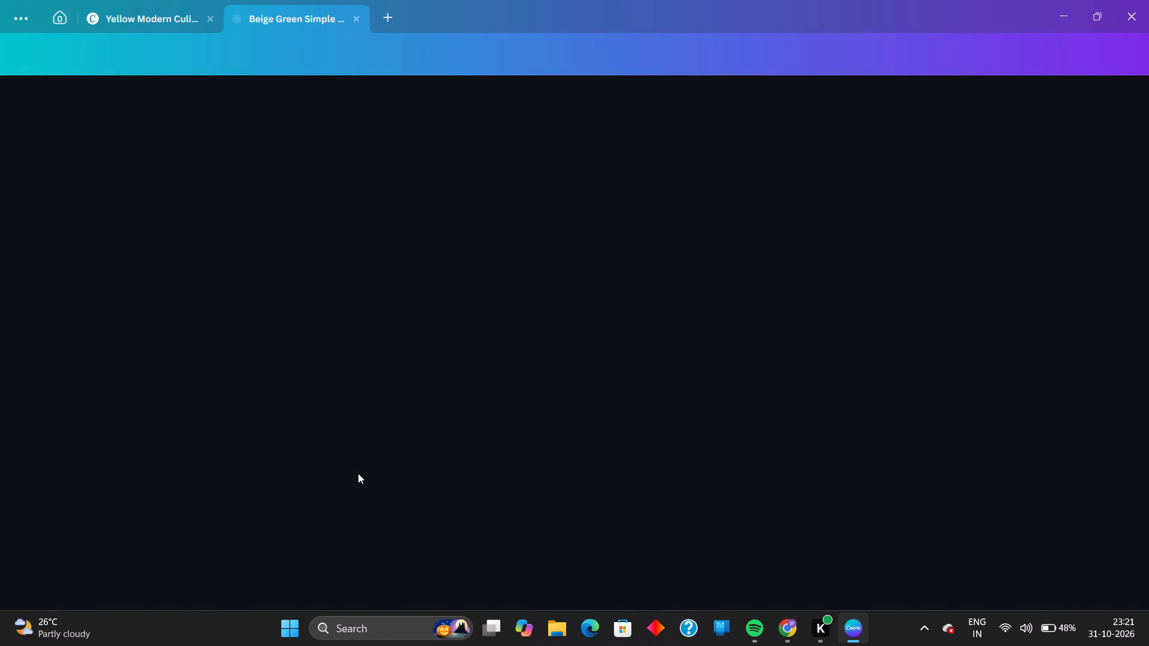
pyautogui.scroll(4, 694, 405)
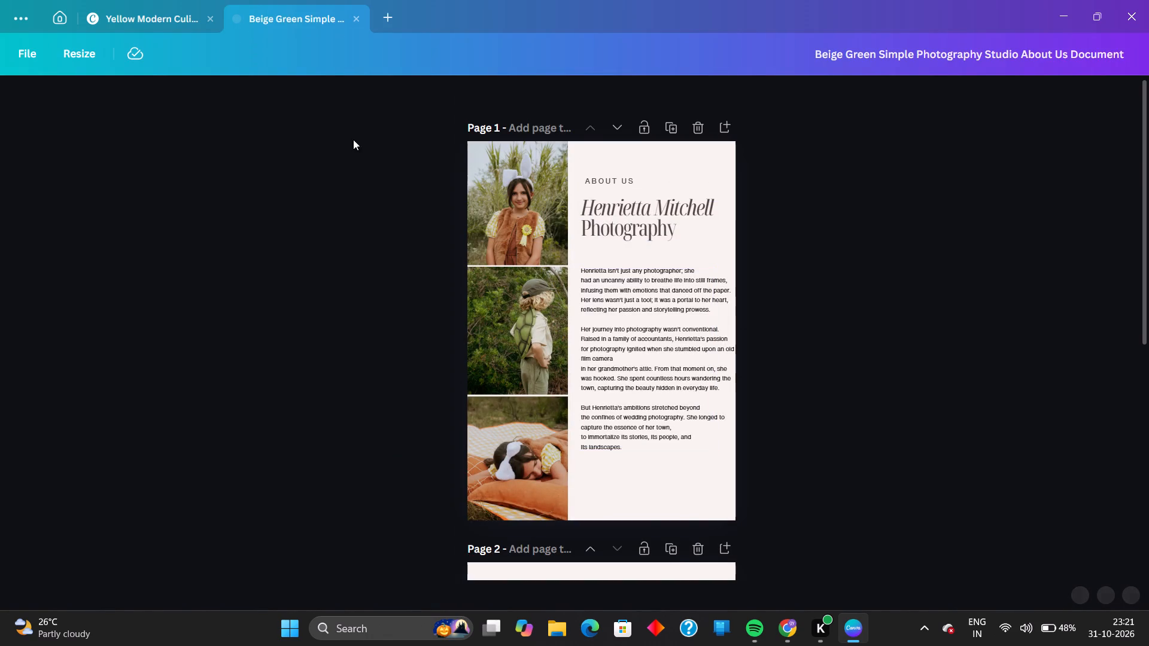
# Select page 1 of the photography studio document and copy it.
pyautogui.moveTo(414, 104); pyautogui.dragTo(803, 532)
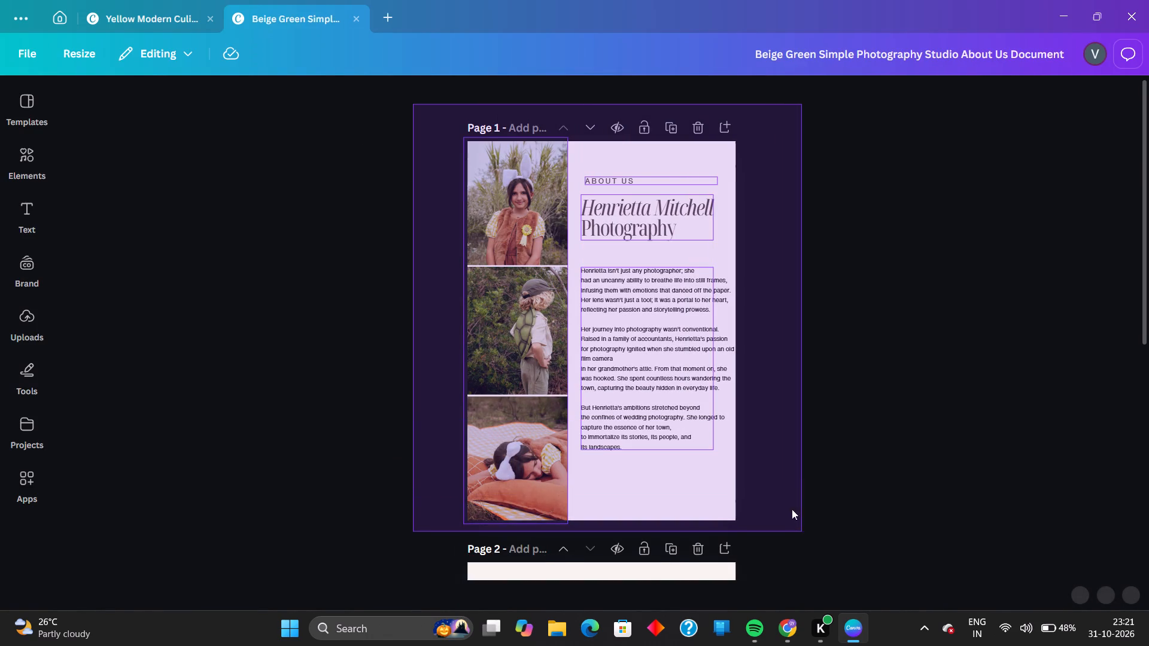
pyautogui.rightClick(692, 498)
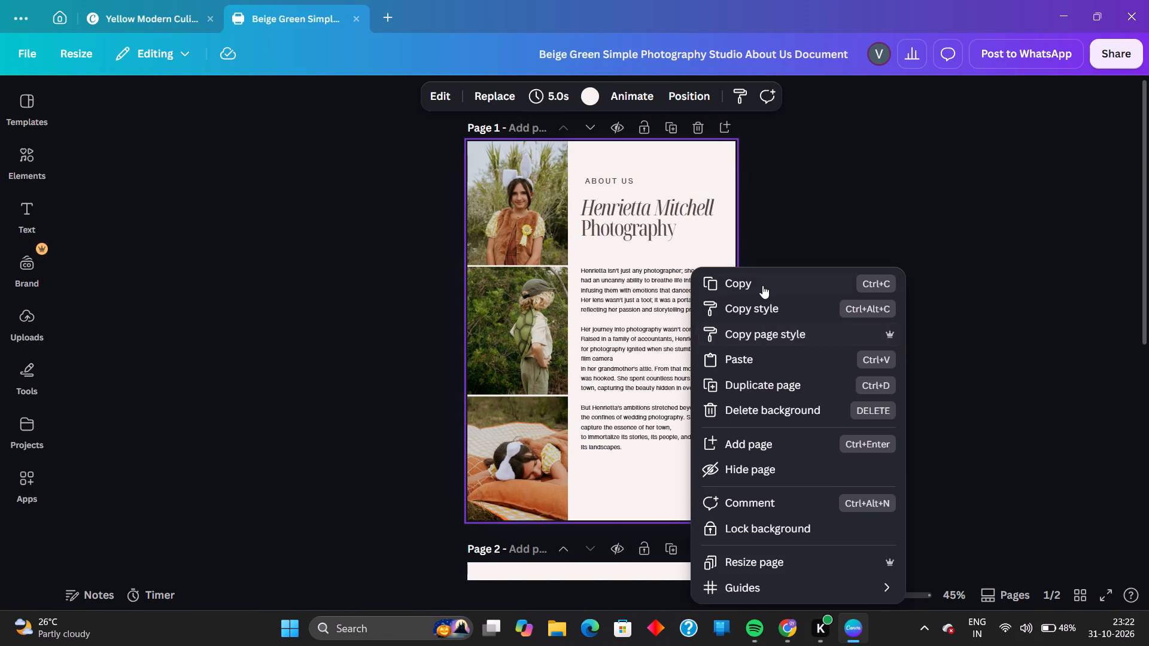
pyautogui.click(762, 285)
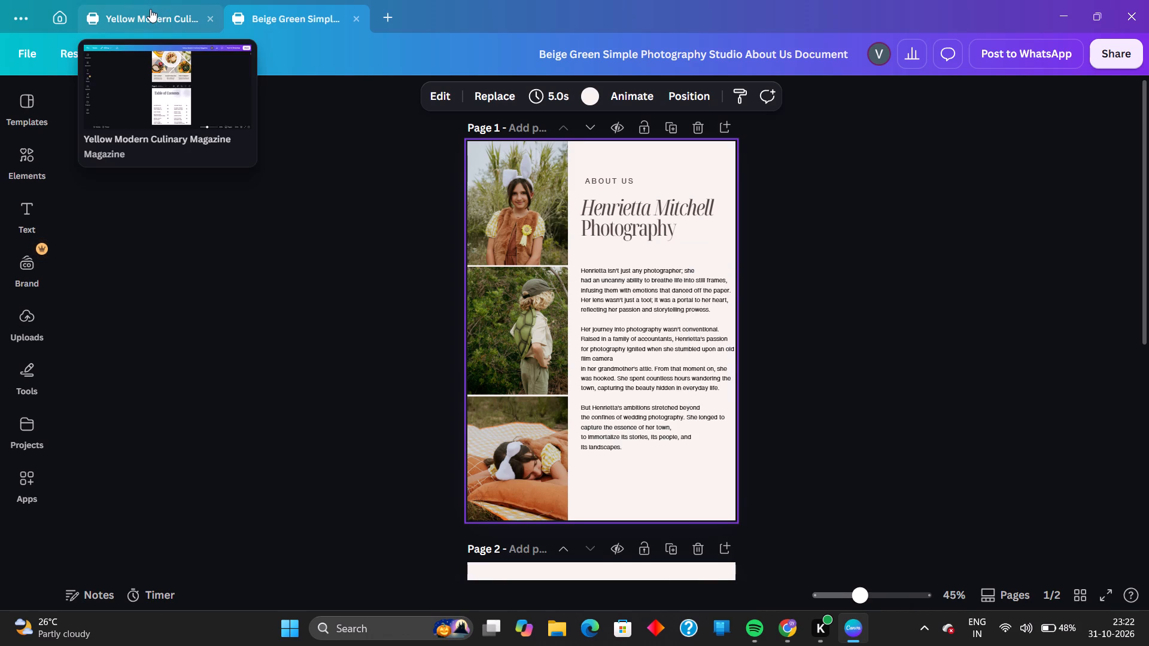
# In the Yellow Modern Culinary Magazine, add a blank page after page 32, the first The Story of Chef Jaesin page.
pyautogui.click(150, 9)
pyautogui.scroll(-12, 937, 433)
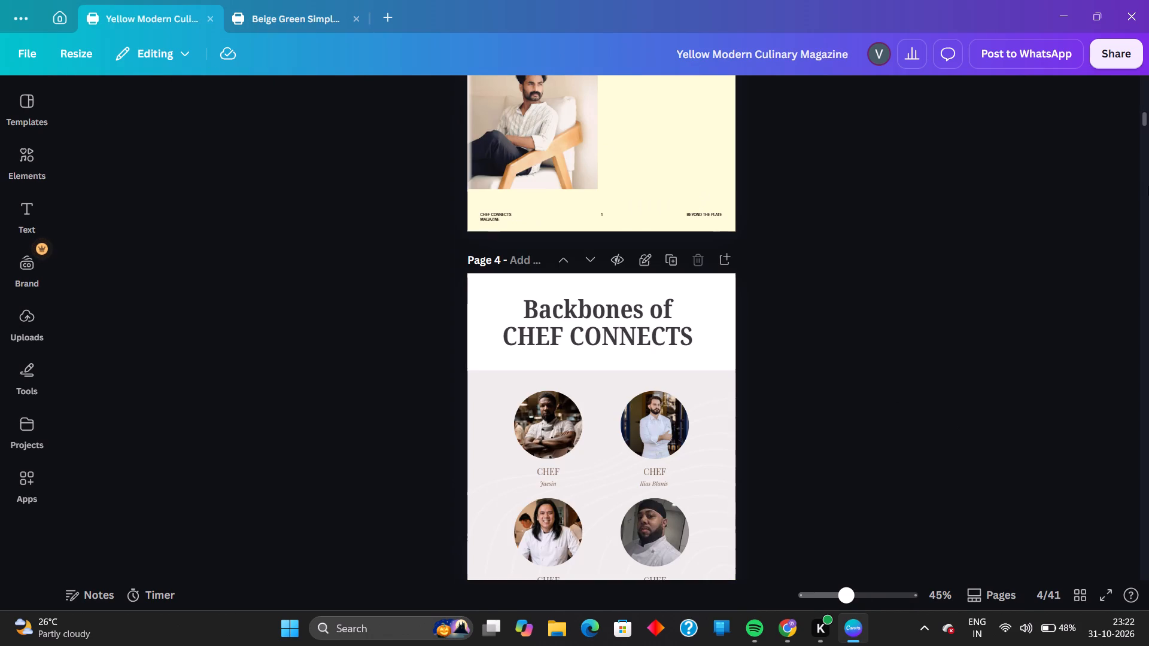
pyautogui.click(1081, 595)
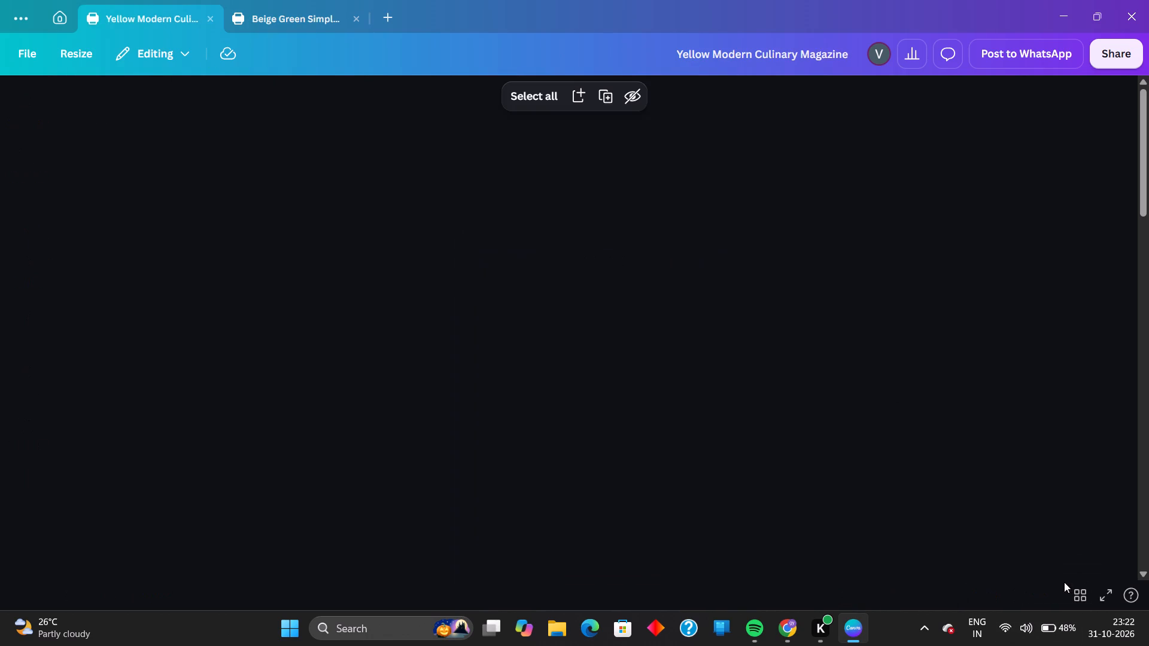
pyautogui.scroll(-10, 872, 513)
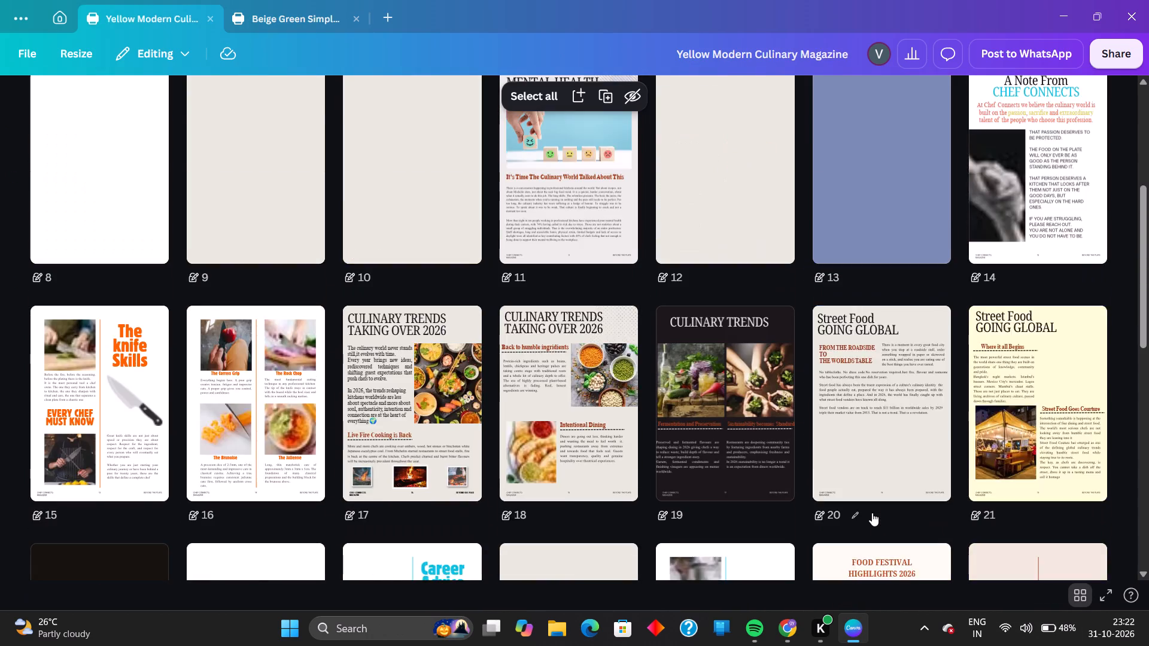
pyautogui.scroll(-6, 872, 513)
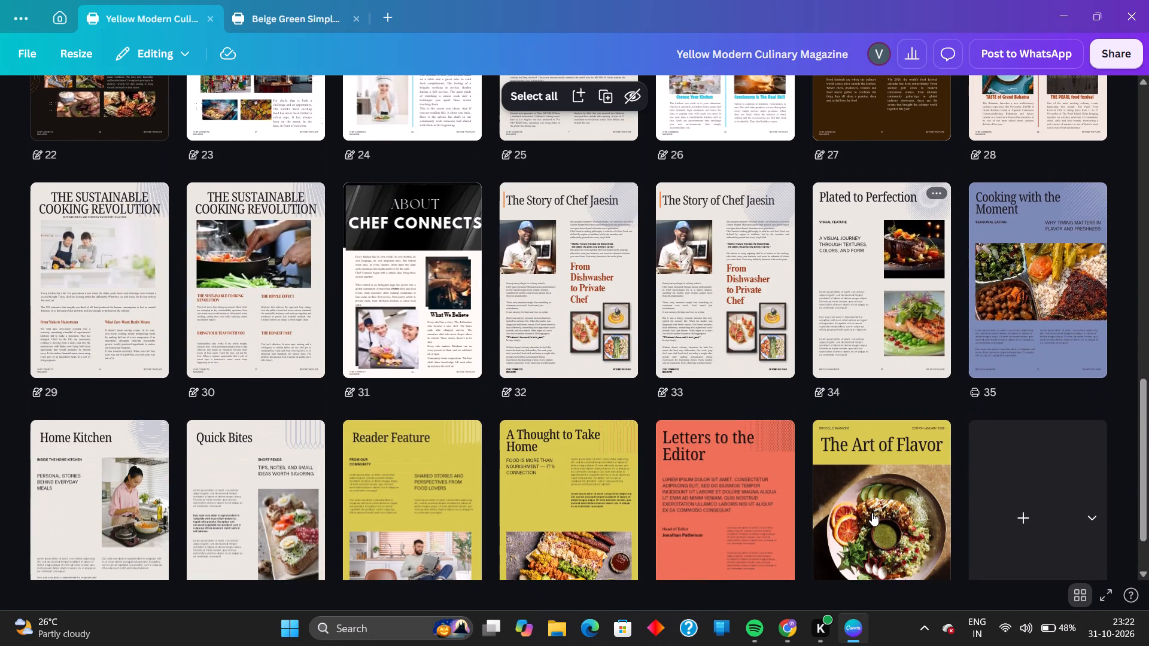
pyautogui.click(552, 327)
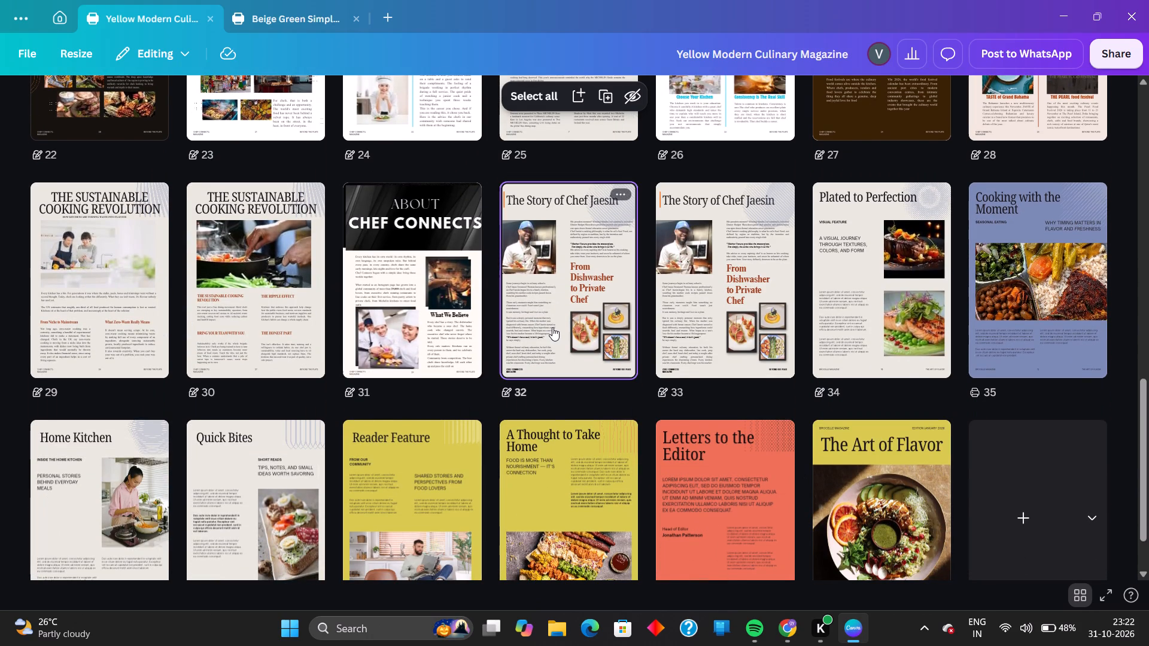
pyautogui.click(1075, 596)
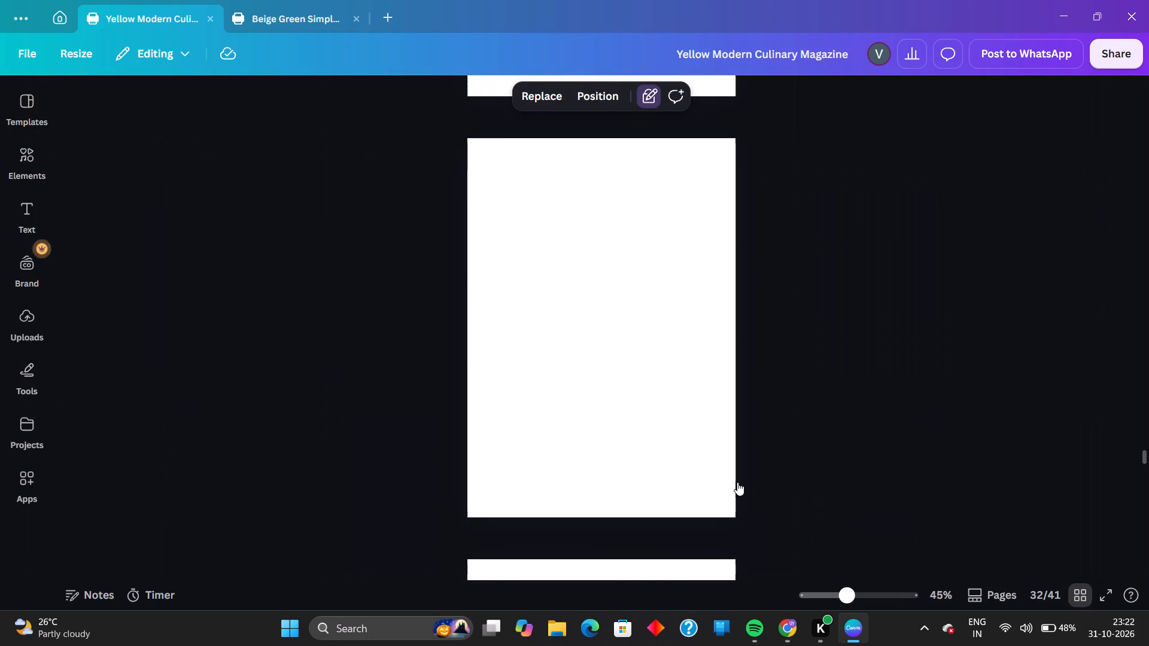
pyautogui.scroll(6, 737, 482)
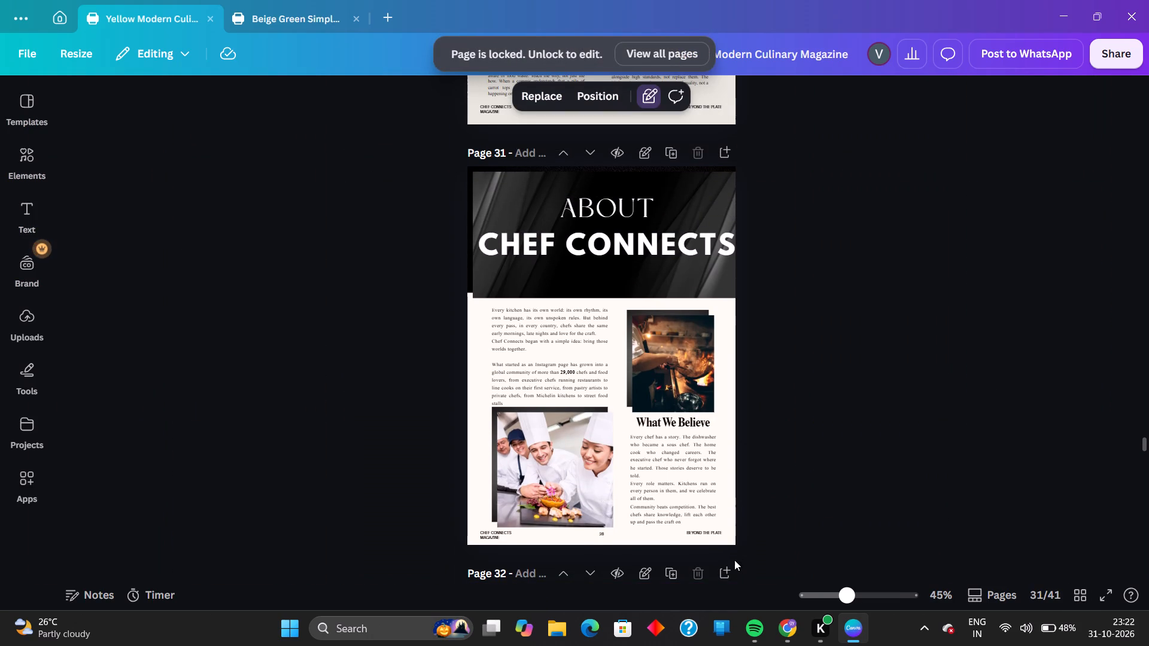
pyautogui.click(732, 573)
# Paste the copied photography page content onto the blank page 33 of the magazine.
pyautogui.scroll(-4, 750, 550)
pyautogui.scroll(4, 747, 544)
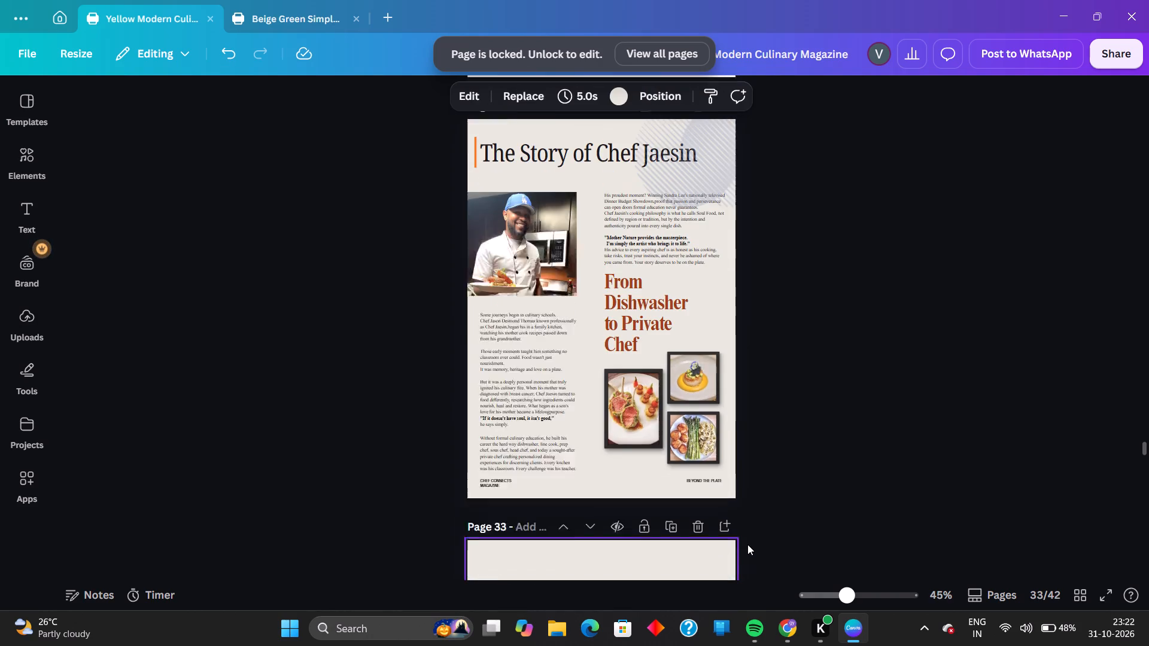
pyautogui.scroll(2, 747, 544)
pyautogui.scroll(-2, 697, 598)
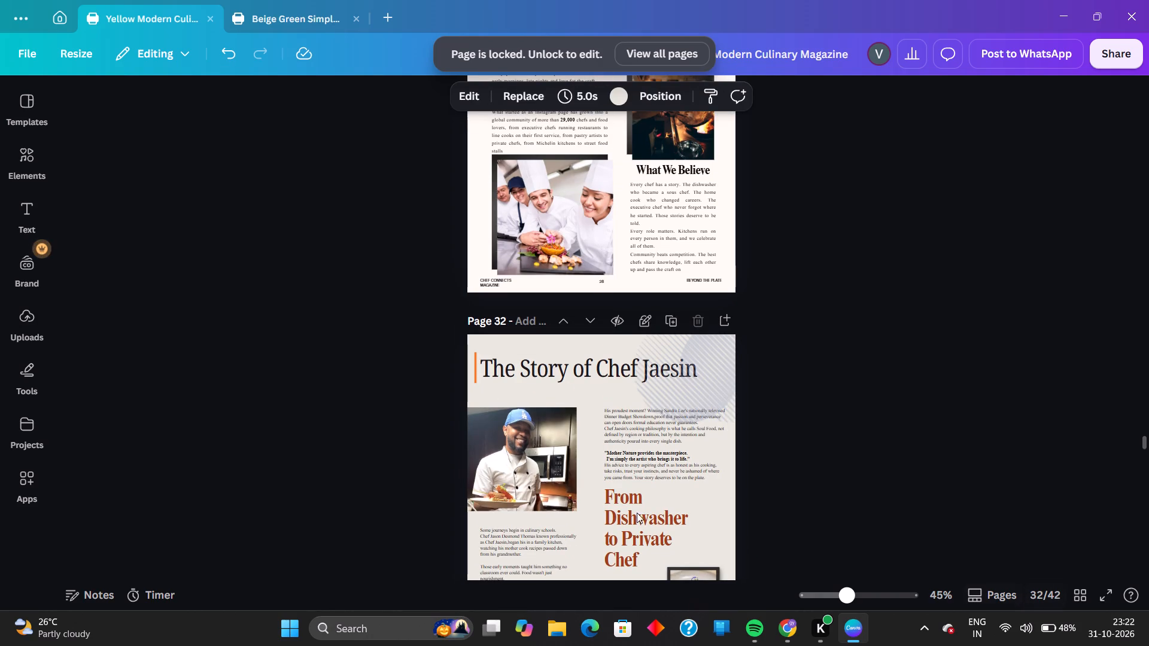
pyautogui.scroll(-7, 552, 429)
pyautogui.scroll(-1, 609, 450)
pyautogui.rightClick(600, 442)
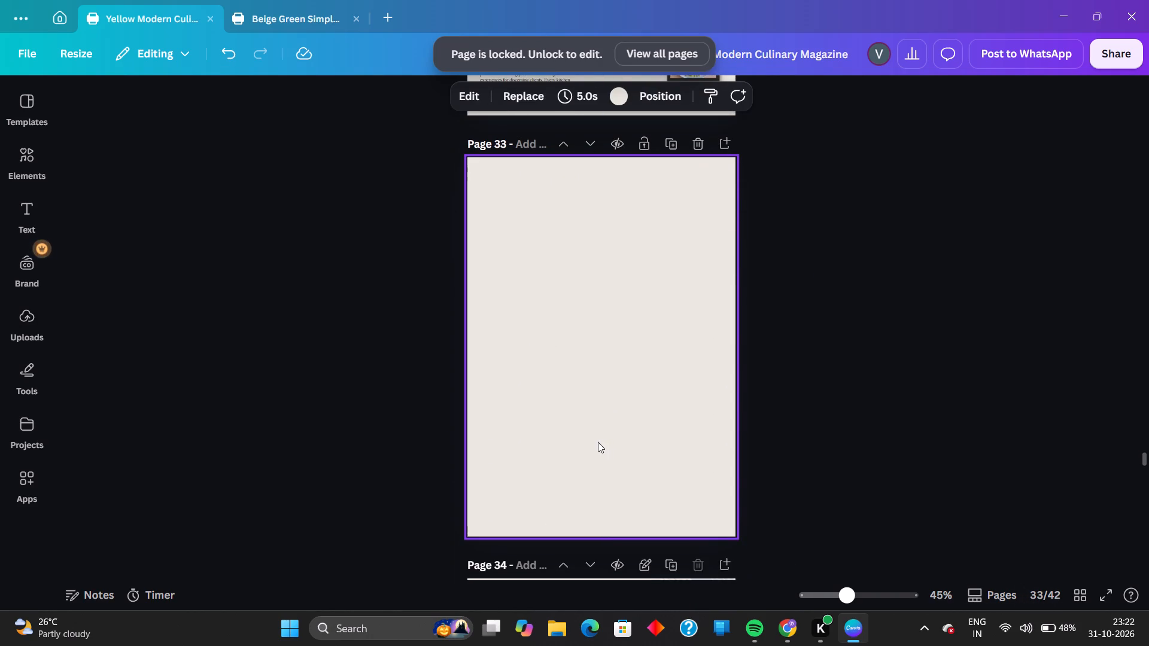
pyautogui.click(665, 368)
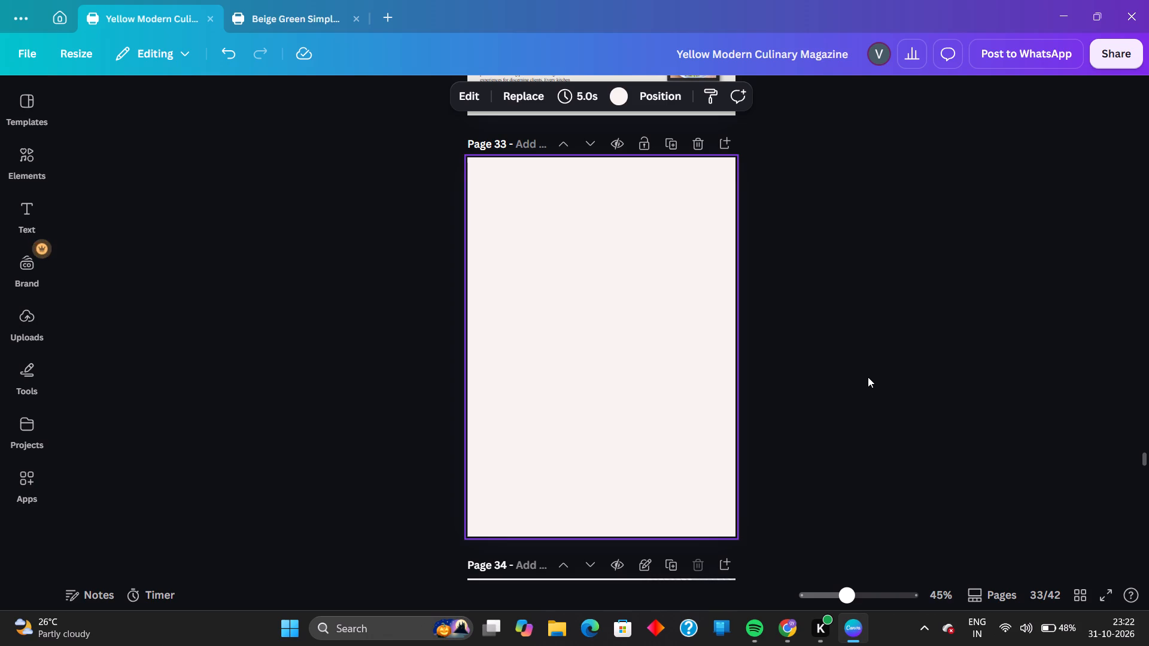
pyautogui.rightClick(652, 400)
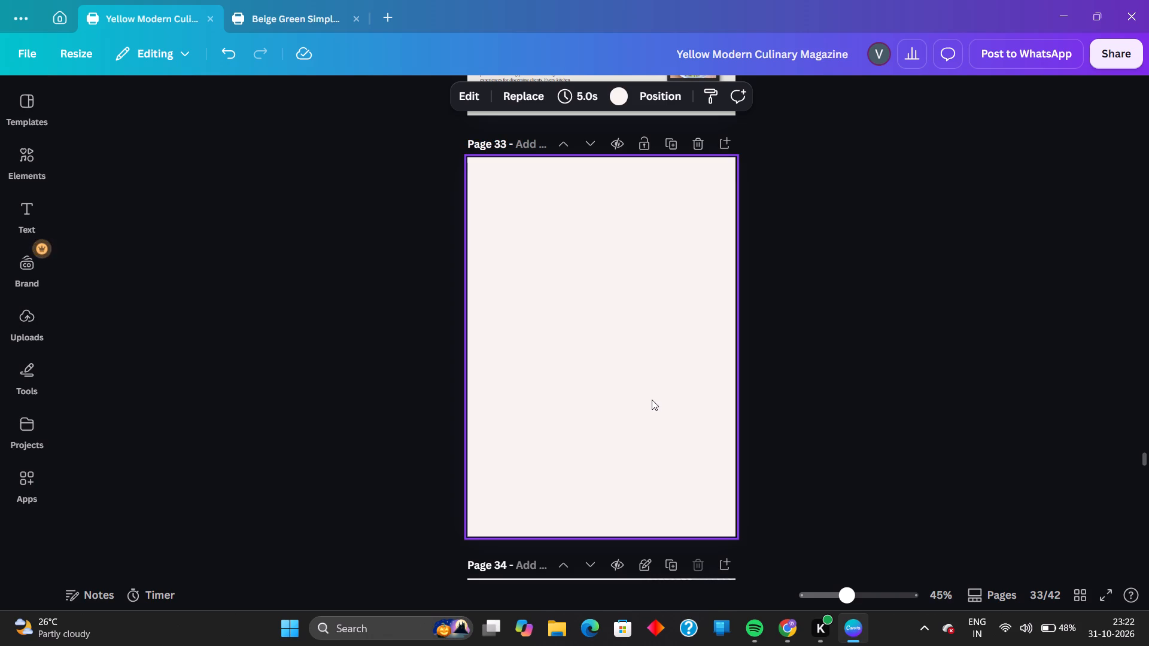
pyautogui.click(699, 355)
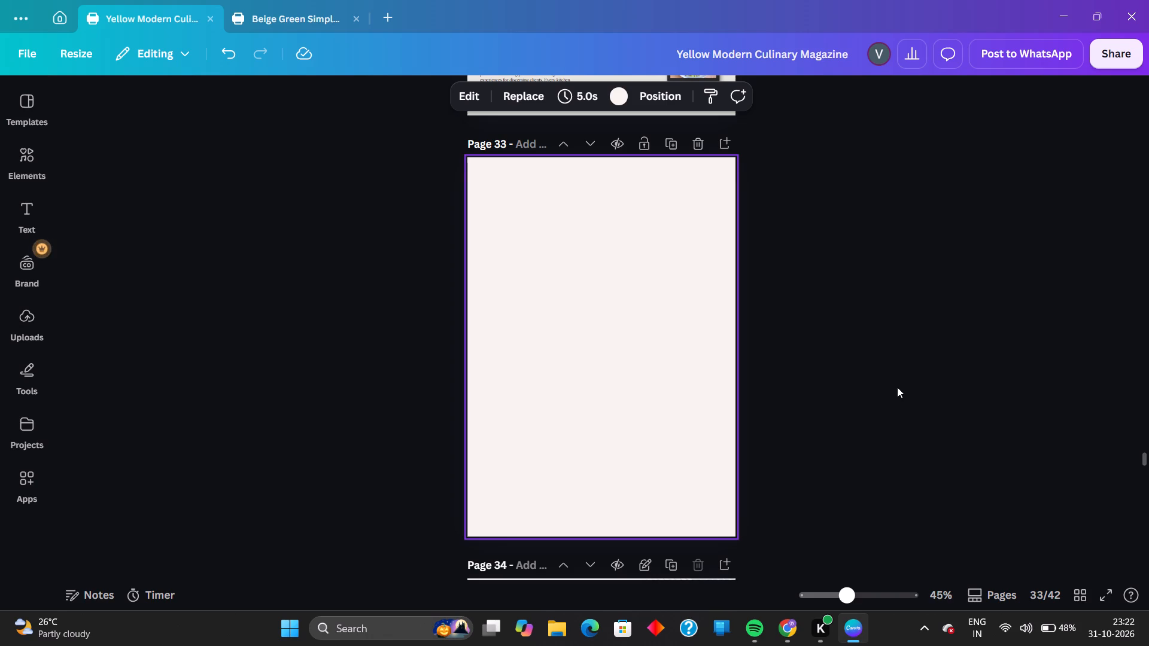
# Examine the magazine pages before and after page 33 to check where it sits among the Chef Jaesin pages.
pyautogui.scroll(7, 897, 387)
pyautogui.scroll(-8, 897, 388)
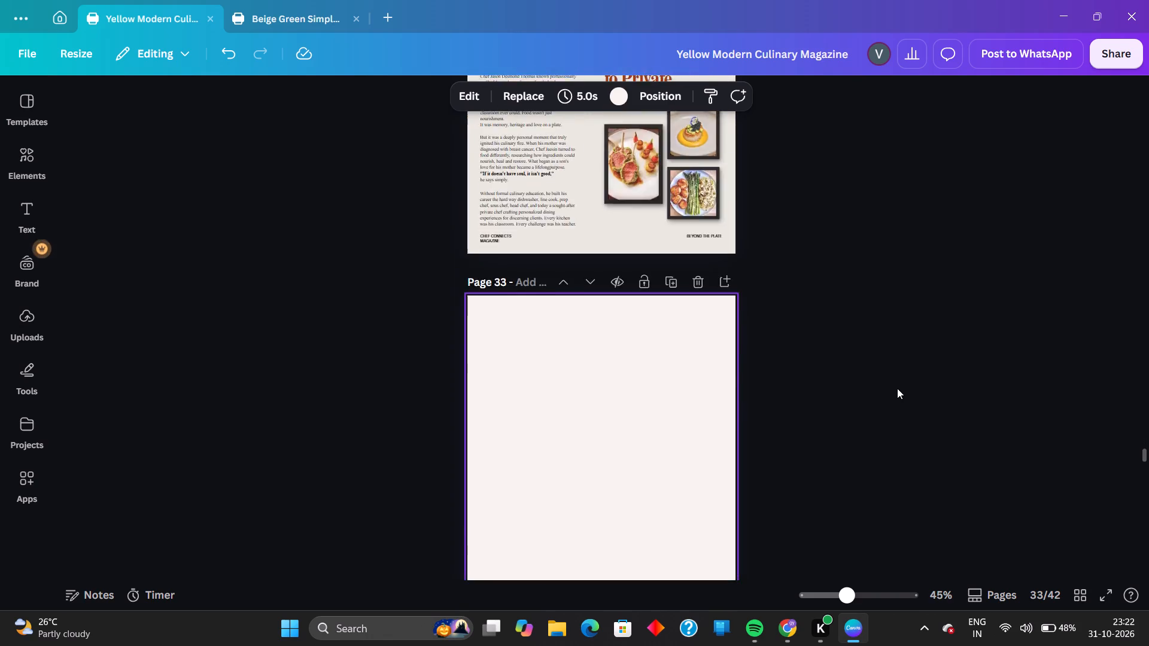
pyautogui.scroll(-10, 897, 388)
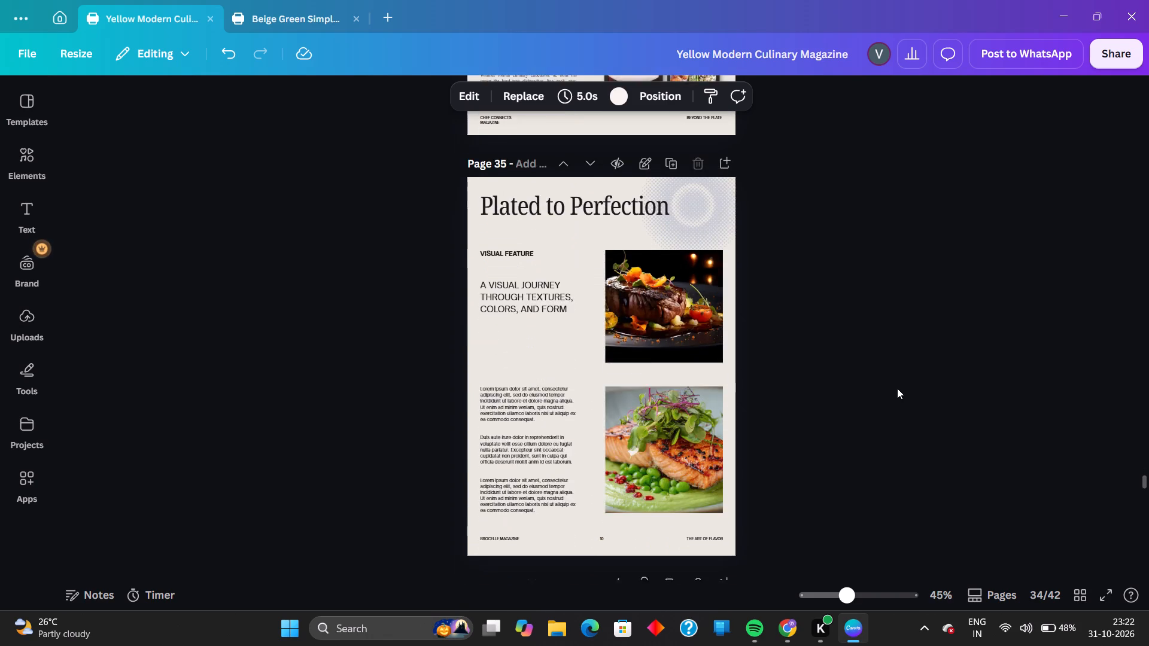
pyautogui.scroll(20, 897, 388)
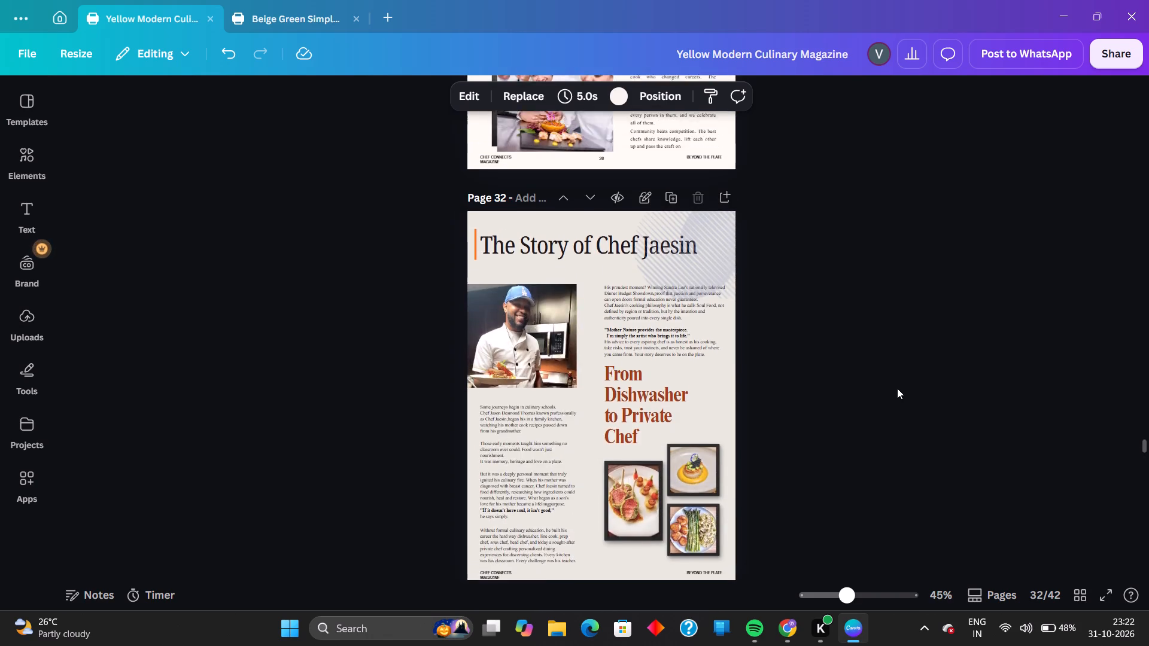
pyautogui.scroll(-4, 897, 388)
# Move the blank page 33 ahead of the first The Story of Chef Jaesin page, making it page 32.
pyautogui.click(1080, 595)
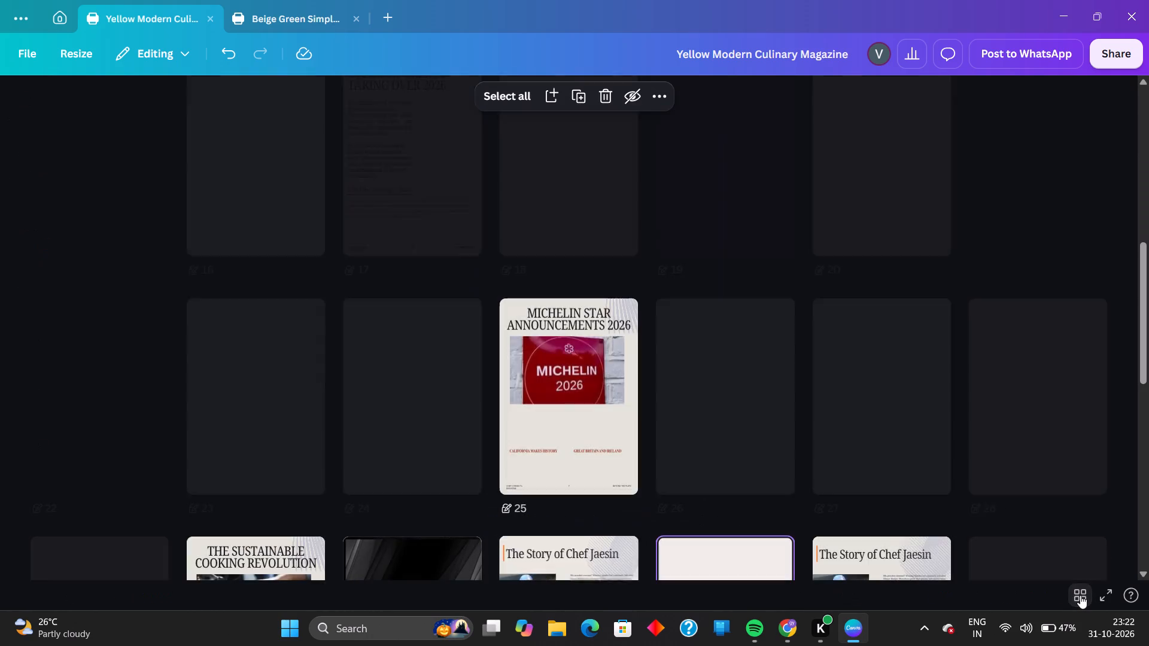
pyautogui.moveTo(749, 510); pyautogui.dragTo(612, 517)
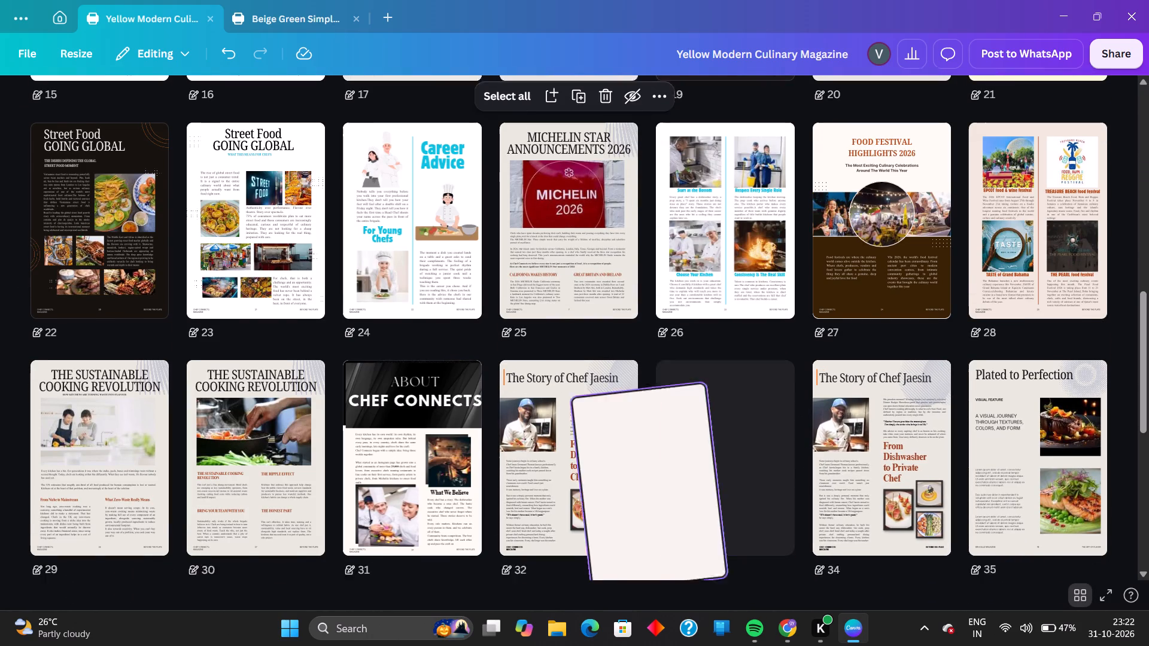
pyautogui.moveTo(612, 517); pyautogui.dragTo(514, 351)
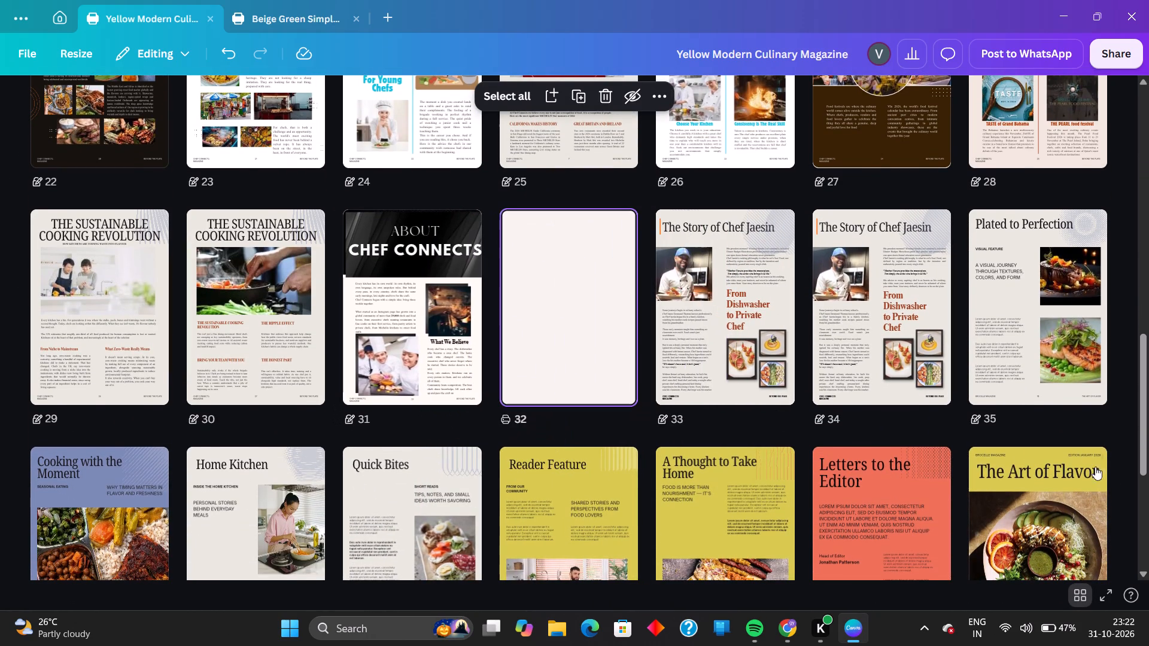
pyautogui.click(1083, 597)
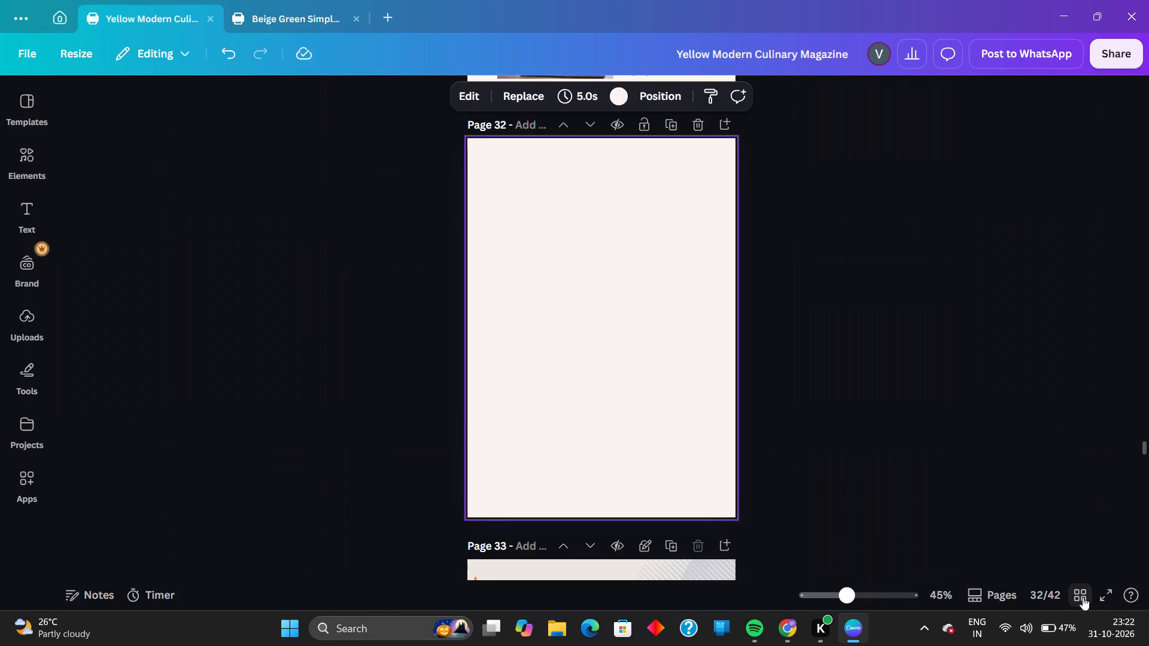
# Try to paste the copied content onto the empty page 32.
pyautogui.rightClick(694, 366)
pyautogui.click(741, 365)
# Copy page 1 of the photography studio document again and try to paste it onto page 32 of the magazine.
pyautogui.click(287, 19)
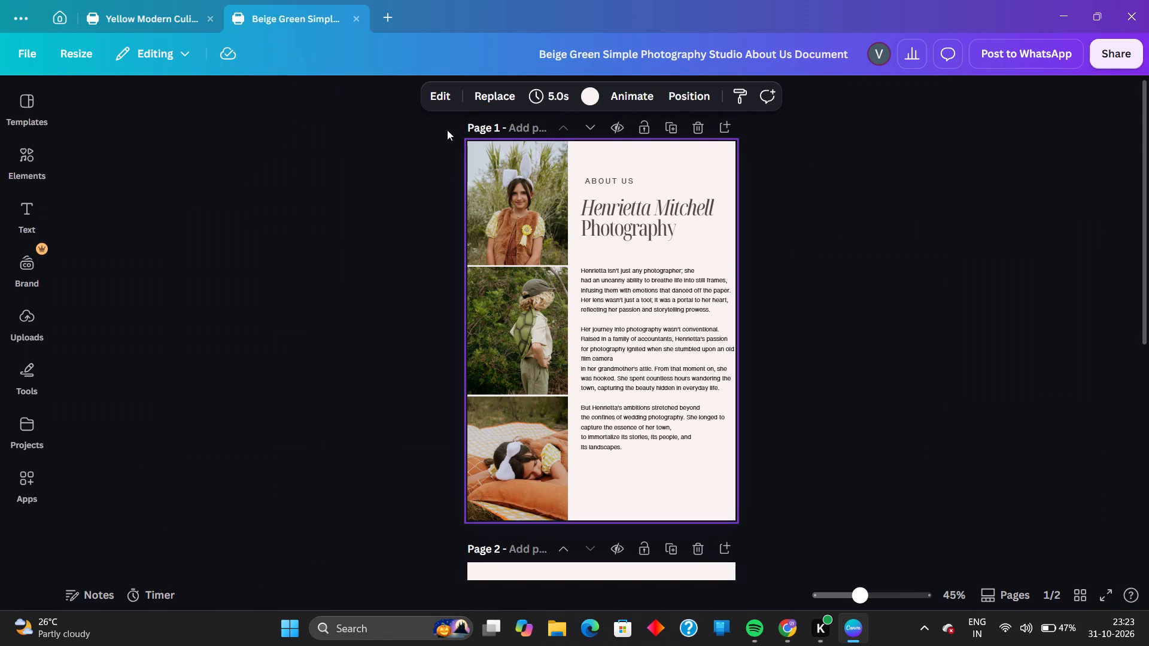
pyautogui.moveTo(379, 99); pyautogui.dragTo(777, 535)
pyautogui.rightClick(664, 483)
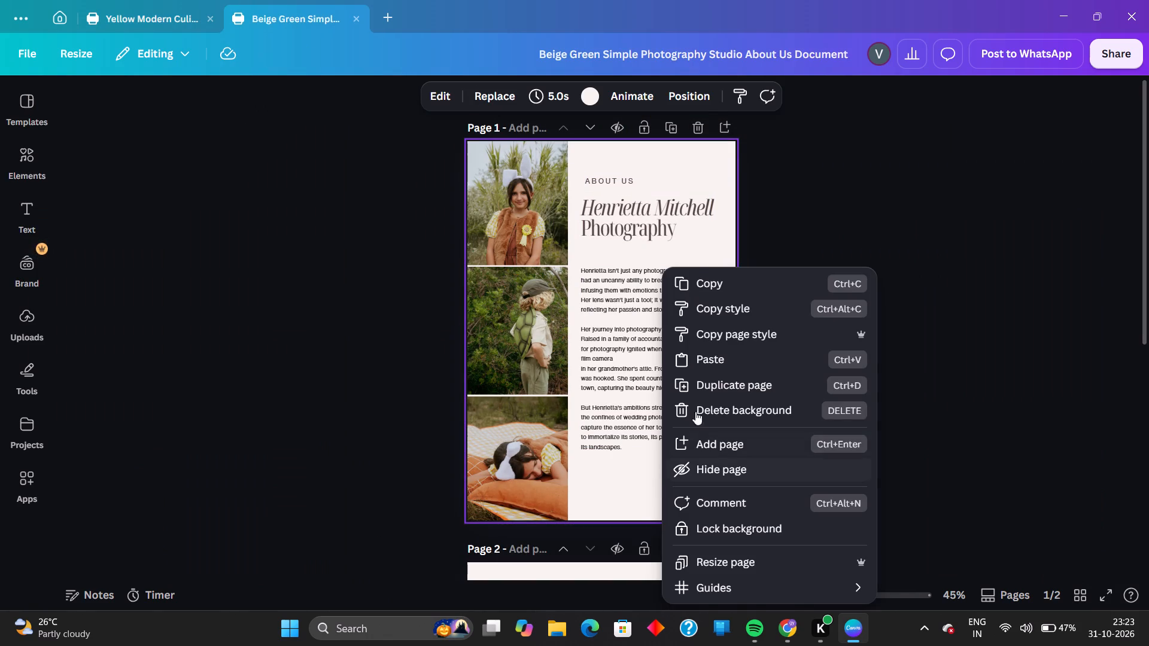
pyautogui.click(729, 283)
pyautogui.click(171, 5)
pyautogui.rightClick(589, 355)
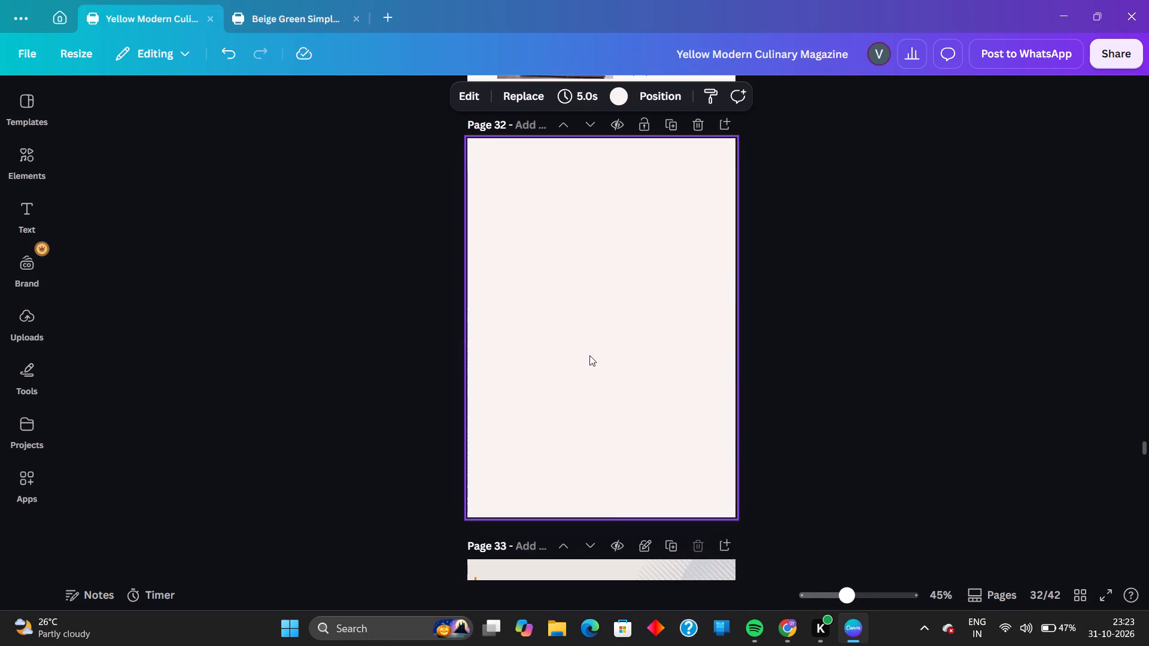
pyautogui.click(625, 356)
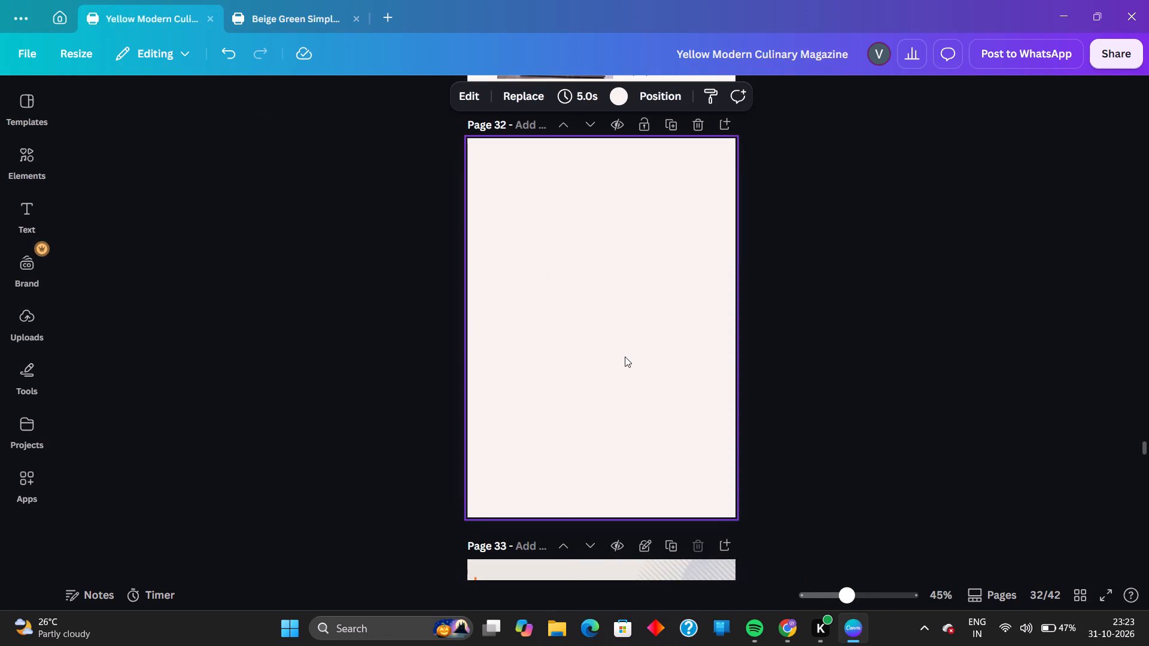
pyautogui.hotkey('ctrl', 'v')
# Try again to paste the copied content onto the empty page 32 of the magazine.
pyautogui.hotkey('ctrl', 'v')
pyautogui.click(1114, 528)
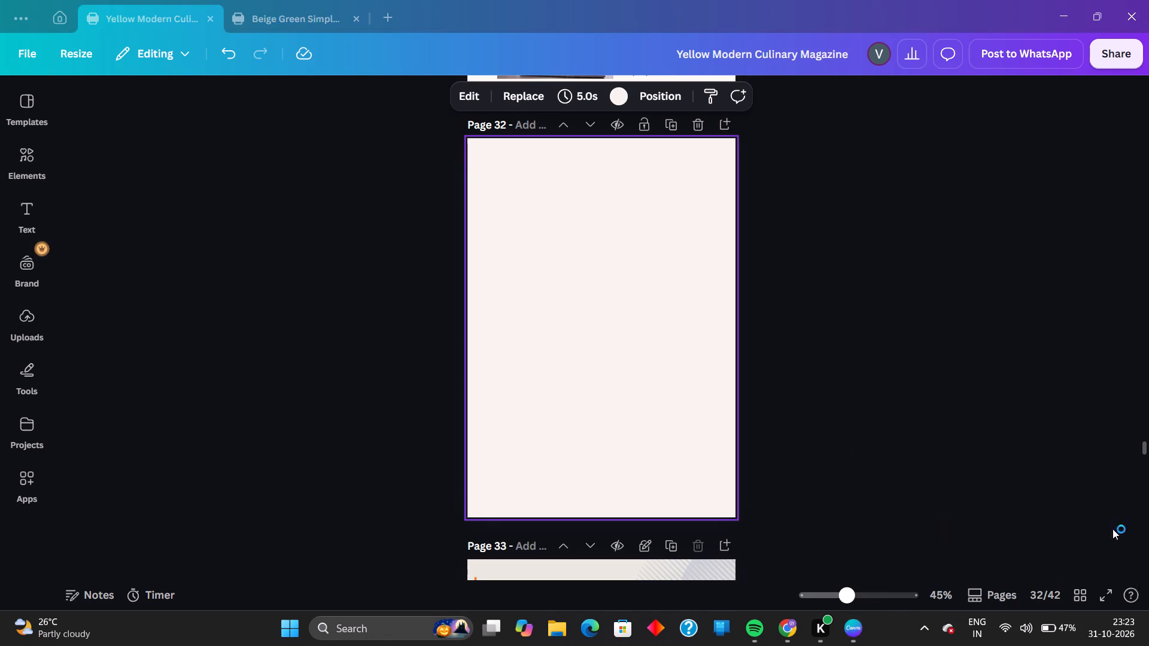
# Check the Wi-Fi connection in the system quick settings.
pyautogui.click(1002, 633)
pyautogui.click(847, 413)
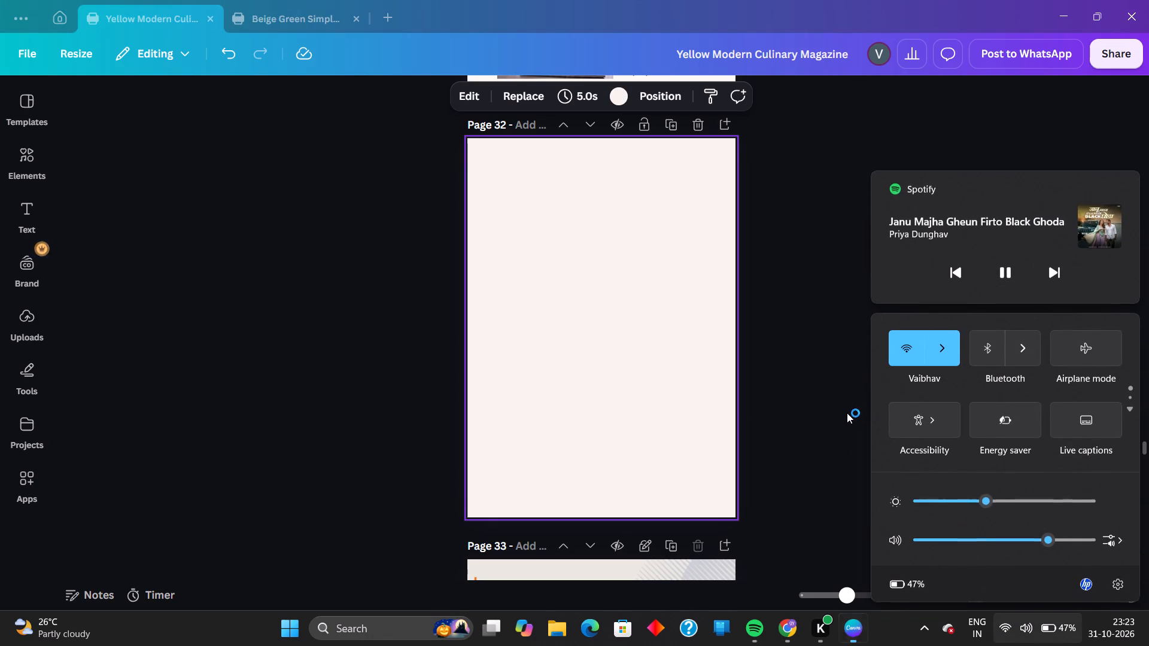
pyautogui.click(841, 414)
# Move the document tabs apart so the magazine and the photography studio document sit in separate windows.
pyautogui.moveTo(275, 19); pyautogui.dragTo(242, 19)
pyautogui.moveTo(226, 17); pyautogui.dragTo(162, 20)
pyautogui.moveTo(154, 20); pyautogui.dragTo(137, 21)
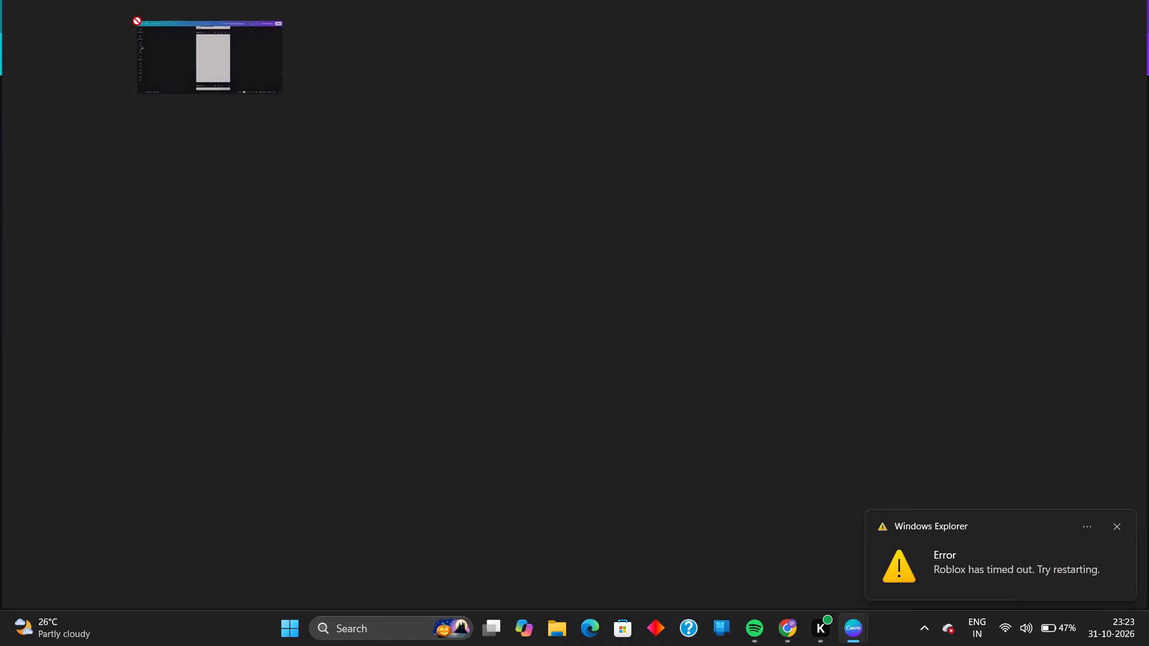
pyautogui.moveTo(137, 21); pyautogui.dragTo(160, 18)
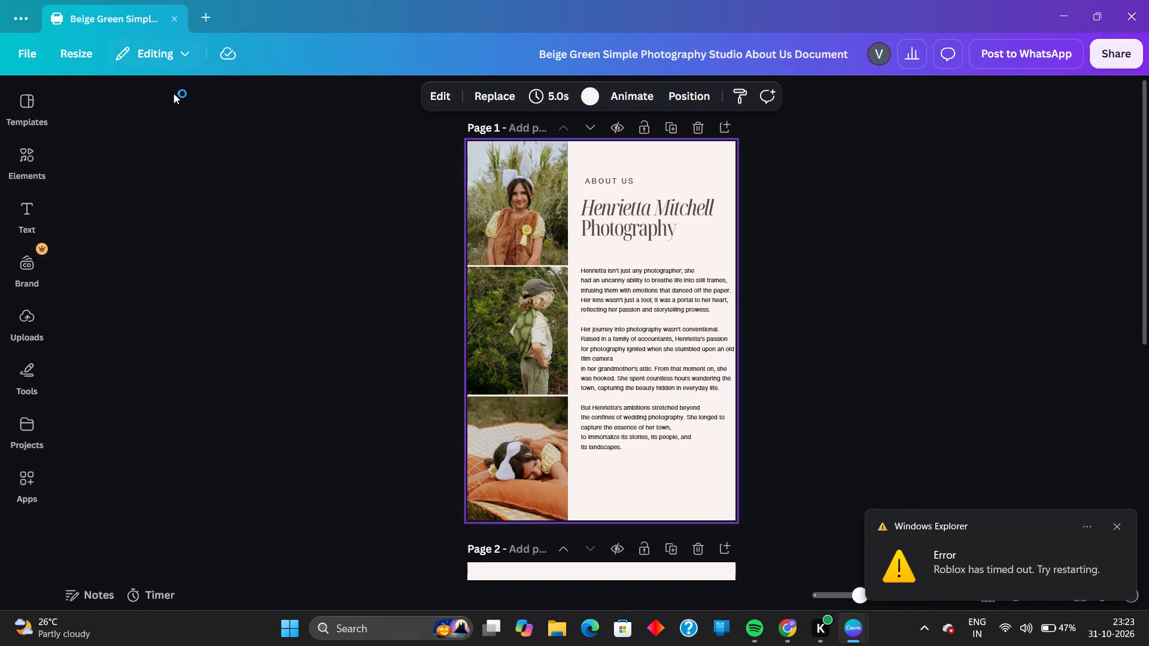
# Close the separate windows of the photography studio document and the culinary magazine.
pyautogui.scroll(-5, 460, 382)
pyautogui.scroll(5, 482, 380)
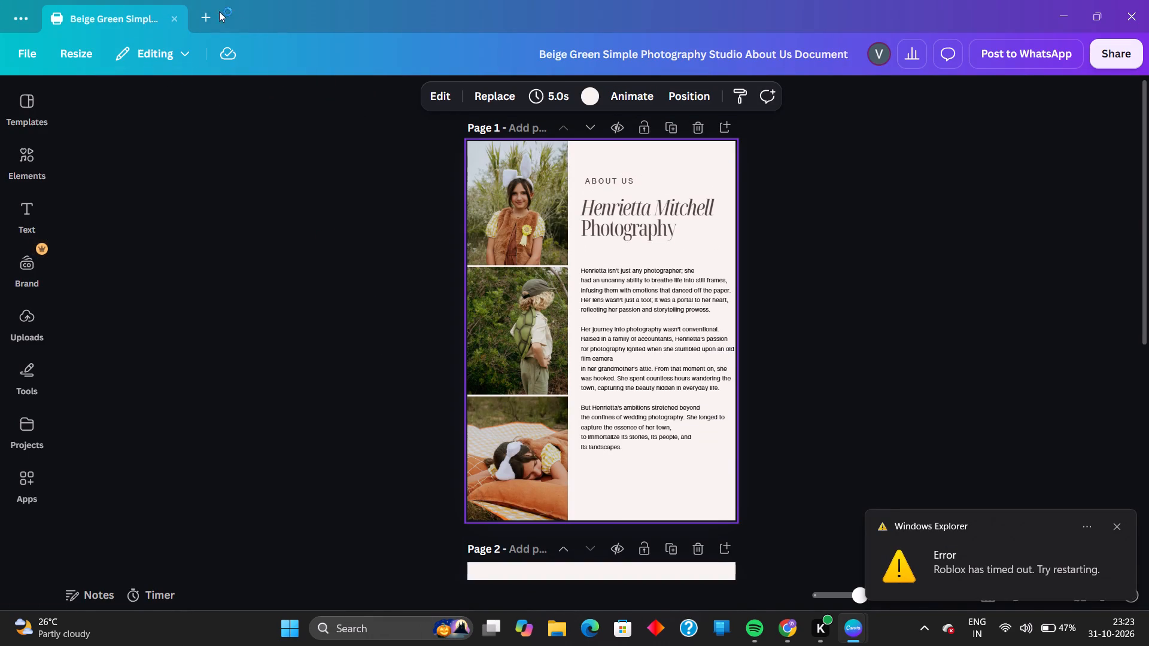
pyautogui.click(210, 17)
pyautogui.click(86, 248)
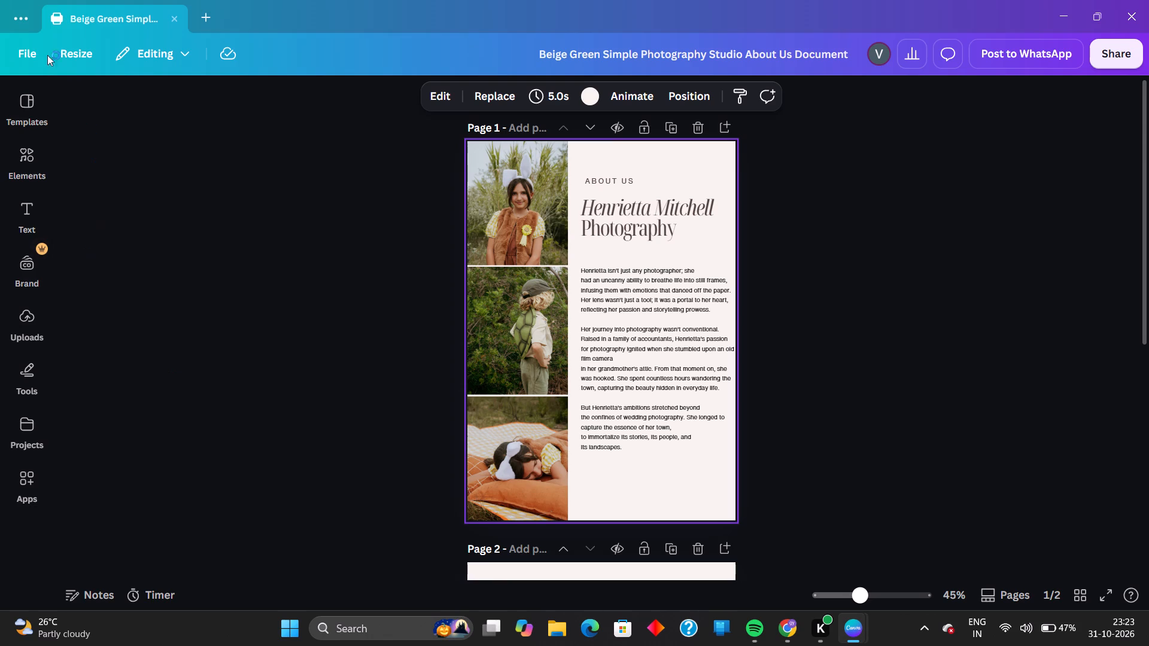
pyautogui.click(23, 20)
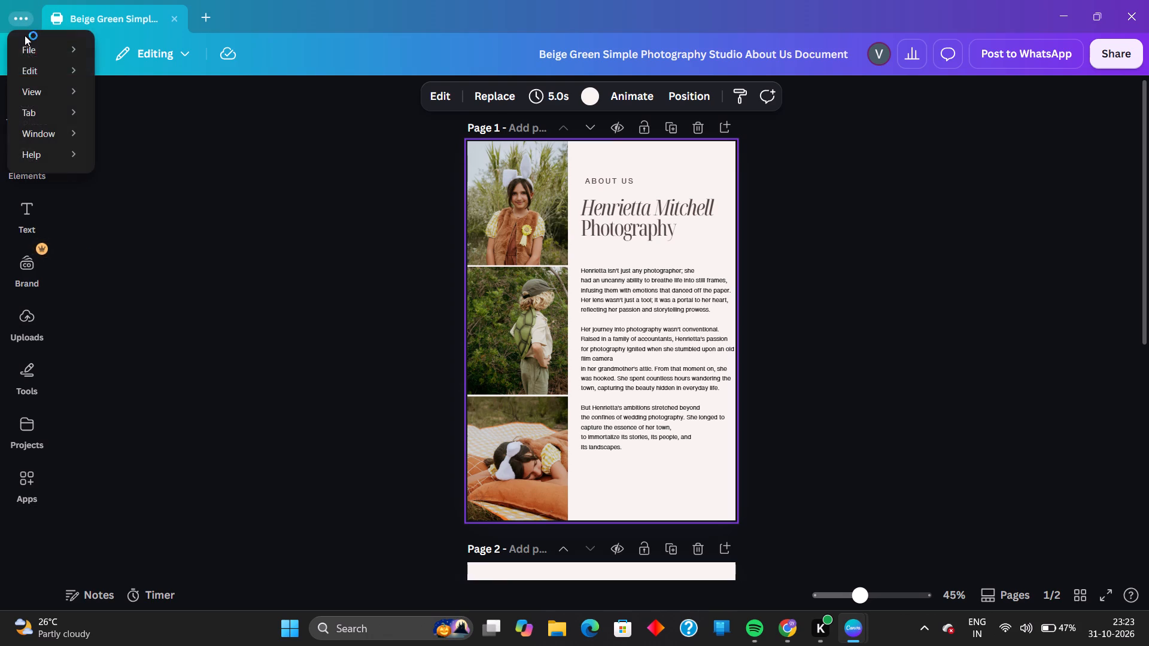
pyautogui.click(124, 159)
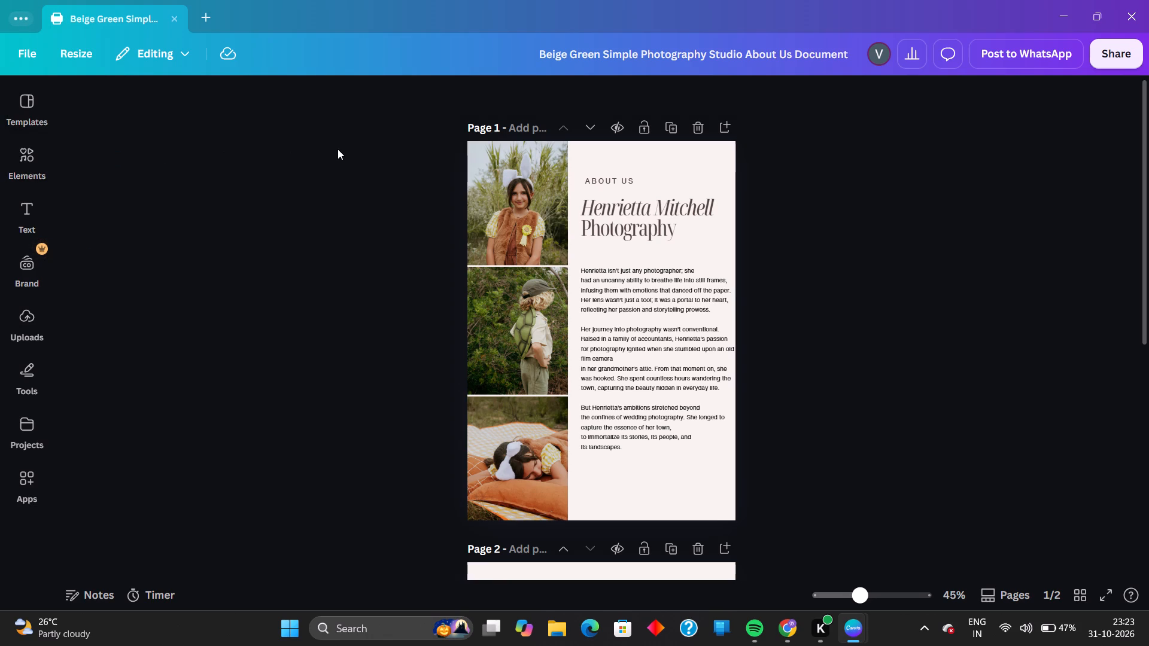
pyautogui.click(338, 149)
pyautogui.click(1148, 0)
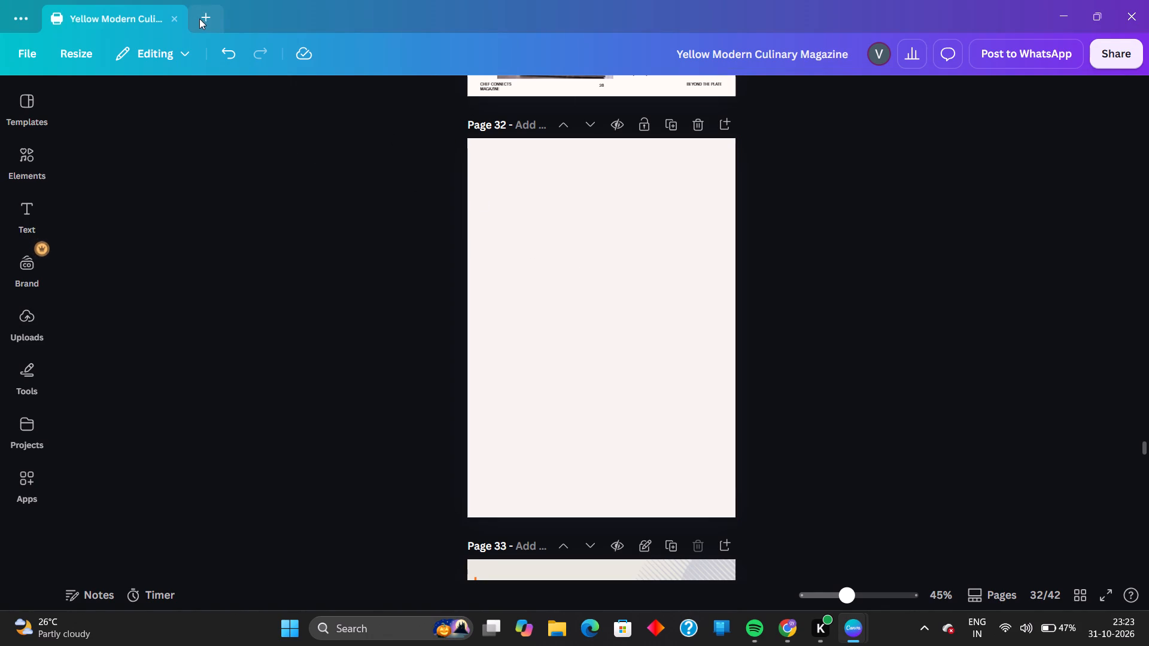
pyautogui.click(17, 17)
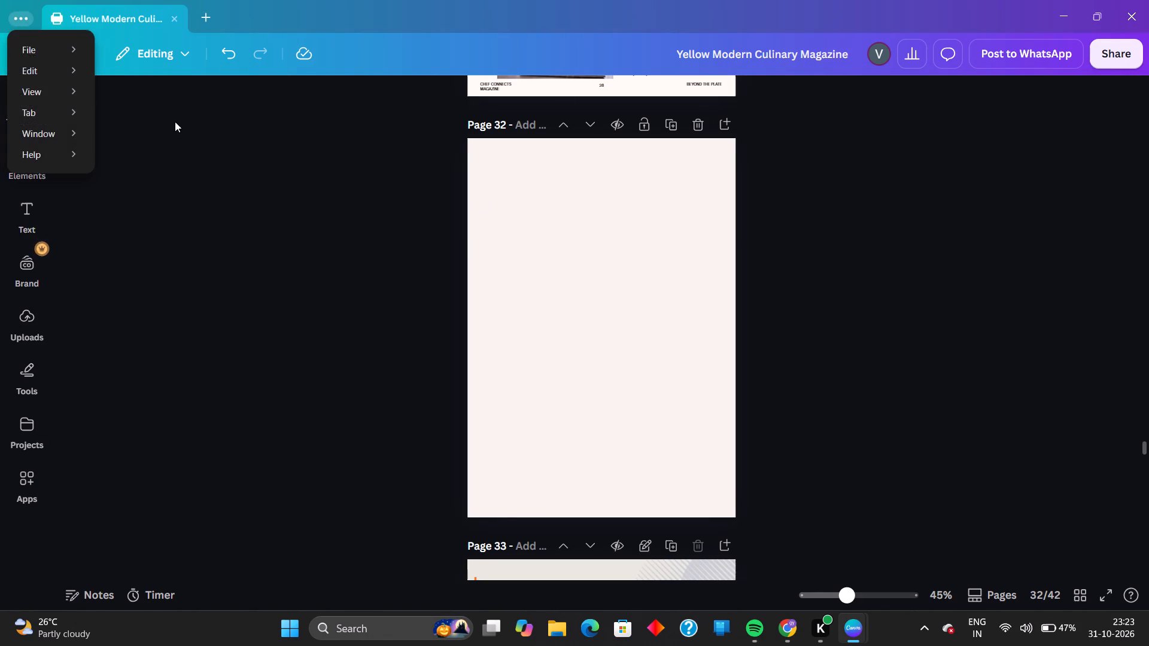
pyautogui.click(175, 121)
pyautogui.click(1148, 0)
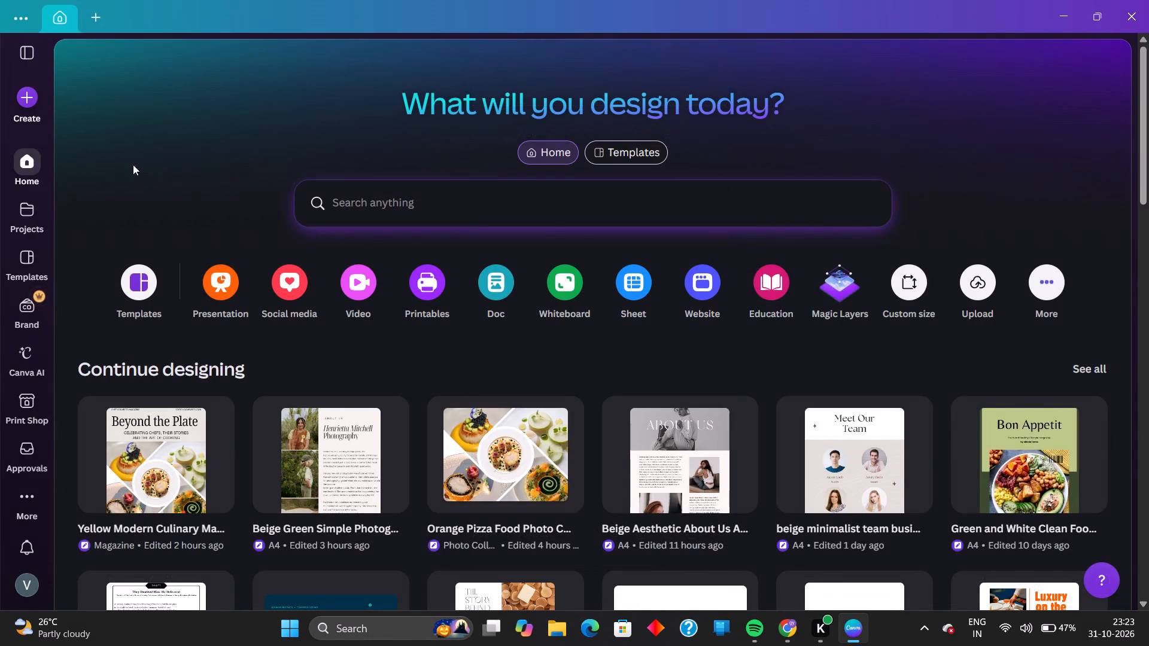
# Reopen the Yellow Modern Culinary Magazine and the Beige Green Simple Photography Studio About Us Document from the recent designs.
pyautogui.doubleClick(137, 469)
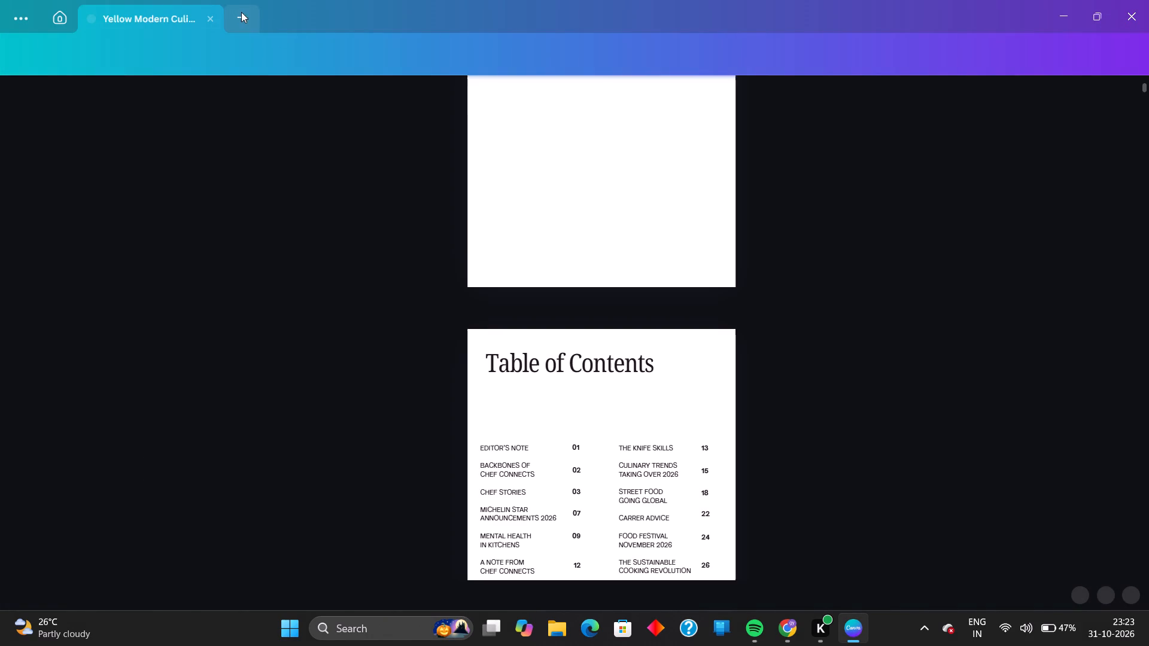
pyautogui.click(247, 16)
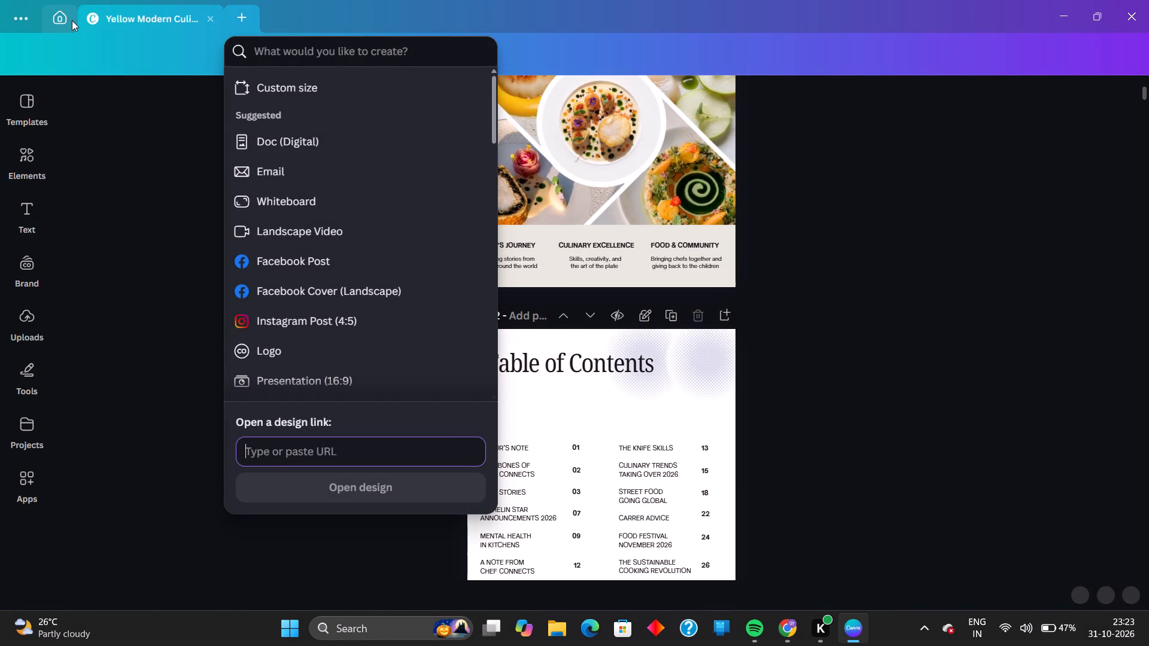
pyautogui.click(71, 21)
pyautogui.click(330, 461)
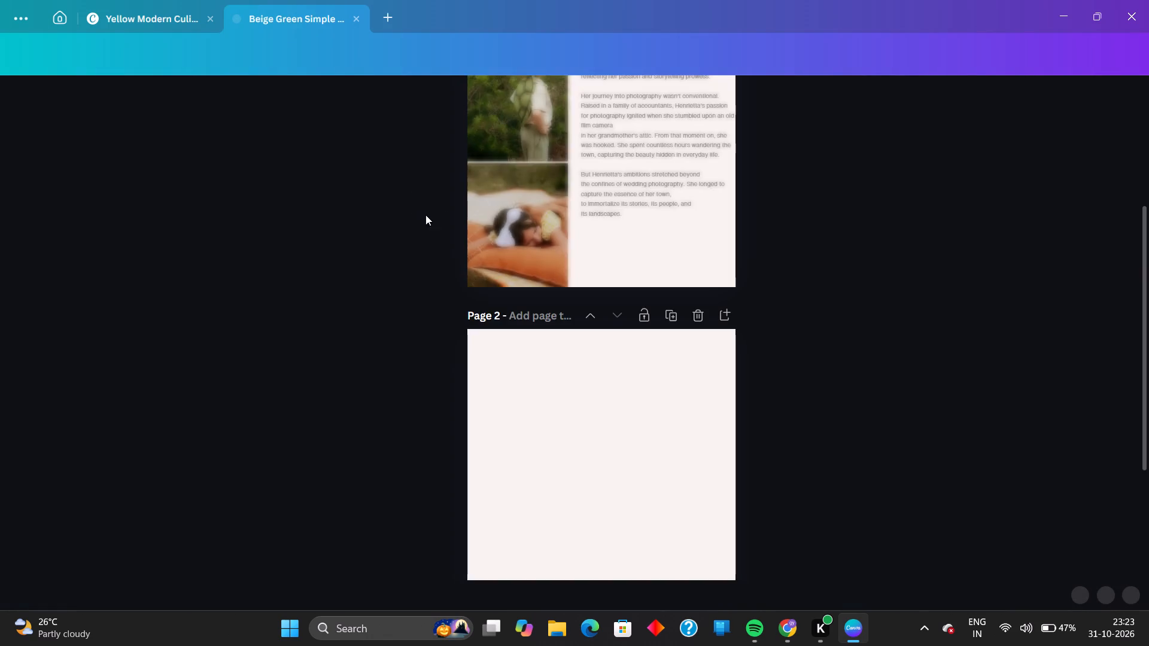
# Copy page 1 of the photography studio About Us document again.
pyautogui.scroll(4, 437, 233)
pyautogui.moveTo(378, 86); pyautogui.dragTo(841, 463)
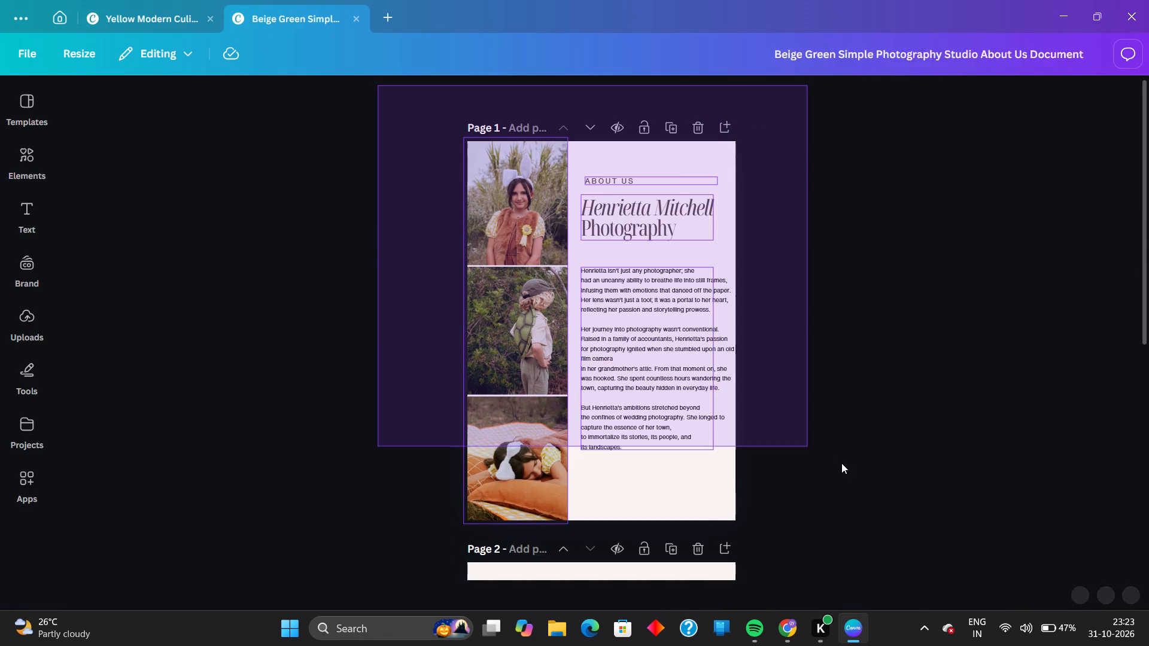
pyautogui.moveTo(841, 463); pyautogui.dragTo(790, 539)
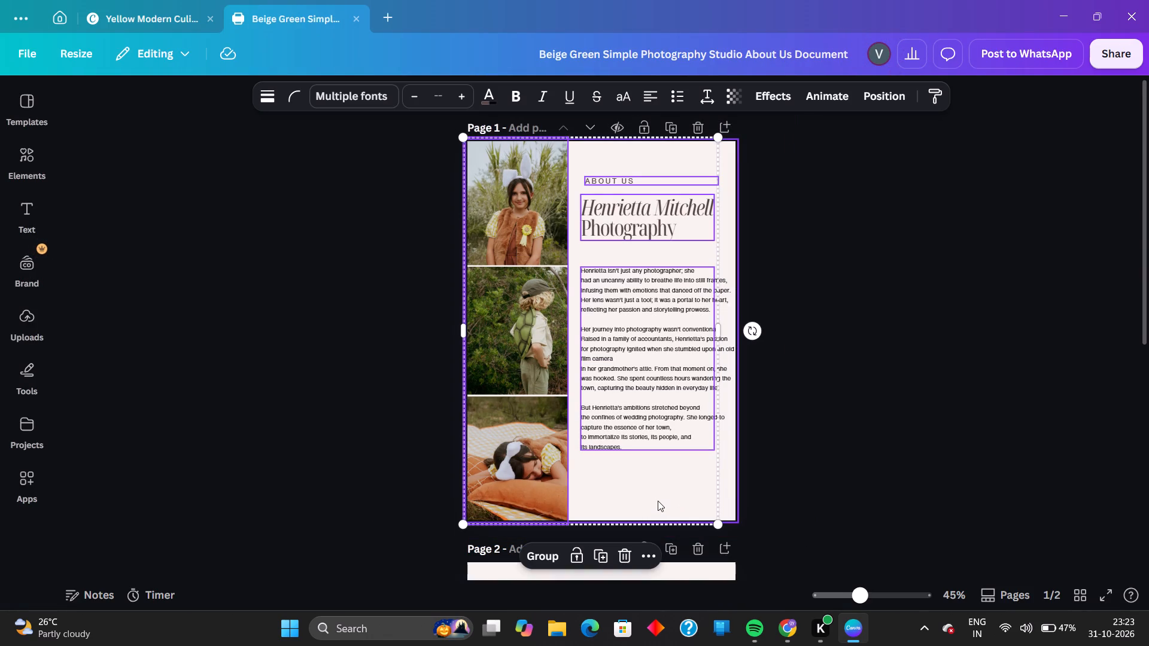
pyautogui.rightClick(800, 490)
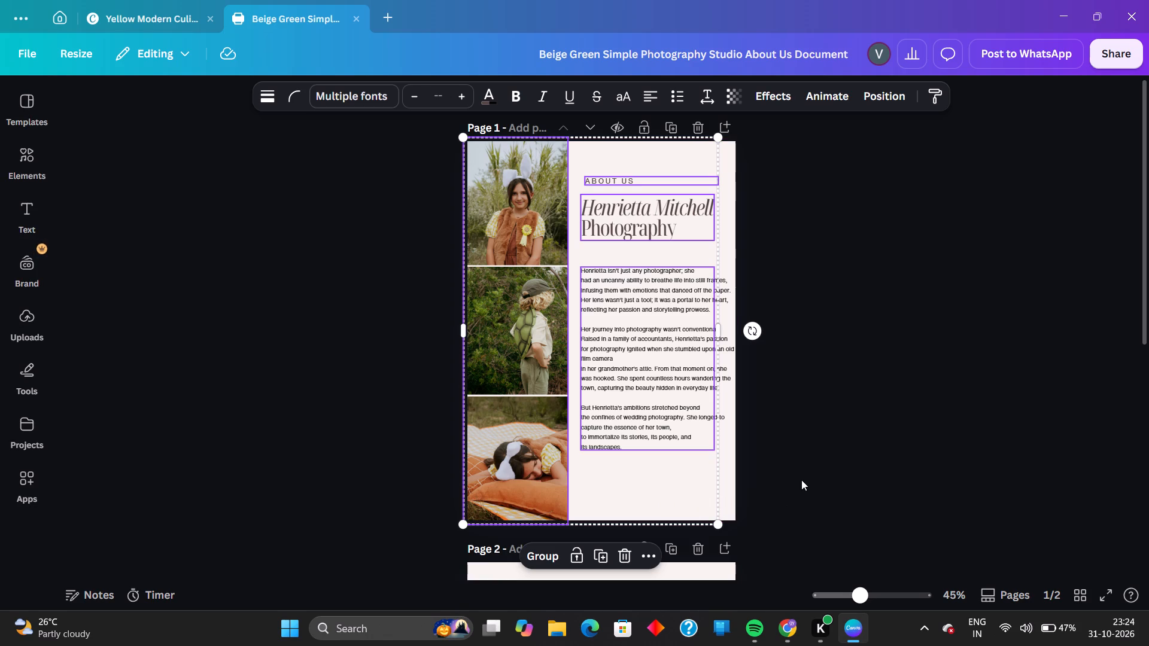
pyautogui.rightClick(674, 493)
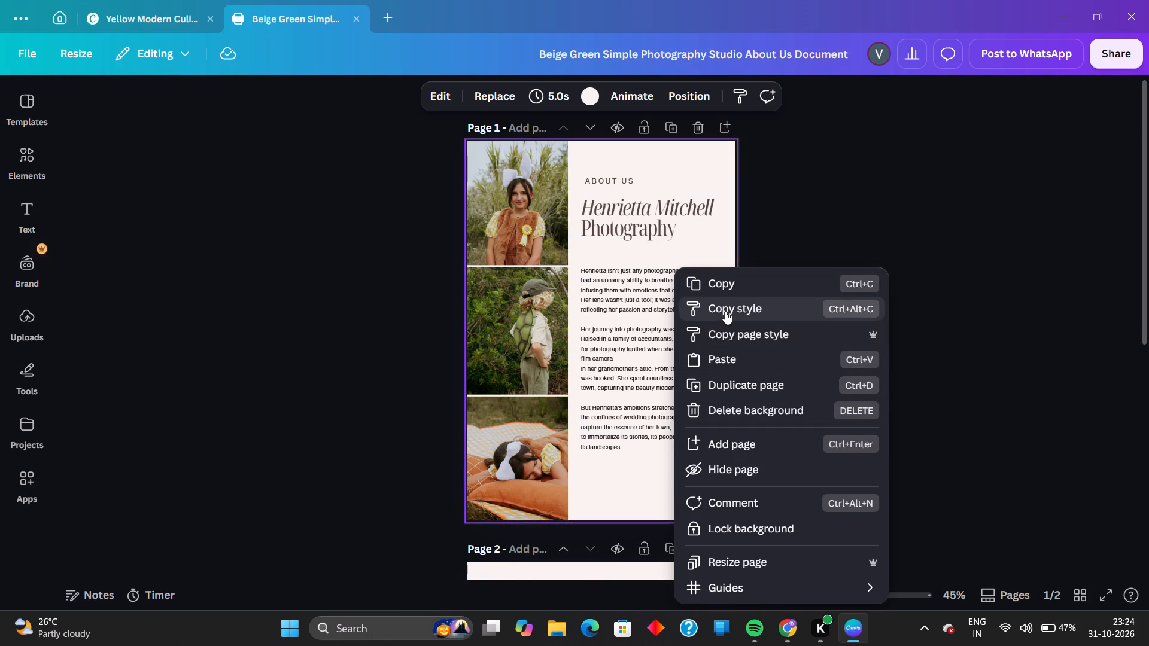
pyautogui.click(725, 288)
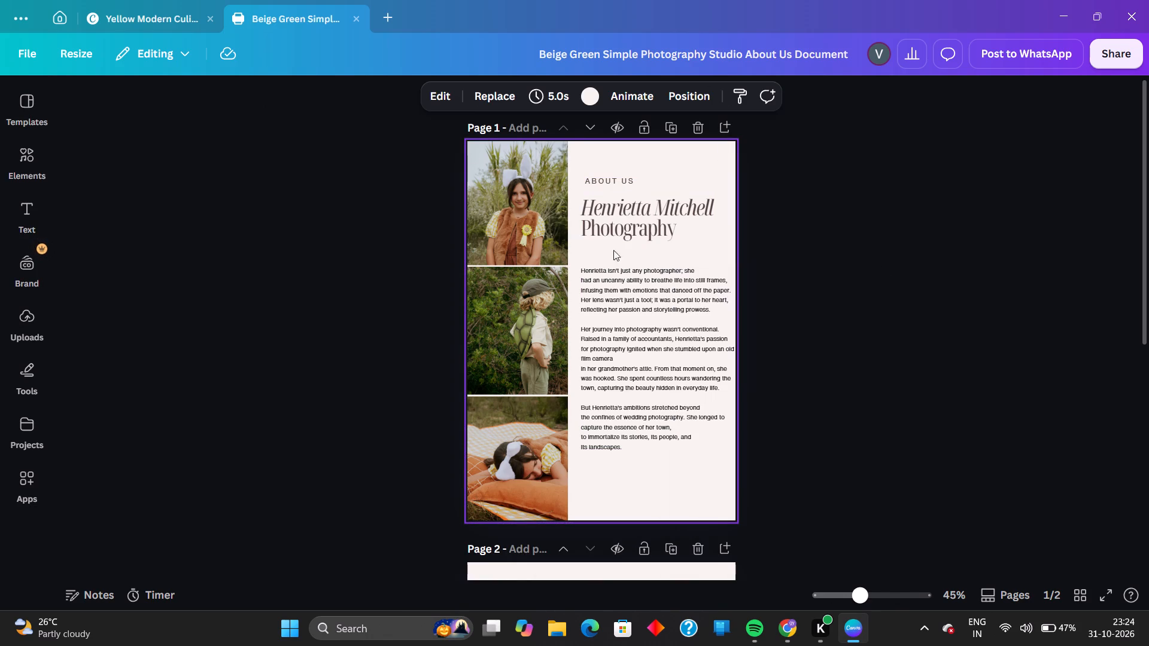
# Go to the empty page 32 of the culinary magazine and try to paste the copied page content there.
pyautogui.click(129, 11)
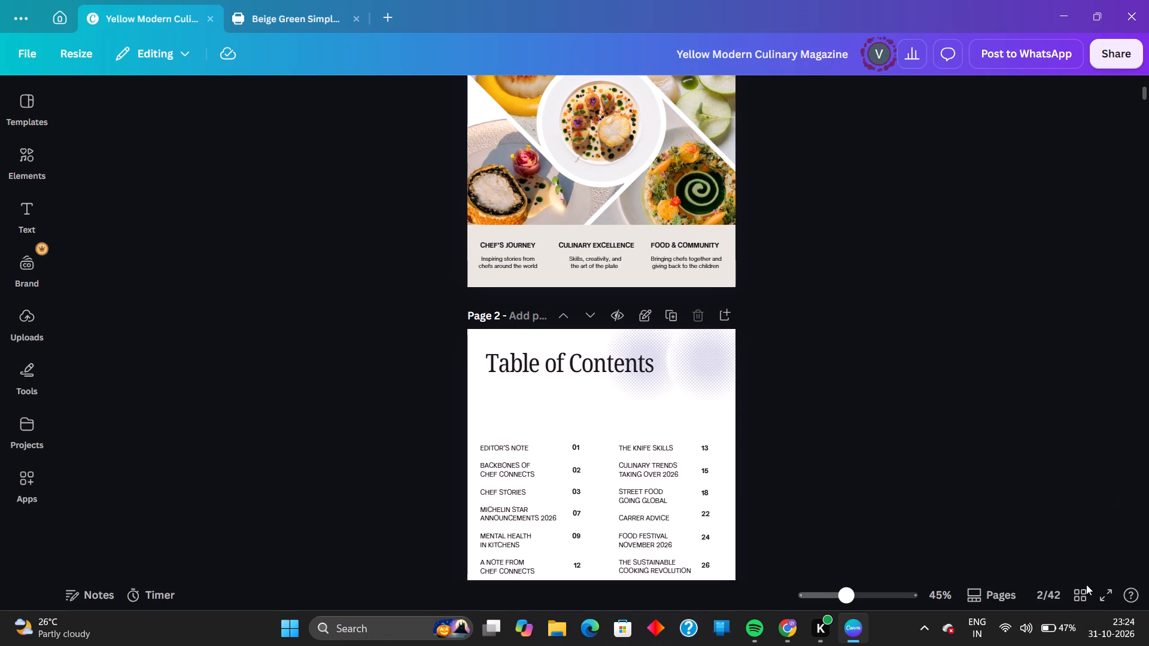
pyautogui.click(1036, 590)
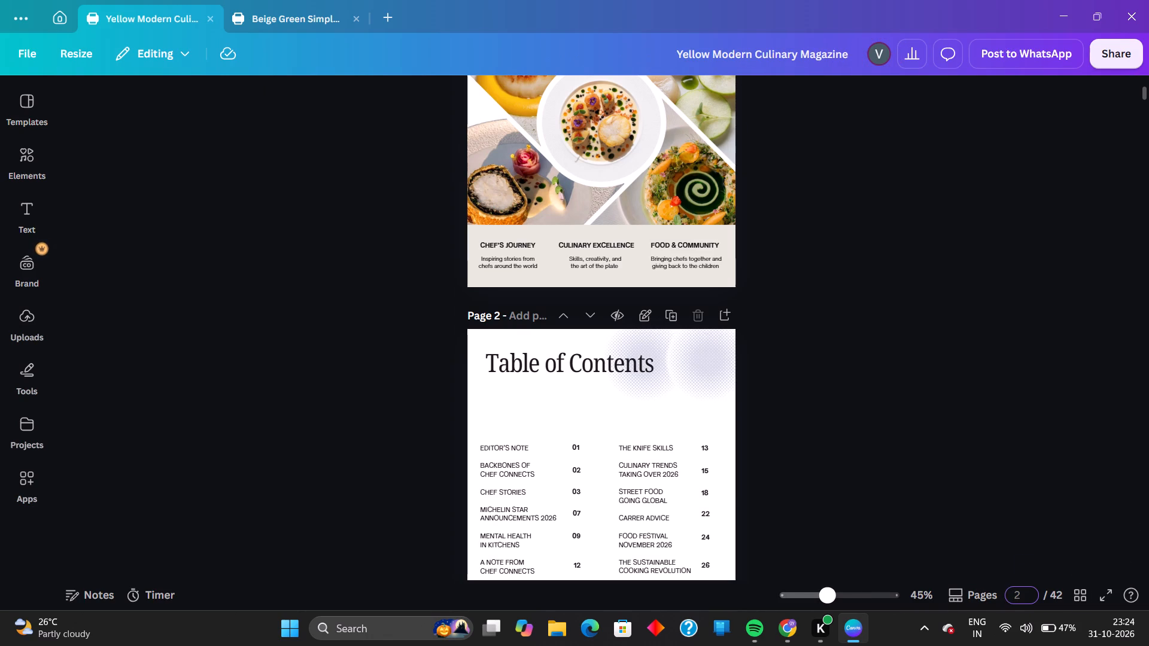
pyautogui.click(1034, 595)
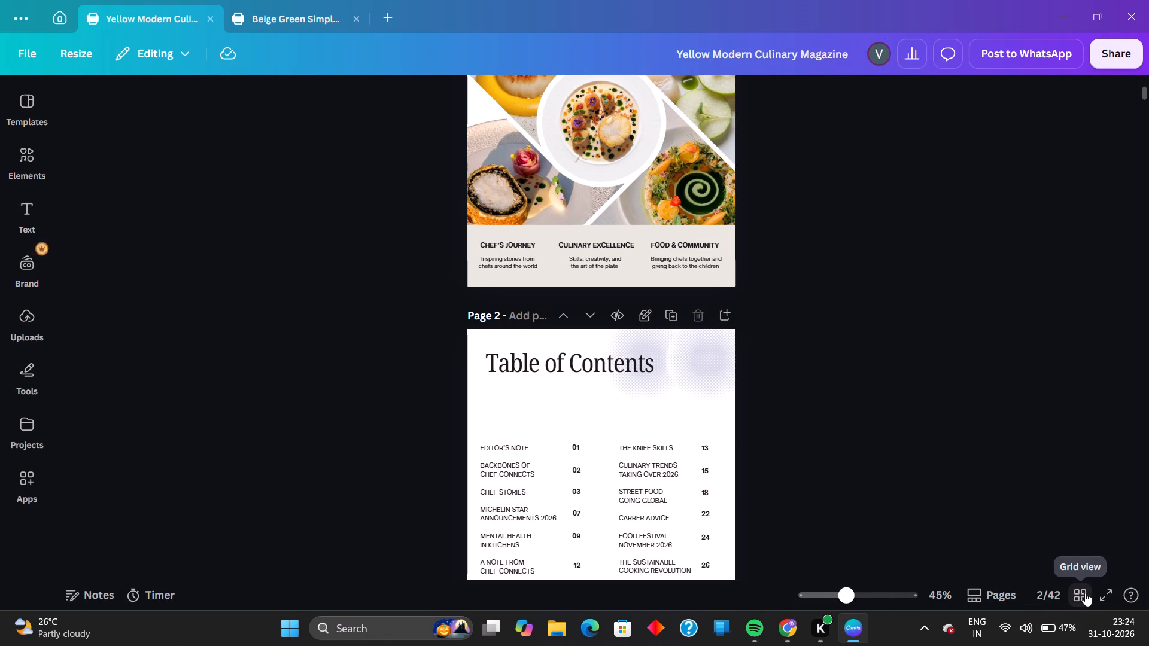
pyautogui.click(1080, 594)
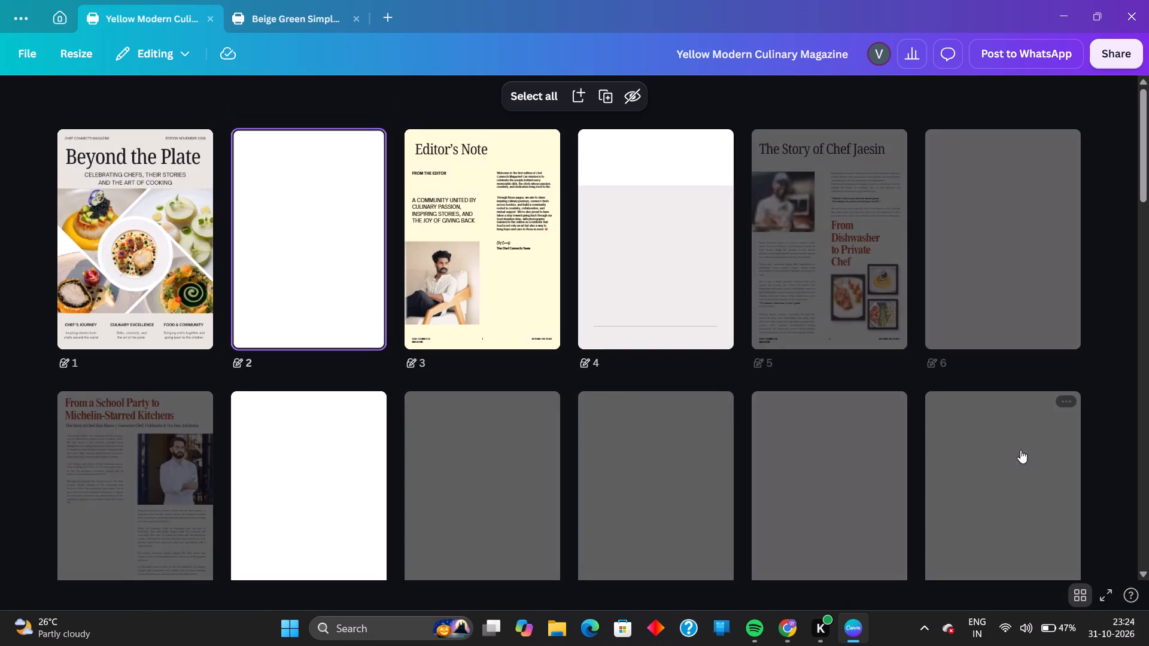
pyautogui.scroll(-5, 1020, 450)
pyautogui.scroll(-14, 1148, 453)
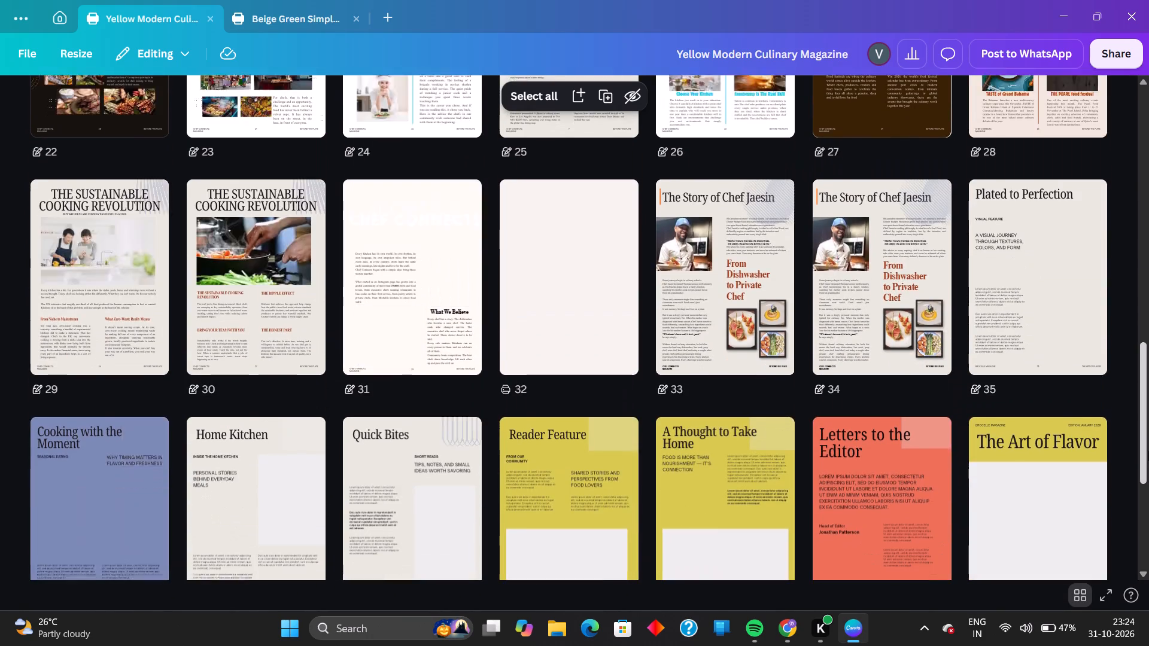
pyautogui.scroll(-1, 1148, 451)
pyautogui.scroll(2, 1148, 451)
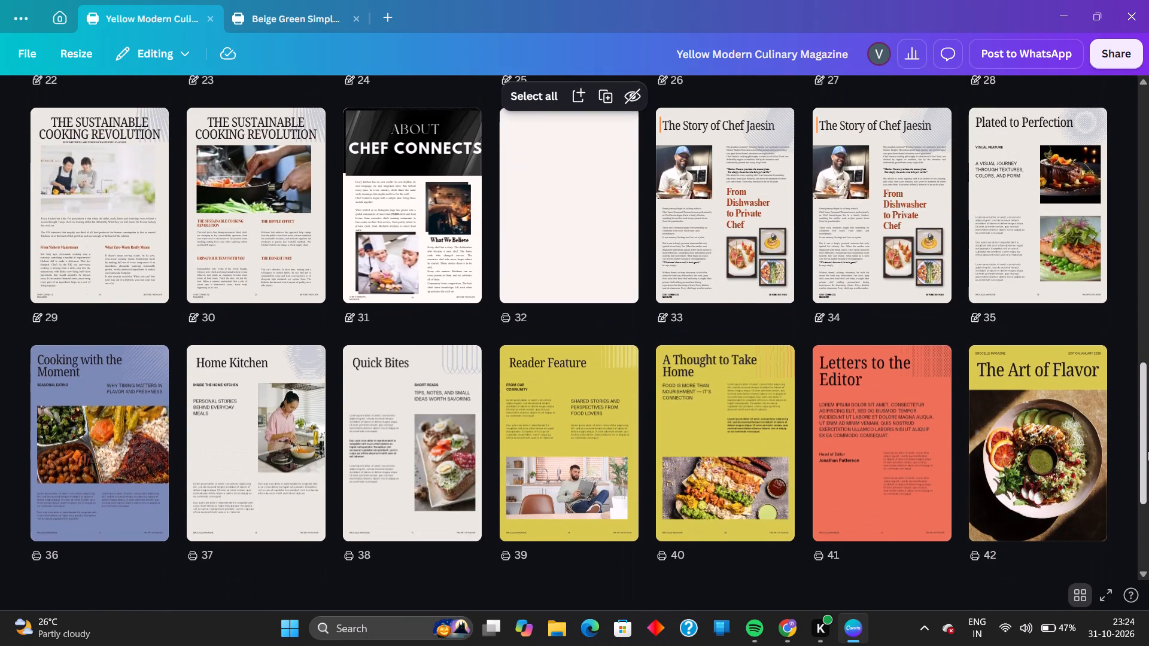
pyautogui.scroll(1, 1148, 451)
pyautogui.click(623, 317)
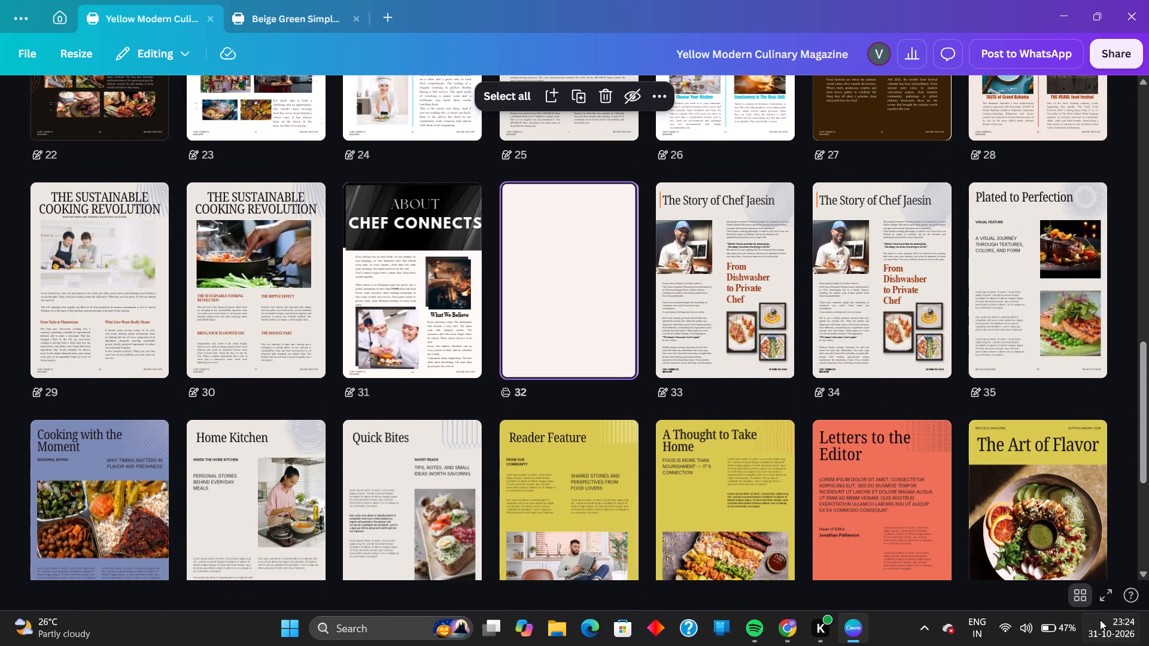
pyautogui.click(1077, 596)
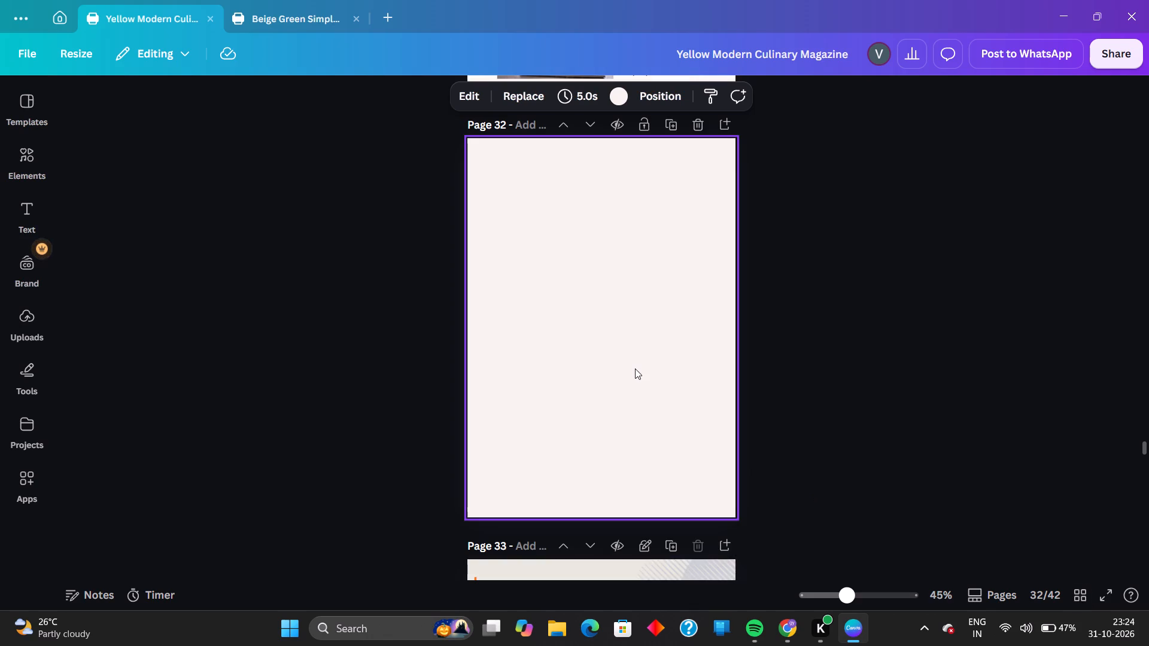
pyautogui.rightClick(634, 368)
pyautogui.click(670, 359)
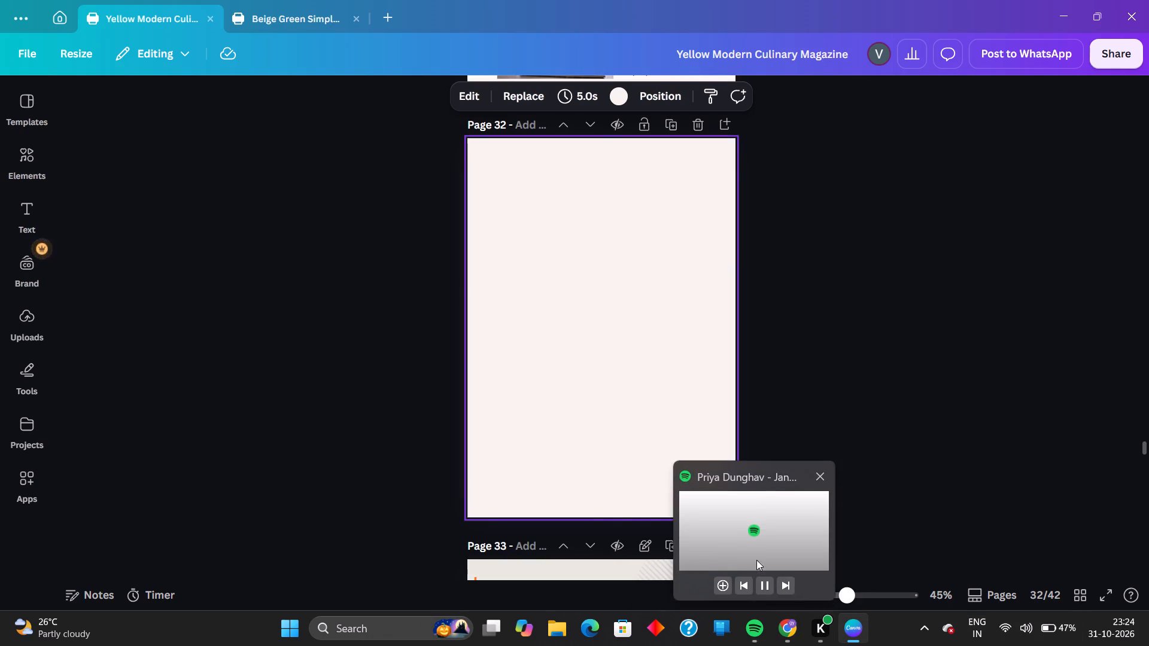
# Switch to Spotify and play On My Way.
pyautogui.click(762, 536)
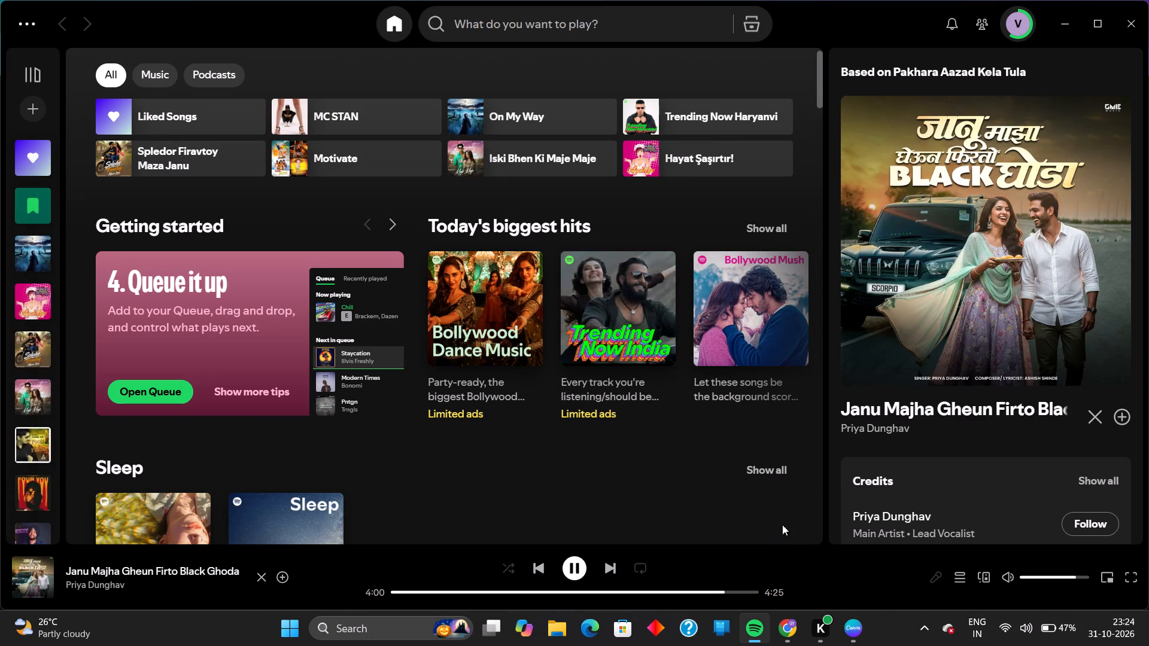
pyautogui.scroll(-2, 909, 486)
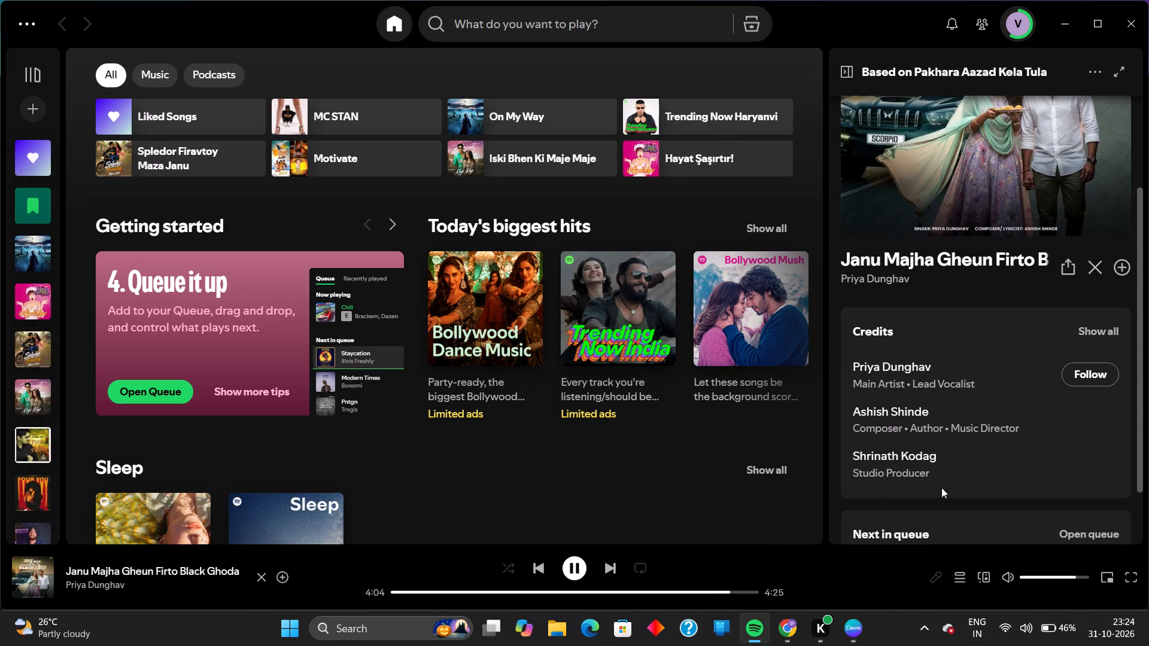
pyautogui.scroll(2, 941, 487)
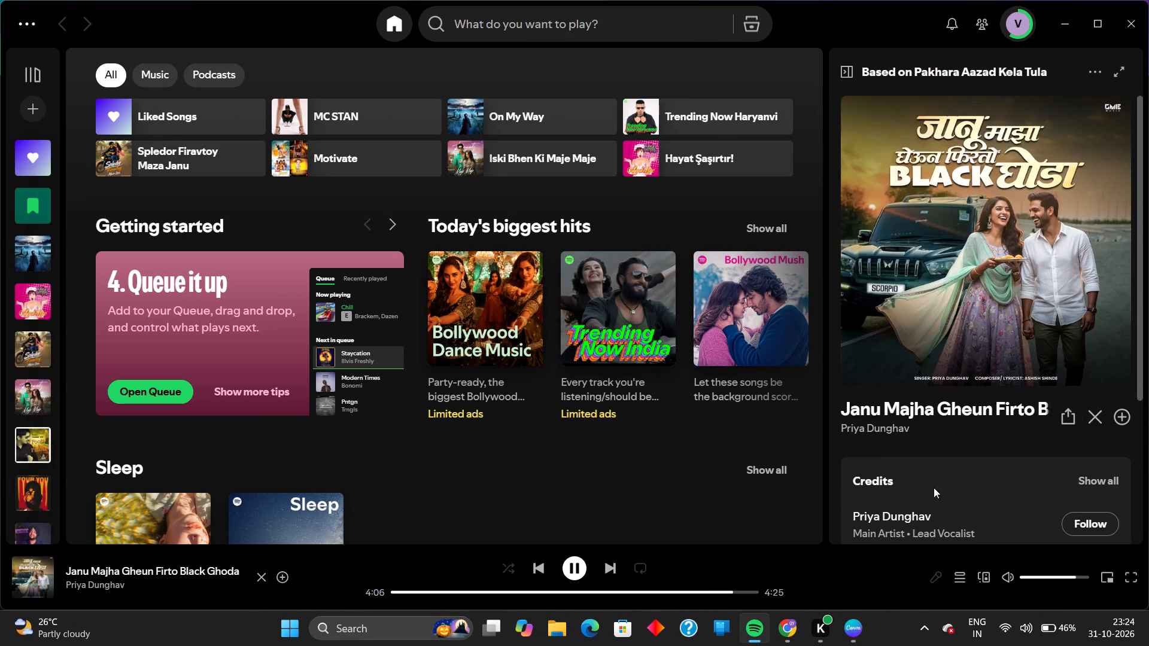
pyautogui.scroll(4, 566, 395)
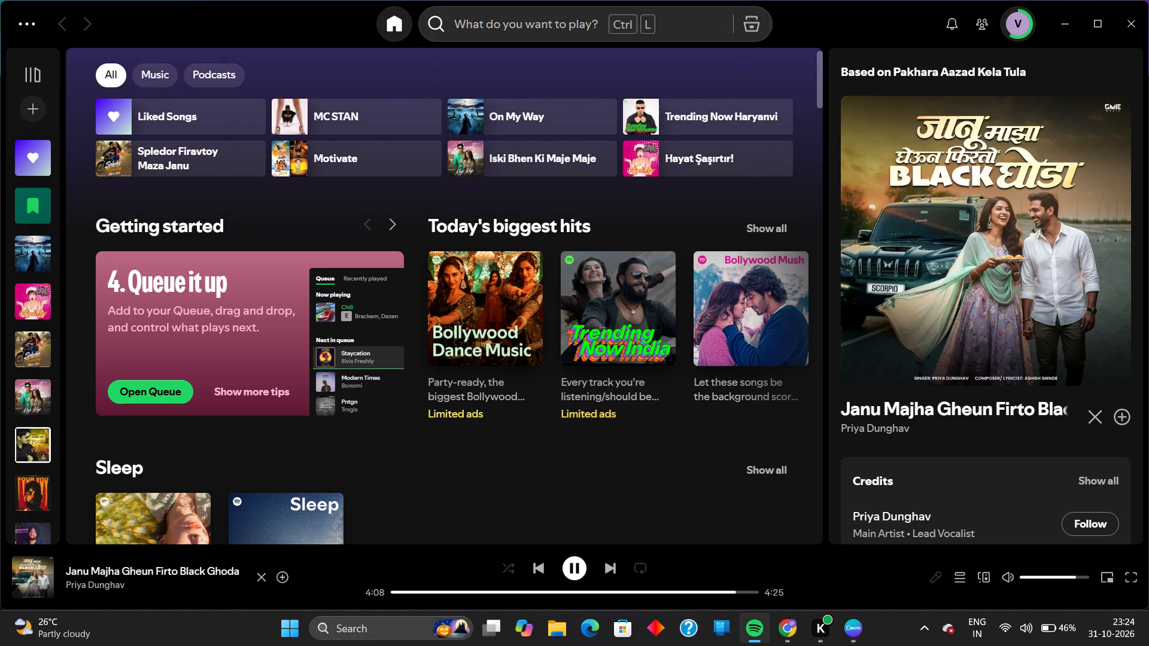
pyautogui.click(513, 20)
pyautogui.moveTo(353, 45); pyautogui.dragTo(358, 53)
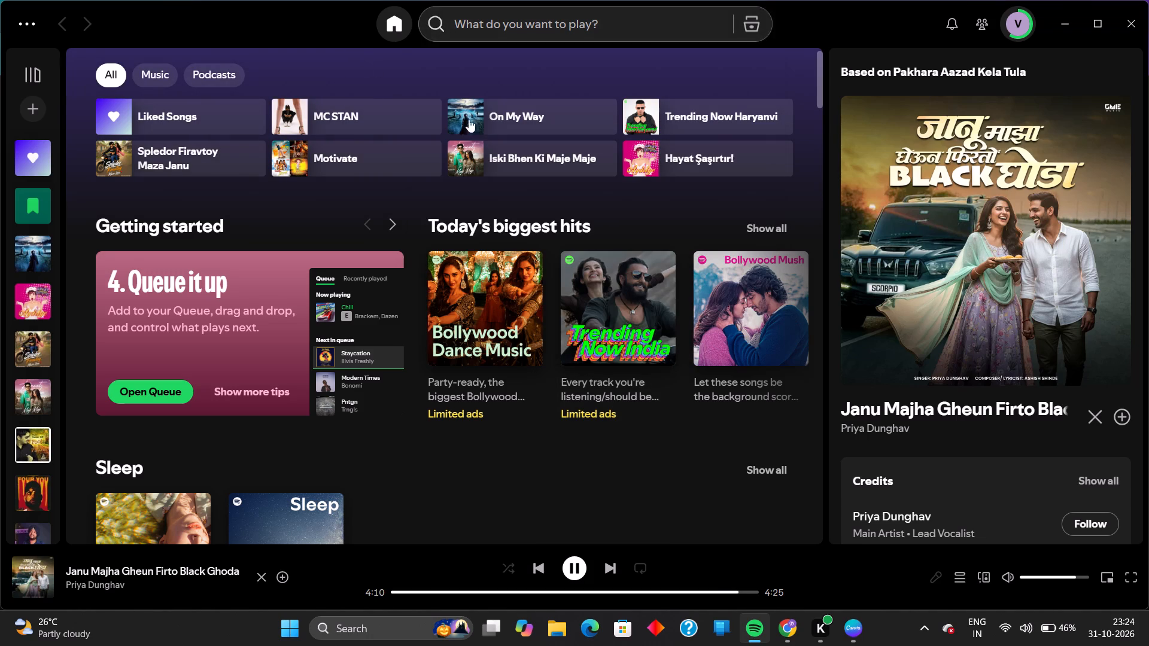
pyautogui.click(595, 111)
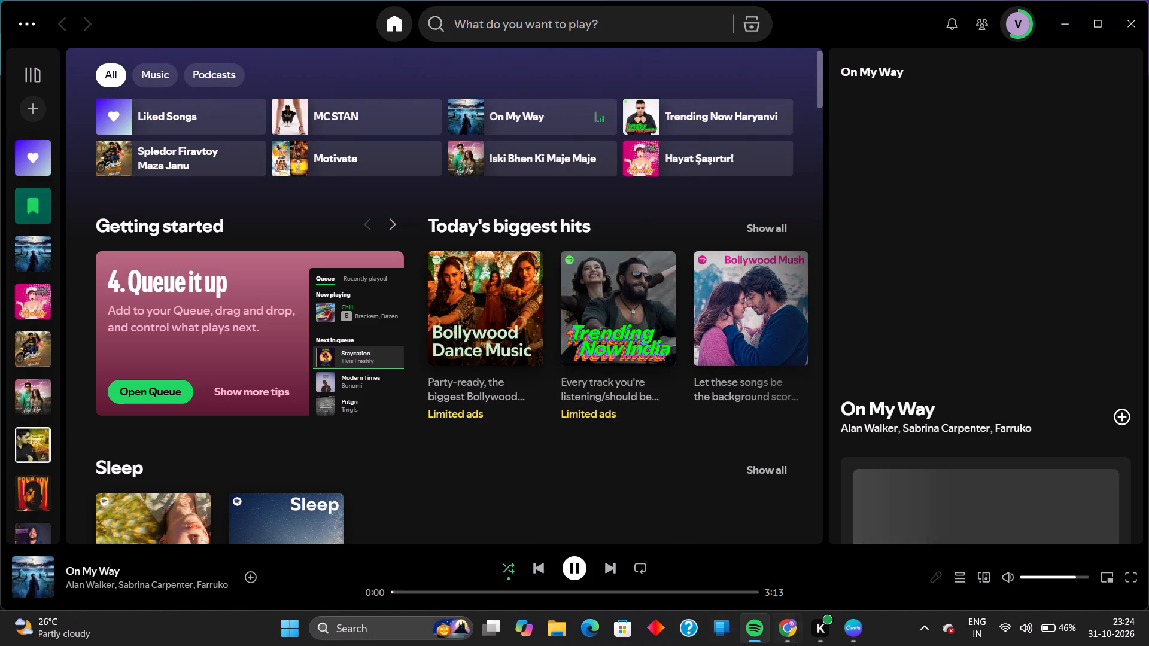
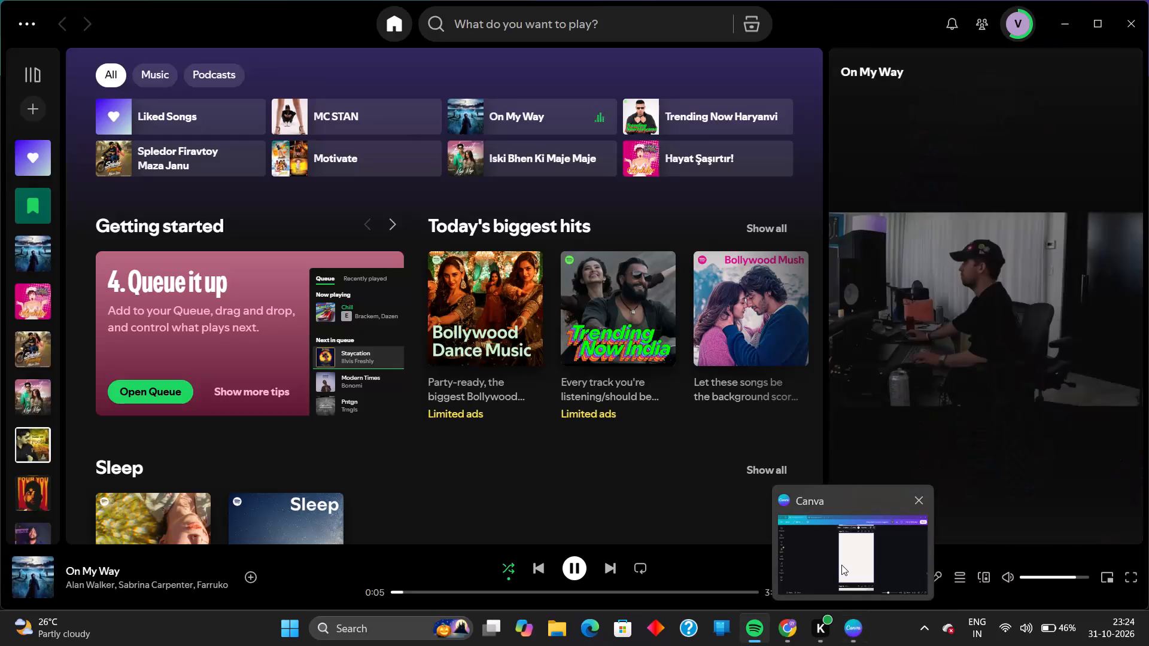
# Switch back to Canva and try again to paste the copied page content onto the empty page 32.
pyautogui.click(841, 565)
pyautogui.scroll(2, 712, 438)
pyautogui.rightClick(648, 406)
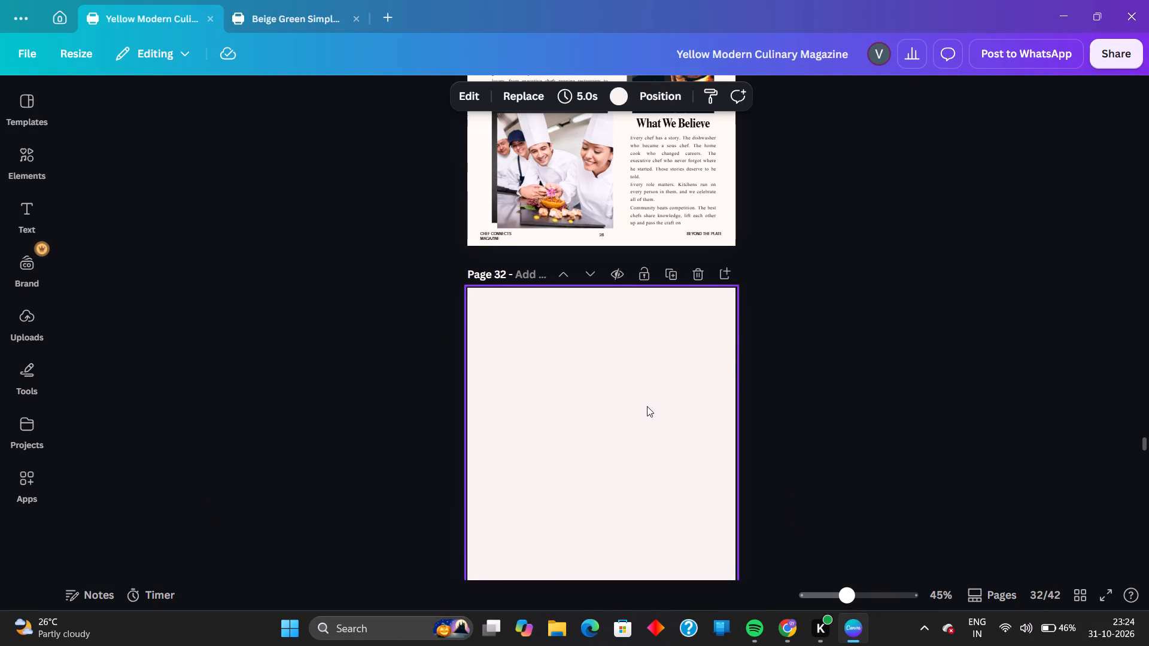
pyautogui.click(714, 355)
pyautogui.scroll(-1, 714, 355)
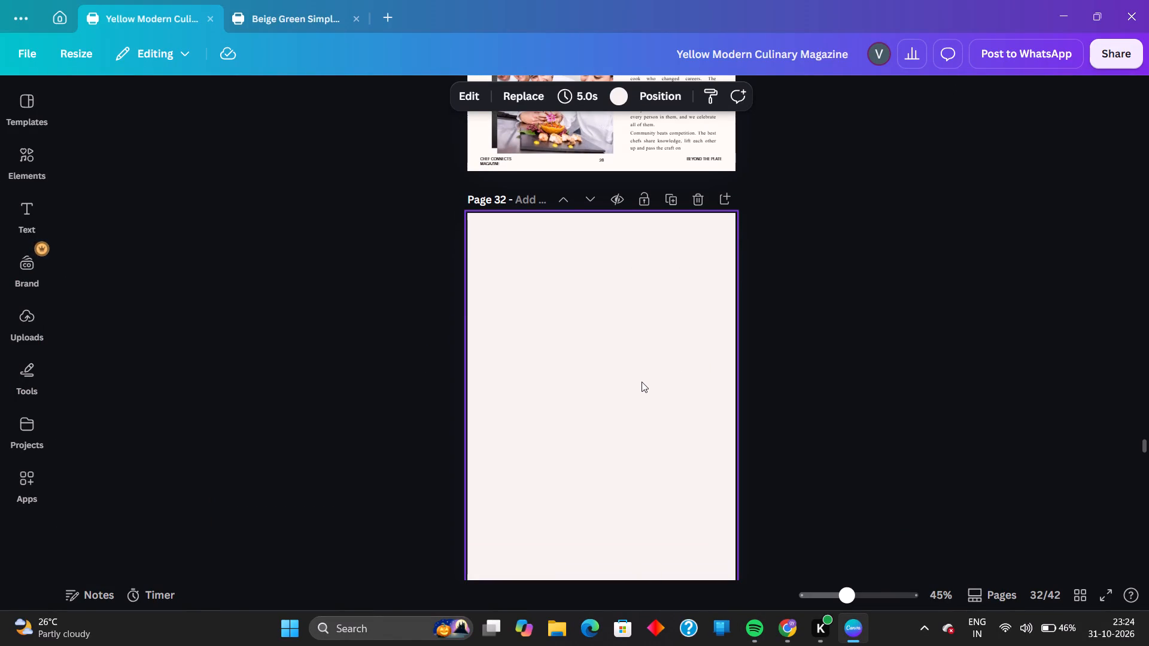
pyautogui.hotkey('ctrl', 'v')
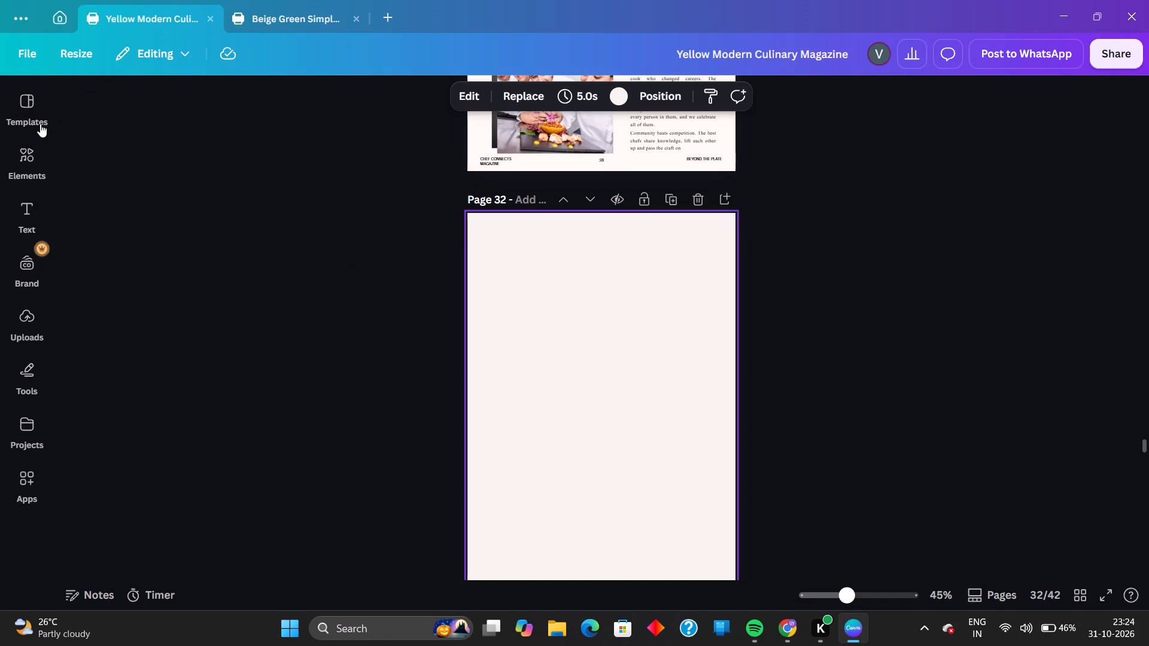
# Search the magazine templates for "about us".
pyautogui.click(33, 124)
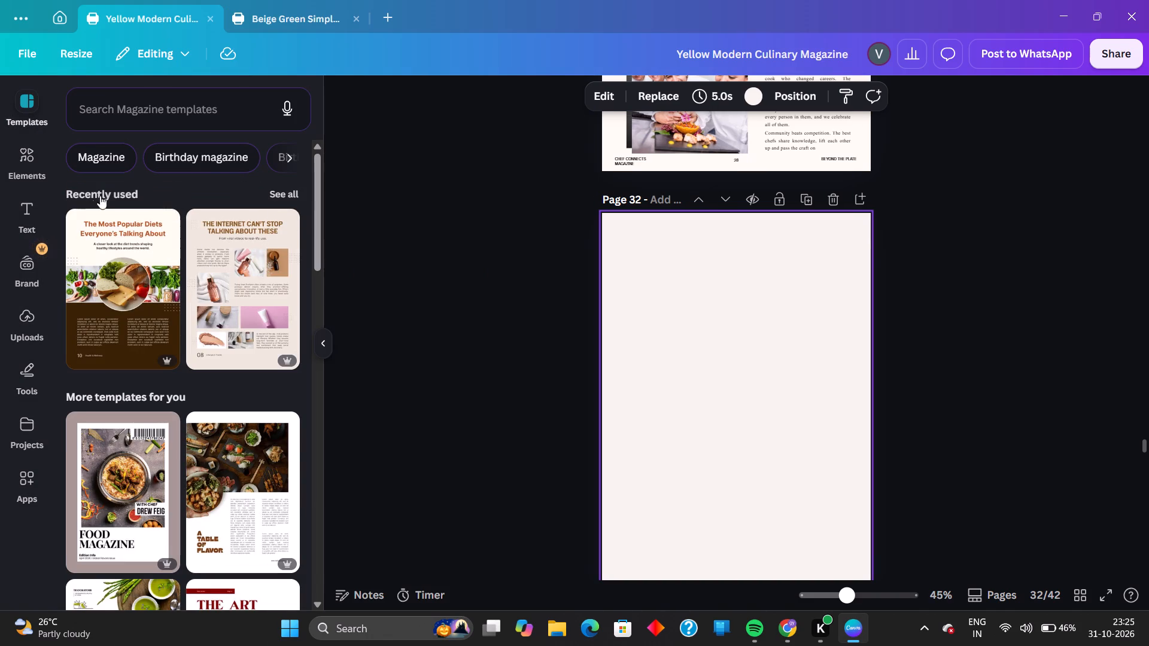
pyautogui.click(193, 105)
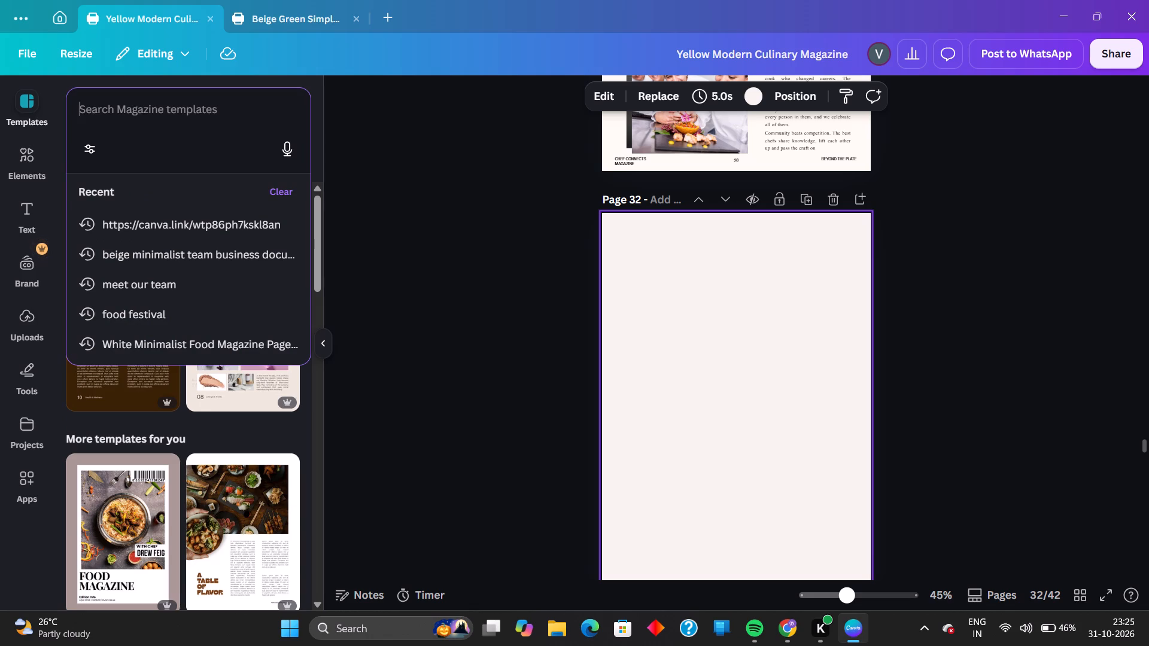
pyautogui.hotkey('ctrl', '+')
pyautogui.write('about us')
pyautogui.press('Return')
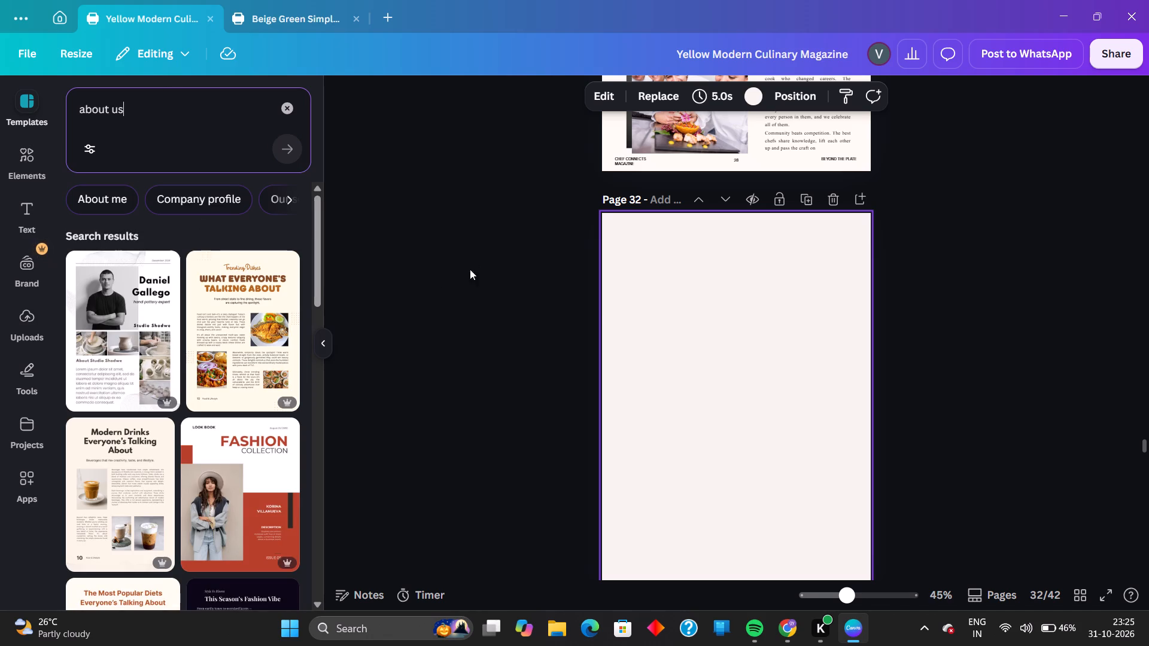
# Browse the "about us" template results for a layout suitable for the empty page 32.
pyautogui.scroll(-2, 193, 340)
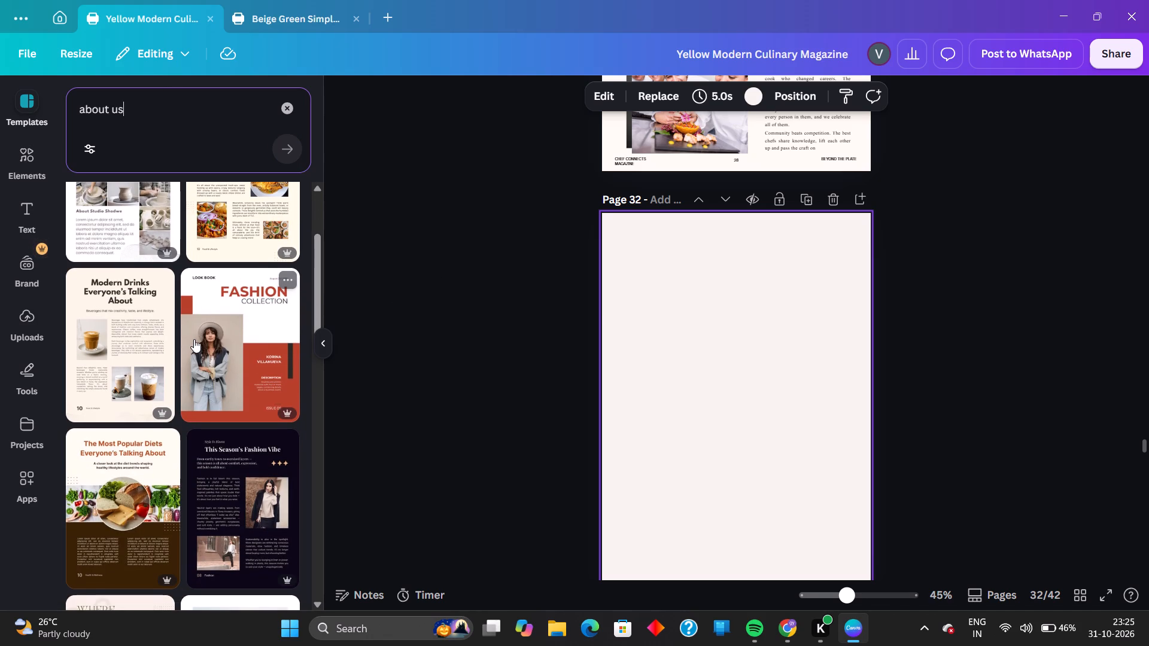
pyautogui.scroll(-5, 194, 339)
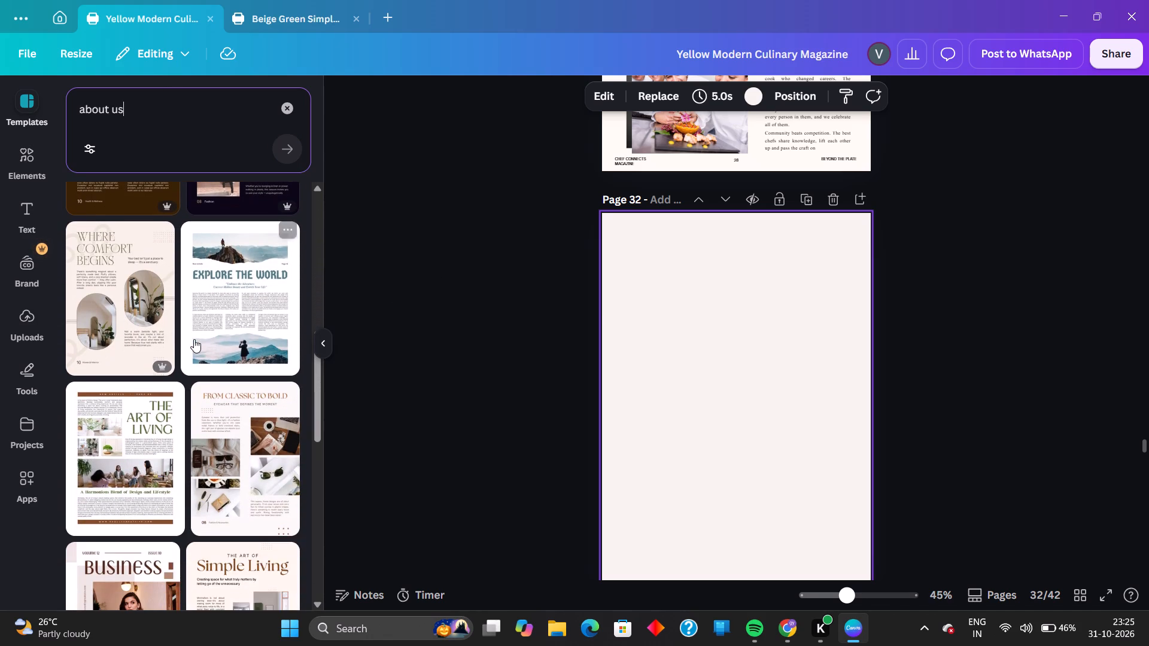
pyautogui.scroll(-3, 194, 339)
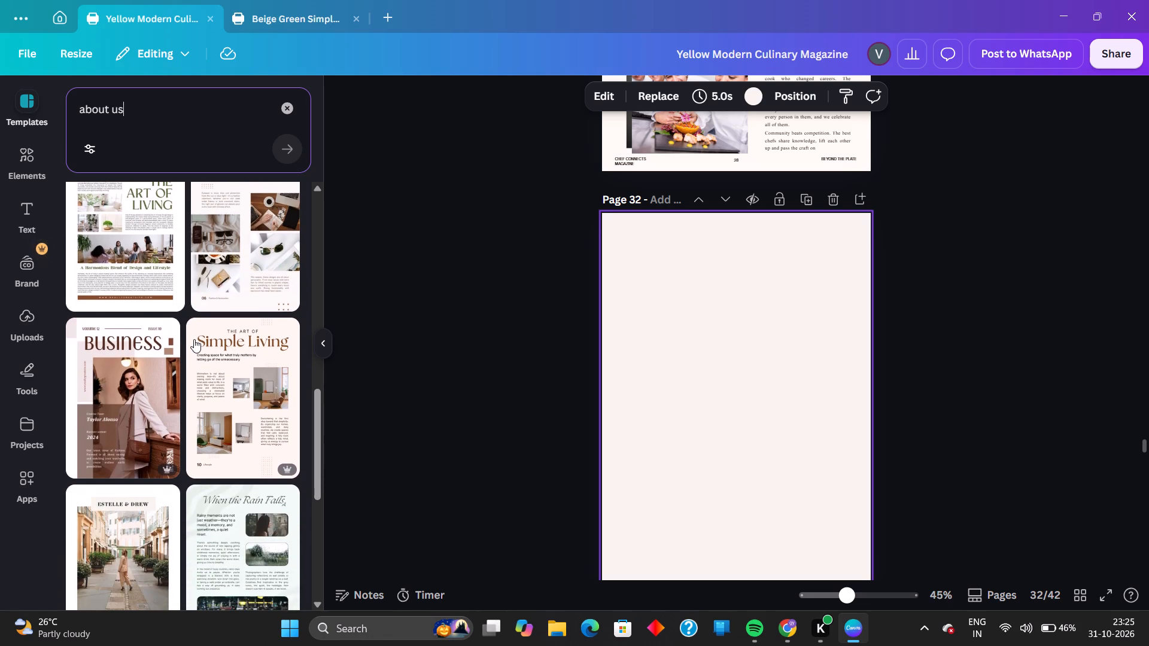
pyautogui.scroll(-2, 194, 339)
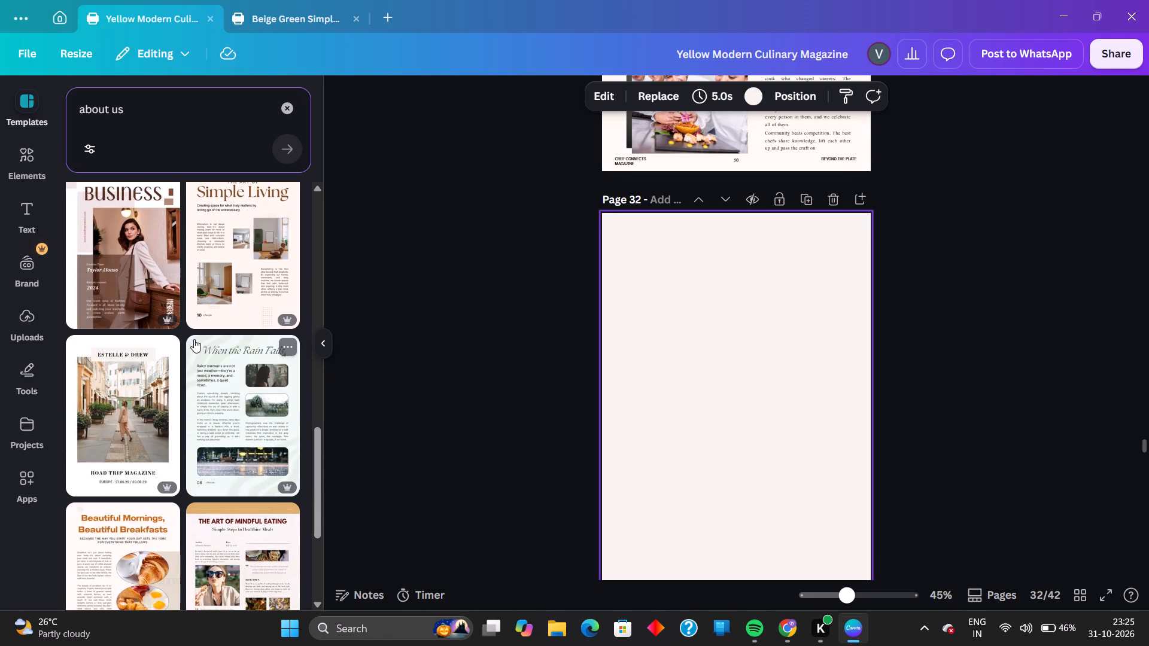
pyautogui.scroll(-2, 194, 339)
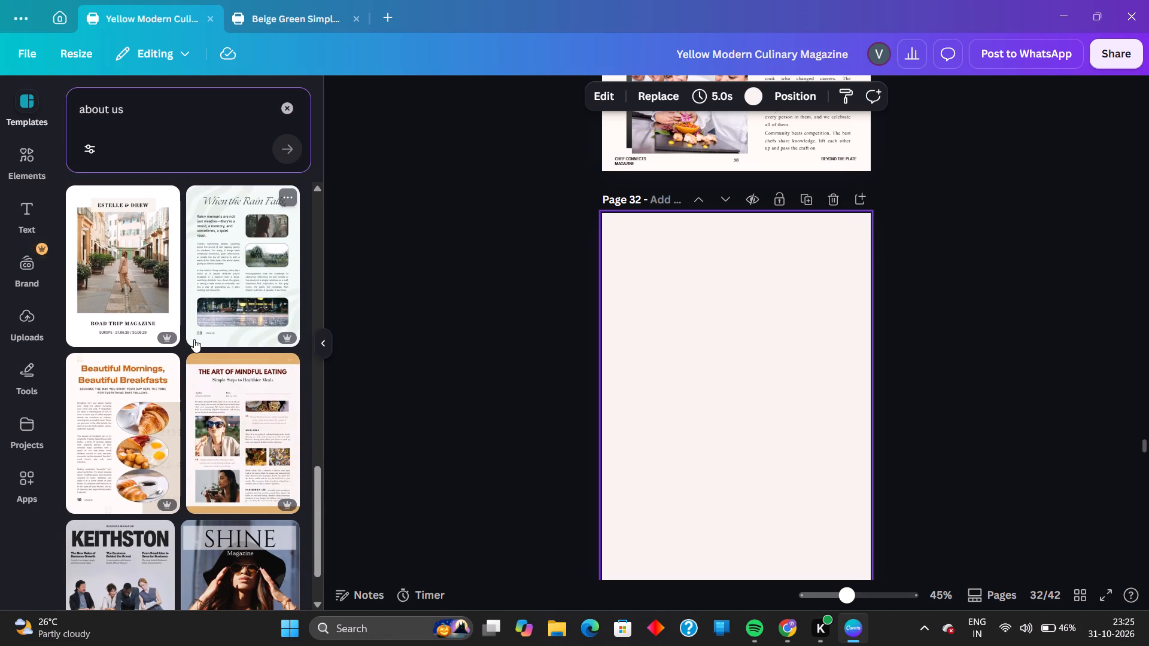
pyautogui.scroll(-4, 194, 339)
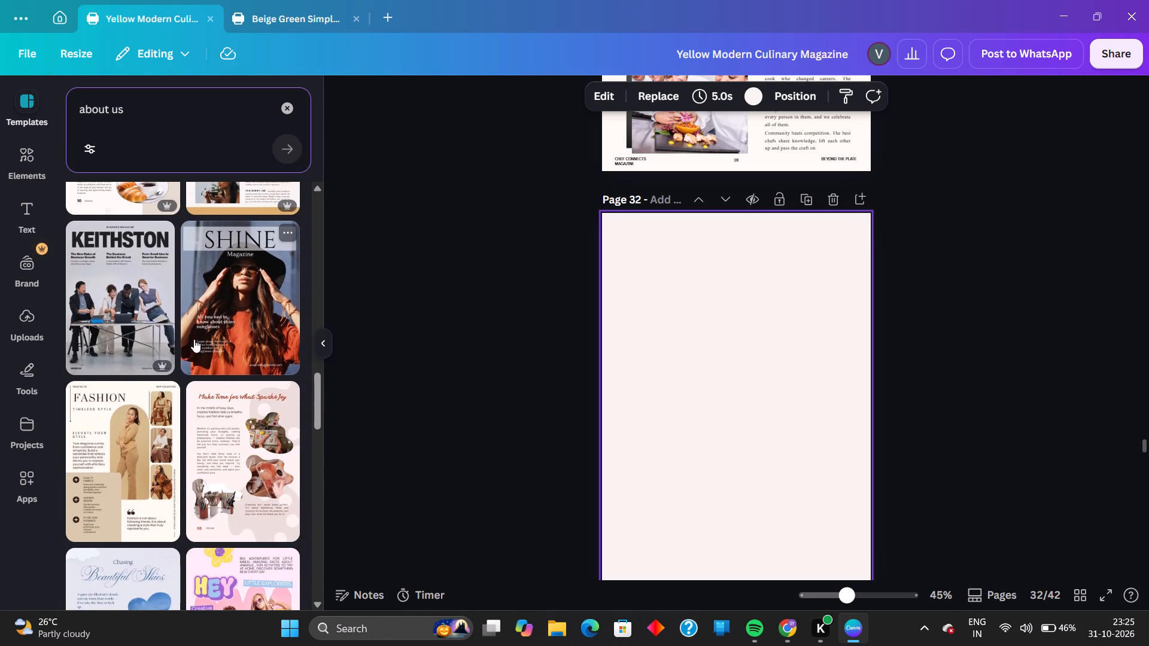
pyautogui.scroll(-4, 194, 339)
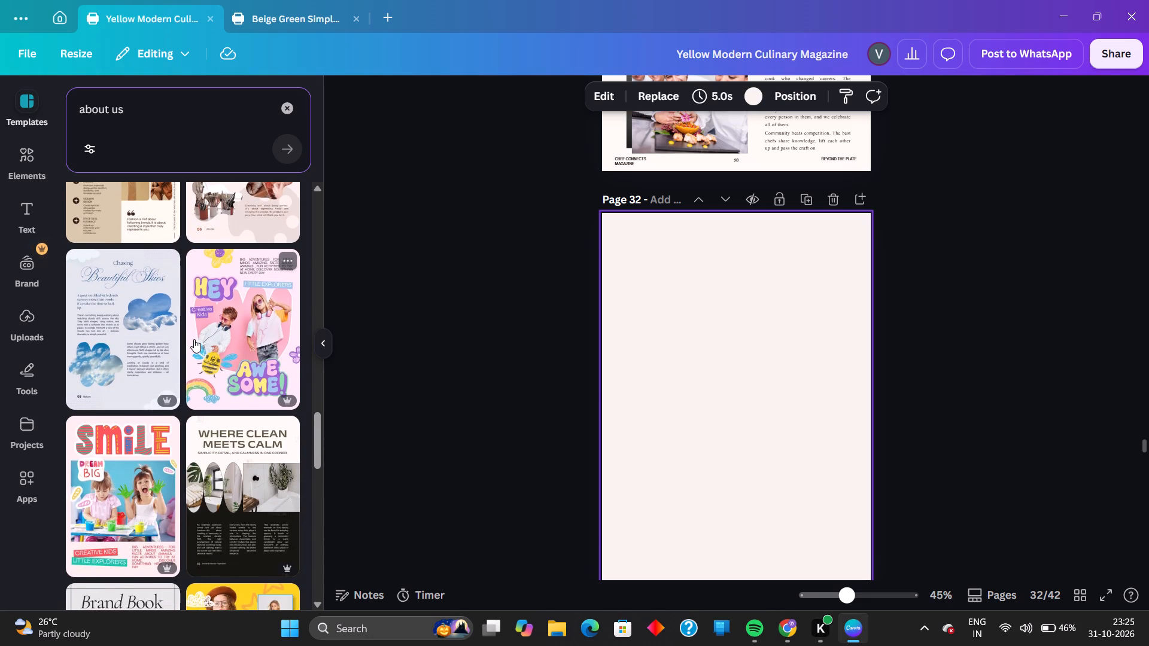
pyautogui.scroll(-6, 194, 339)
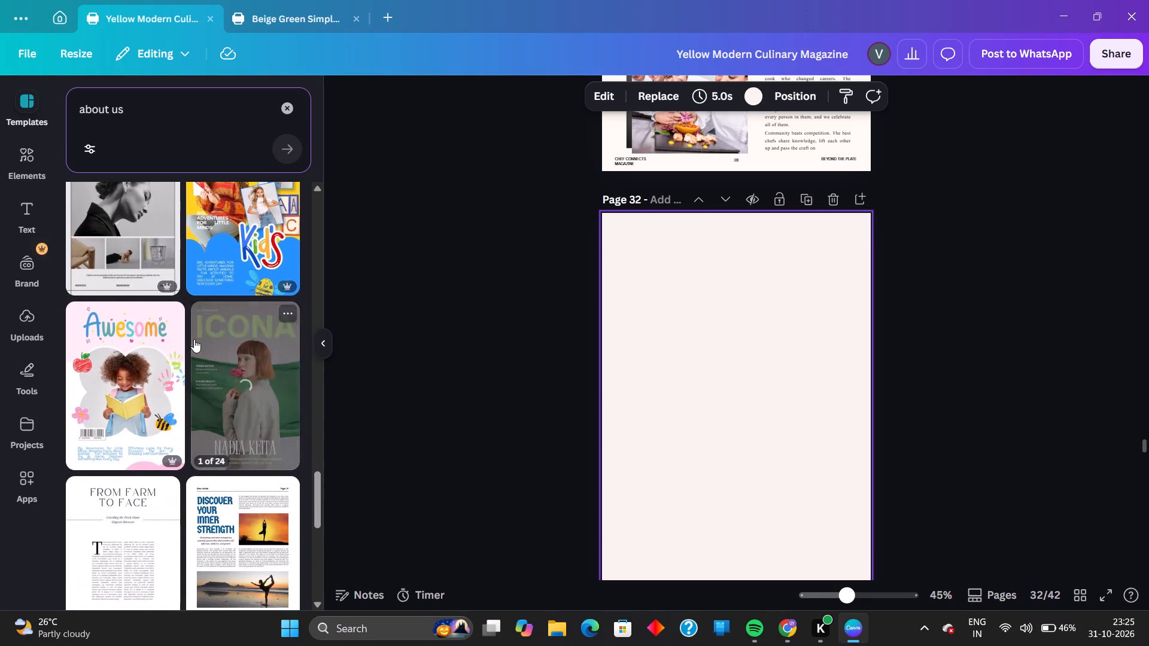
pyautogui.scroll(-2, 194, 339)
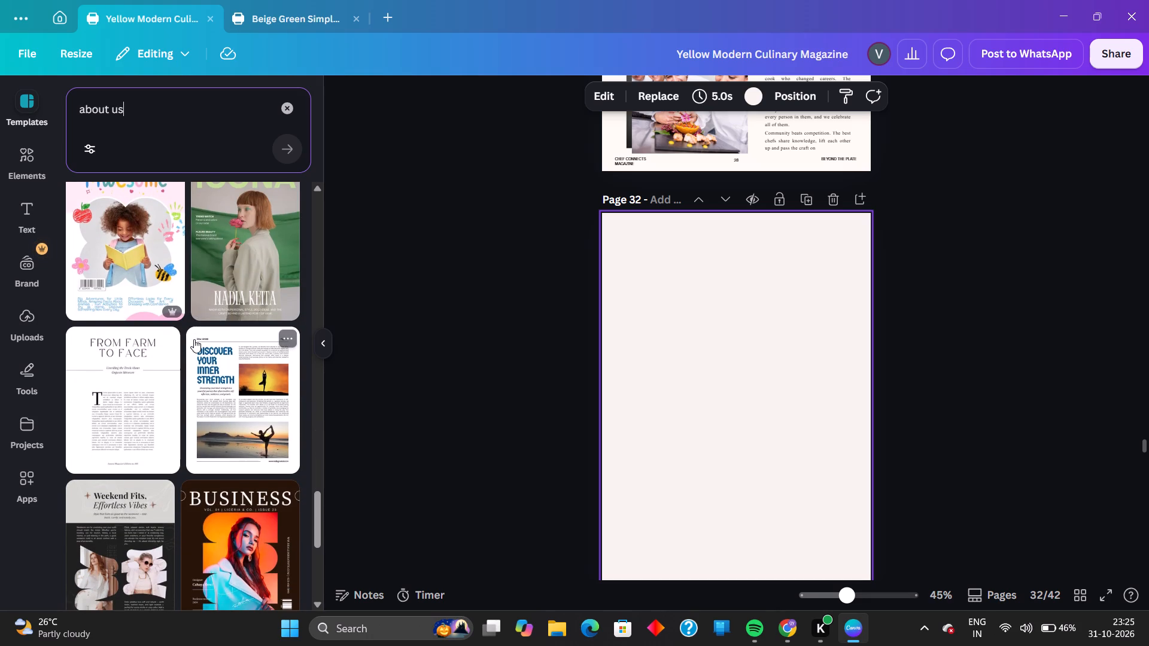
pyautogui.scroll(-1, 194, 339)
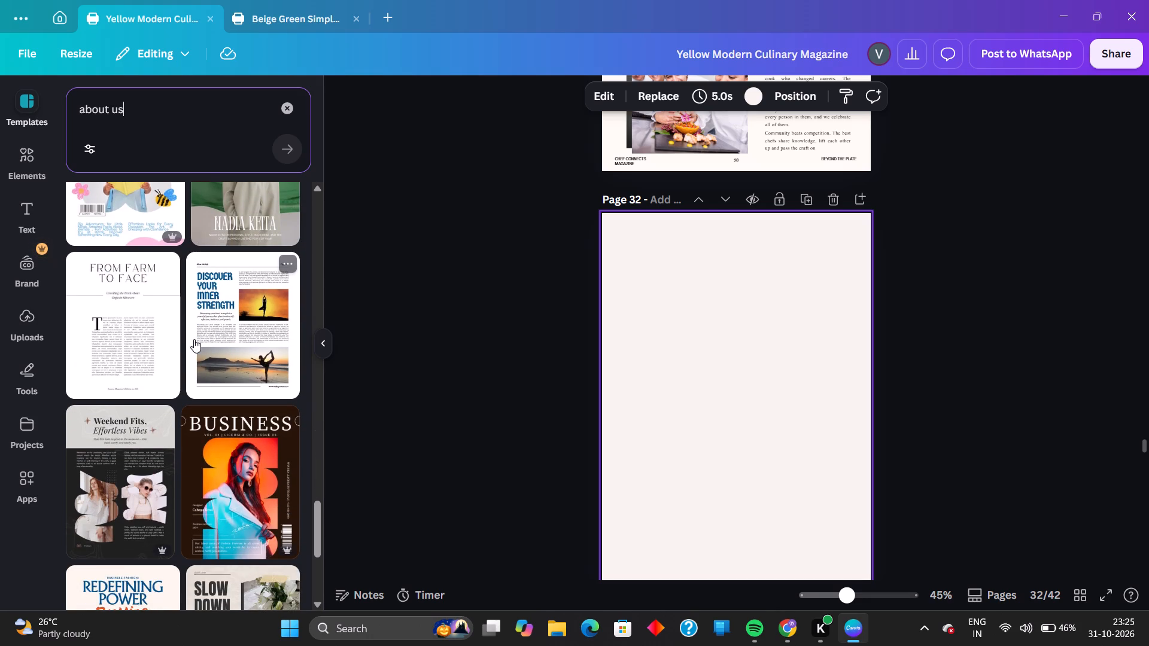
pyautogui.scroll(-2, 194, 339)
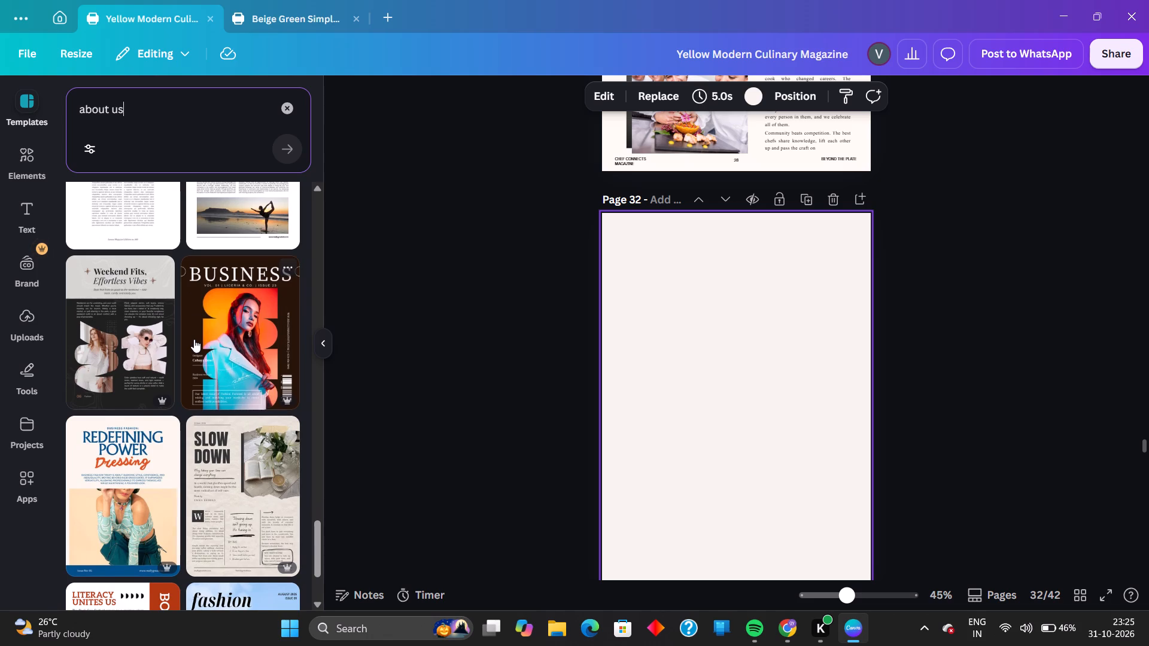
pyautogui.scroll(-5, 194, 339)
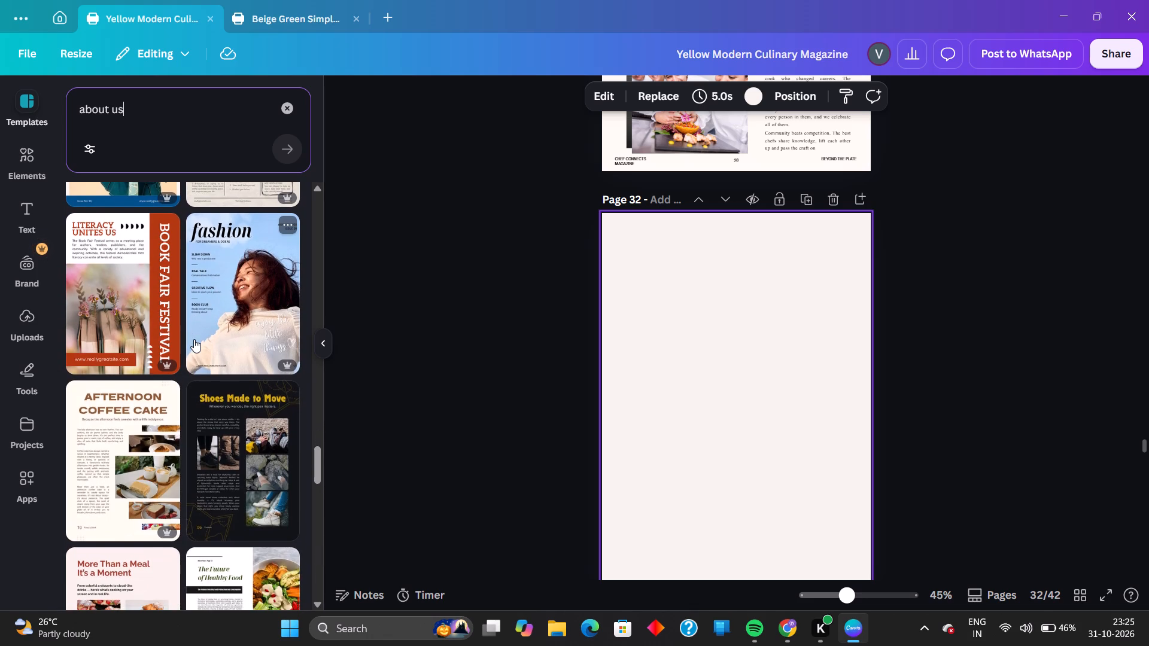
pyautogui.scroll(-2, 194, 339)
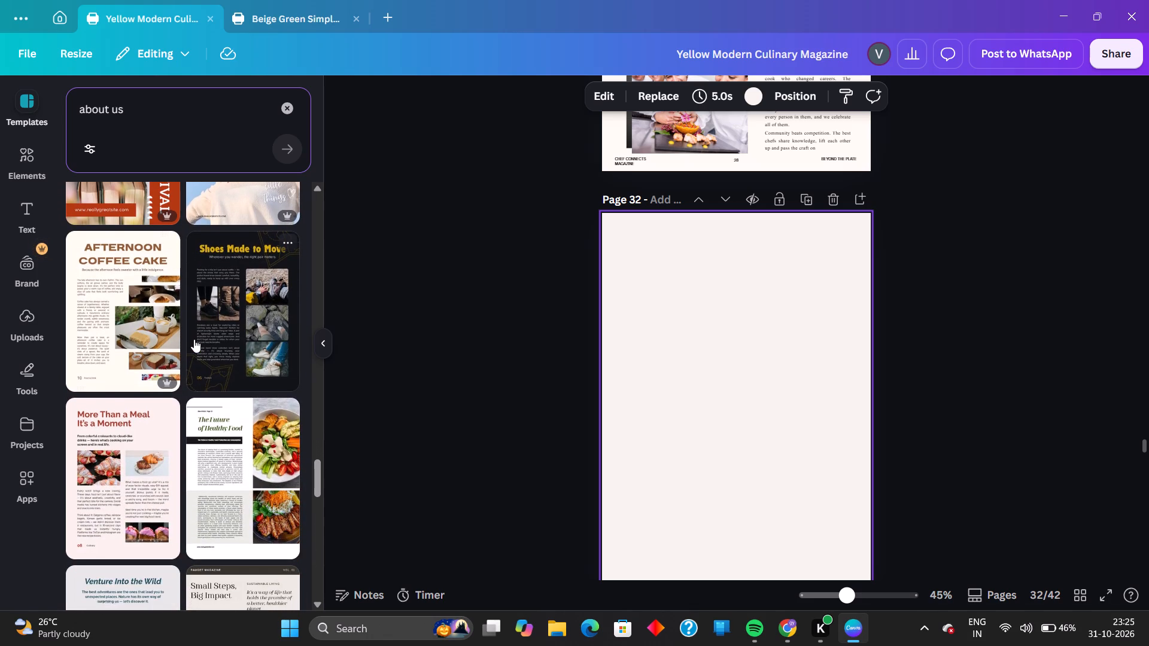
pyautogui.scroll(-1, 194, 339)
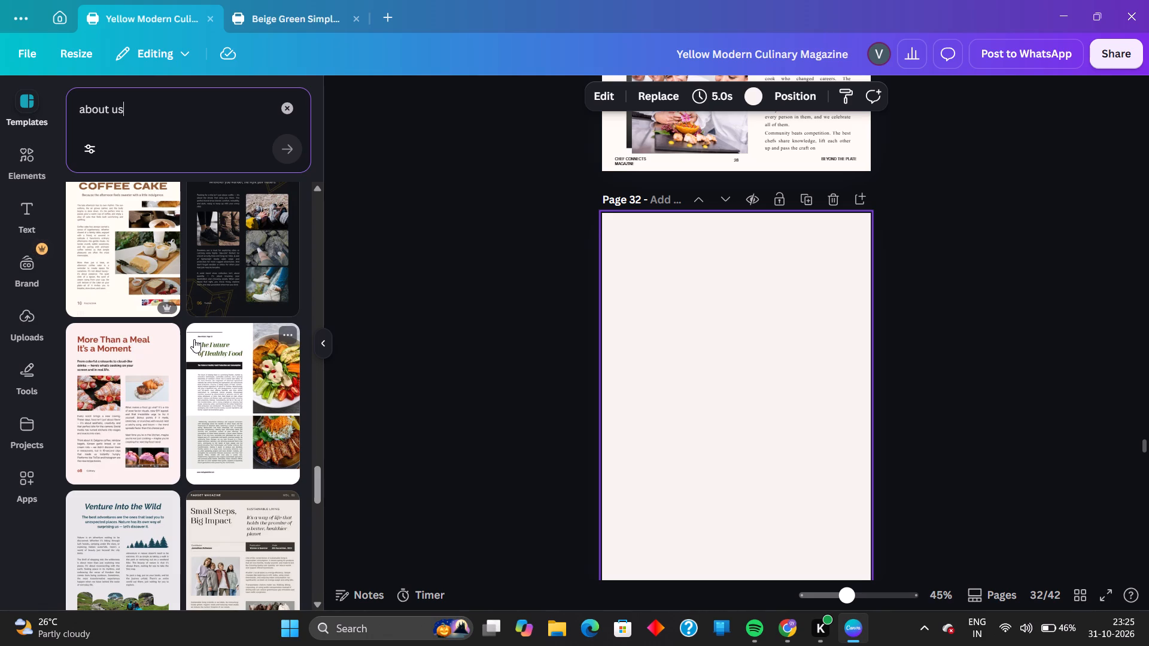
pyautogui.scroll(-3, 194, 339)
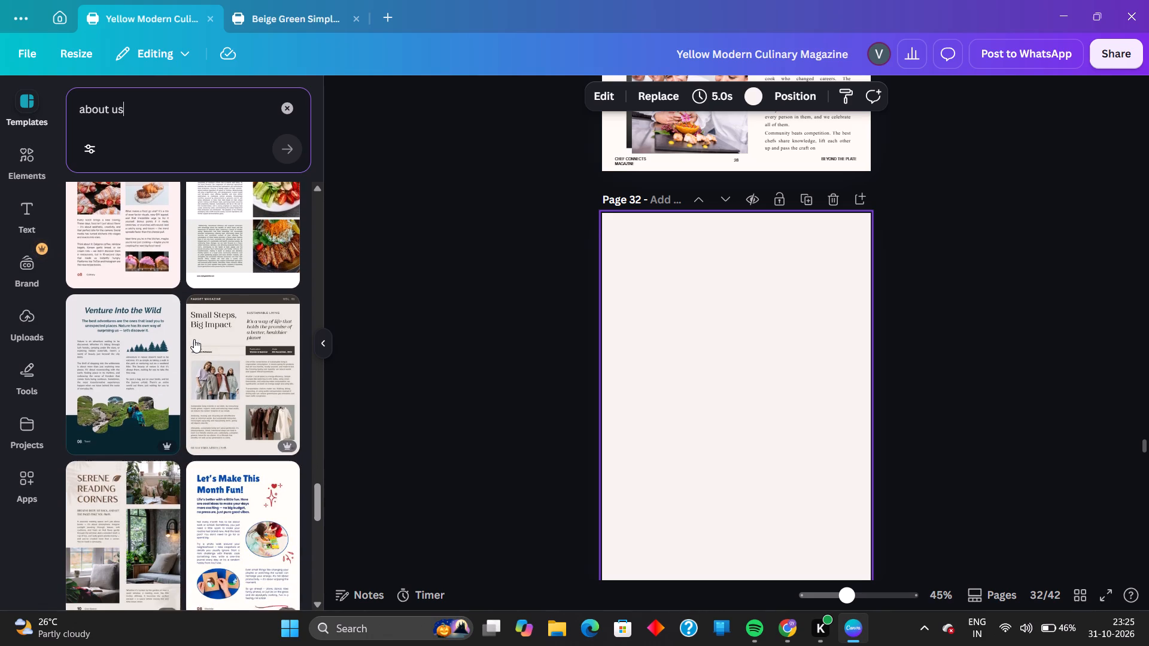
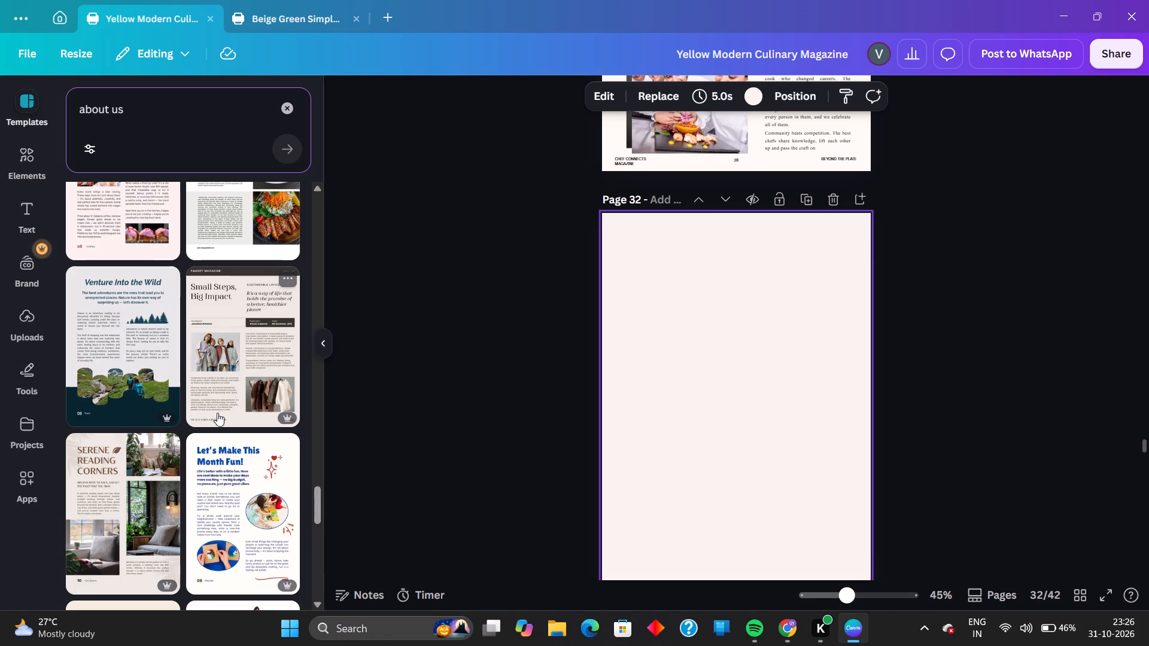
# Look further through the "about us" magazine templates and back over earlier ones for a layout to use on page 32.
pyautogui.scroll(-4, 228, 456)
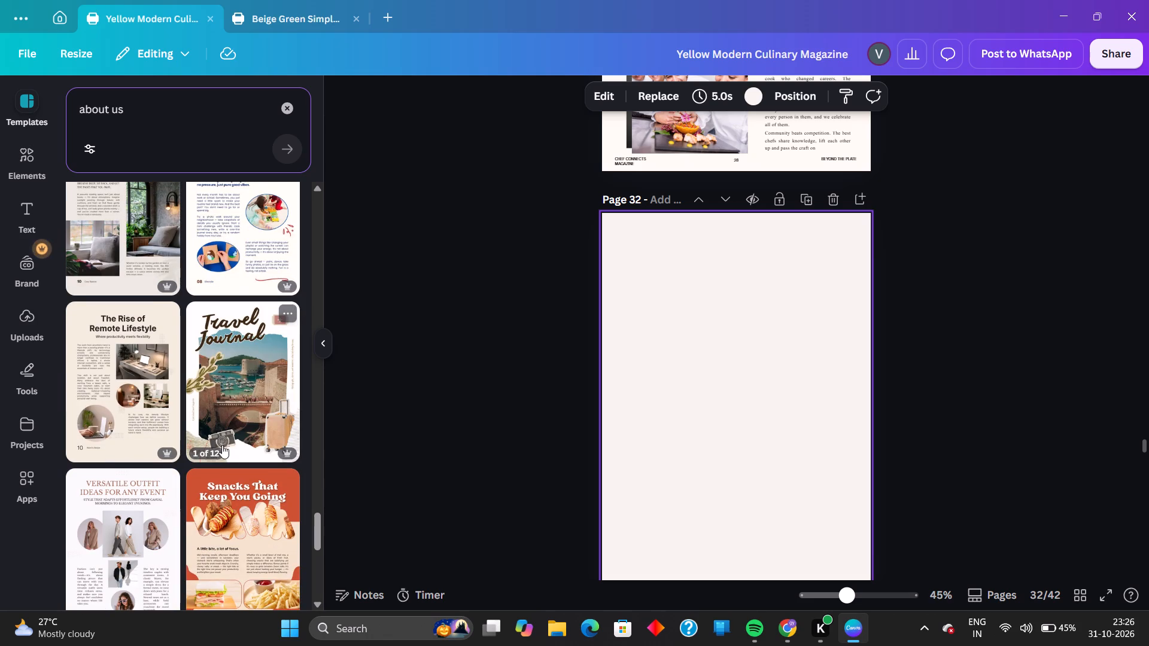
pyautogui.scroll(-3, 245, 428)
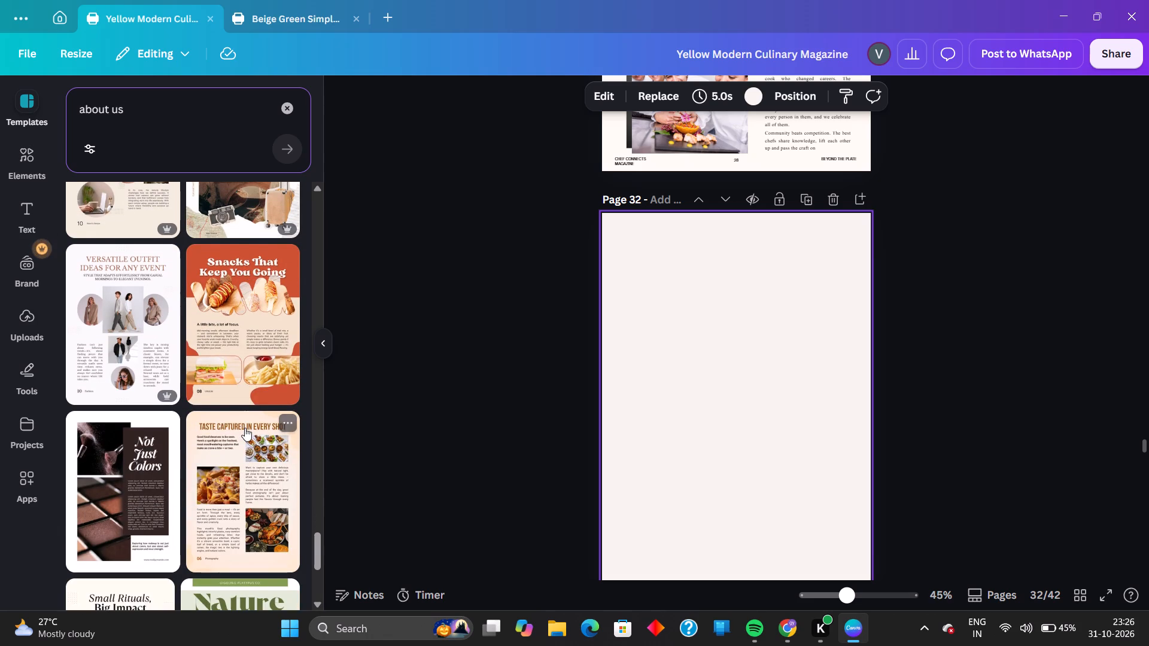
pyautogui.scroll(-8, 245, 428)
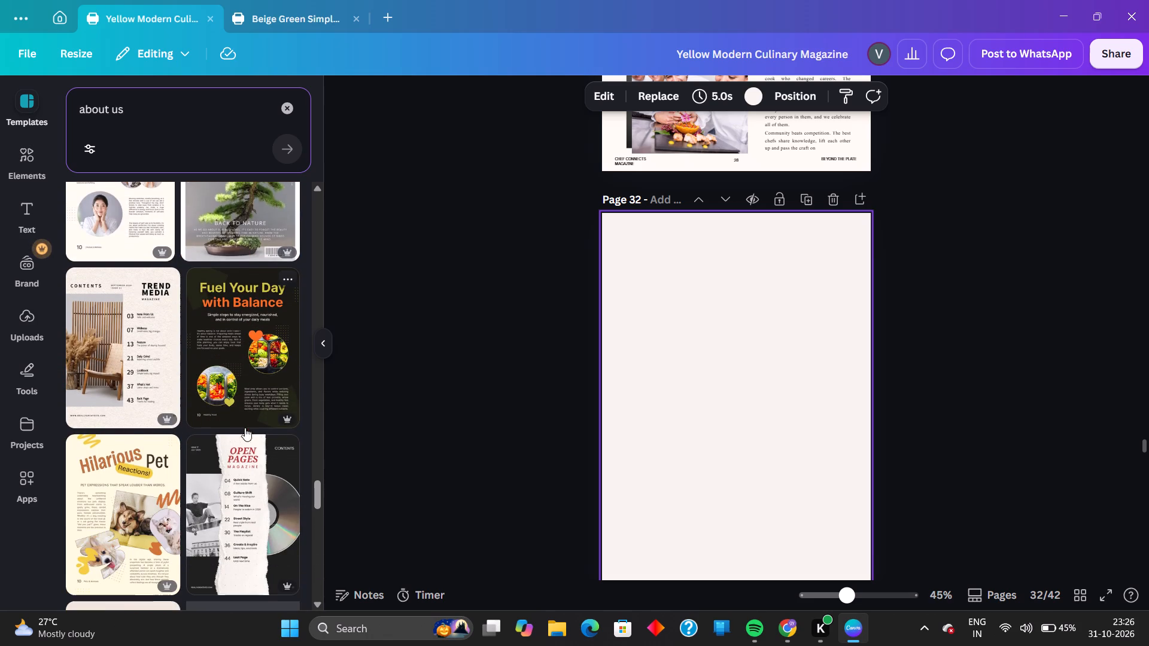
pyautogui.scroll(-3, 245, 428)
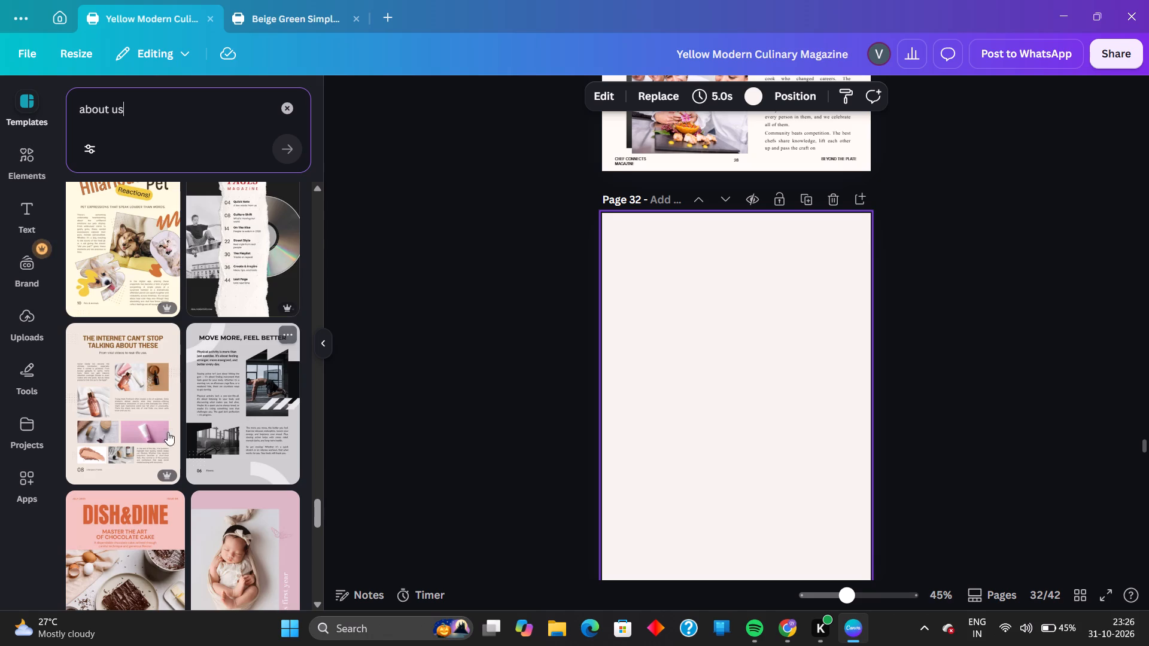
pyautogui.scroll(-7, 156, 432)
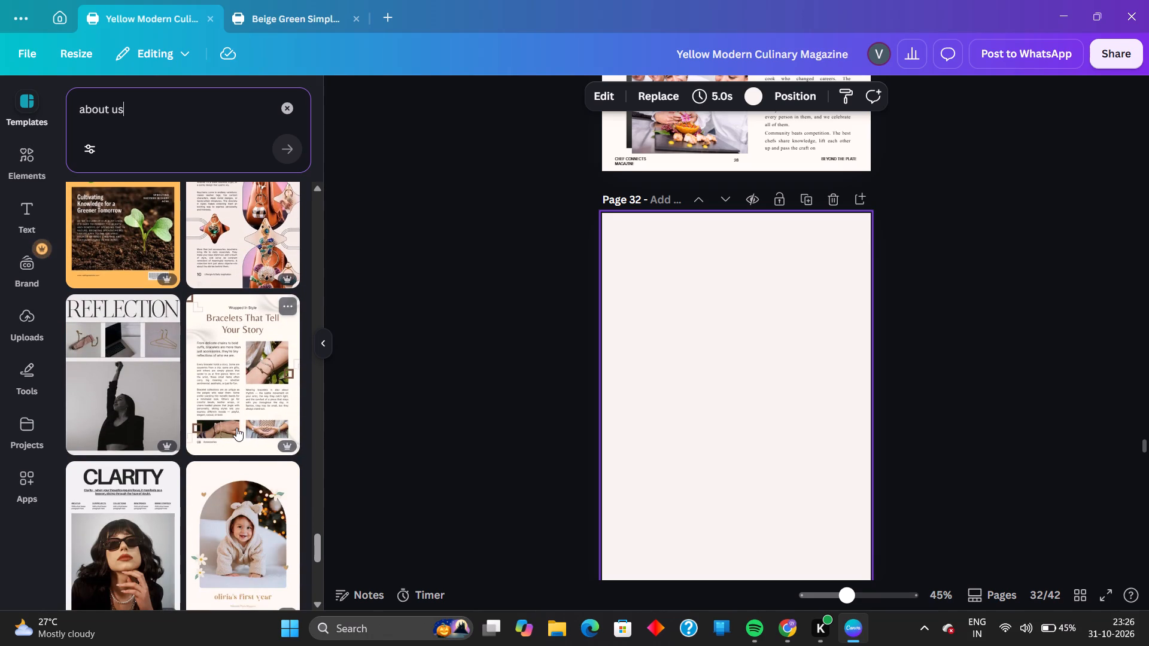
pyautogui.scroll(-4, 236, 428)
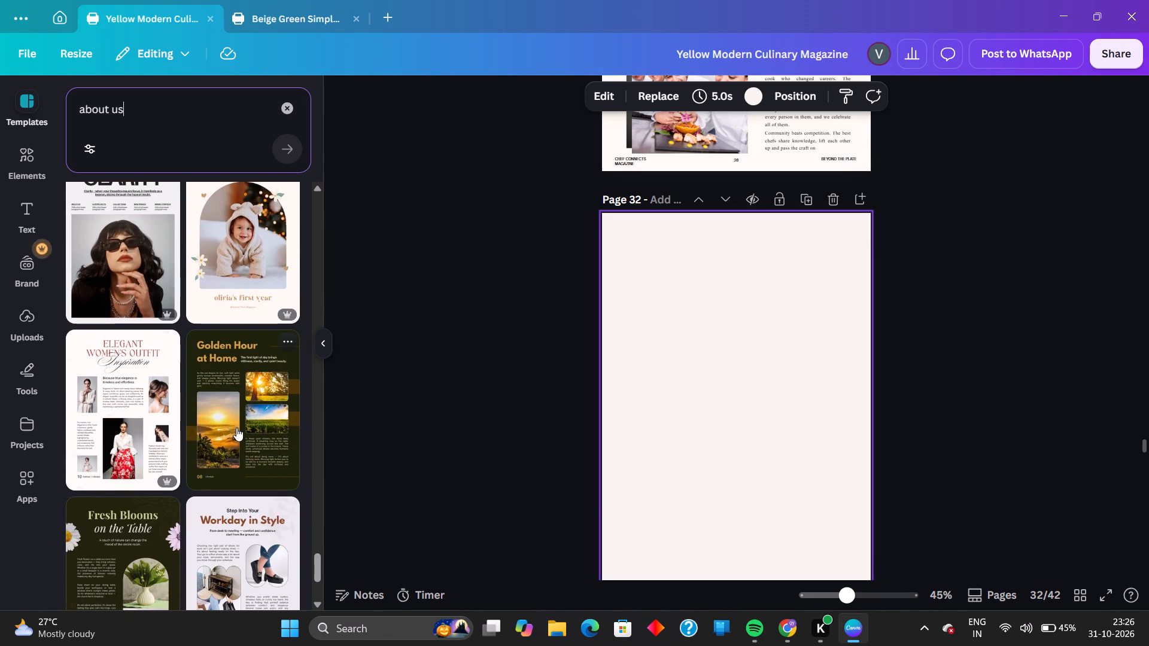
pyautogui.scroll(18, 236, 428)
pyautogui.scroll(6, 236, 426)
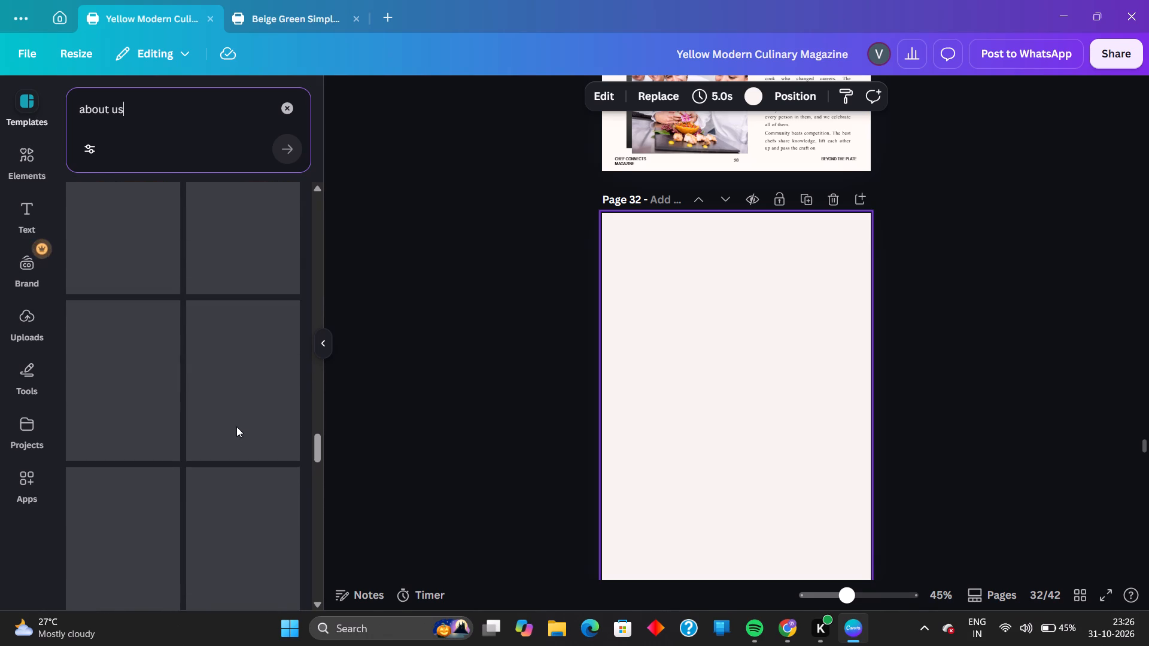
pyautogui.scroll(1, 236, 426)
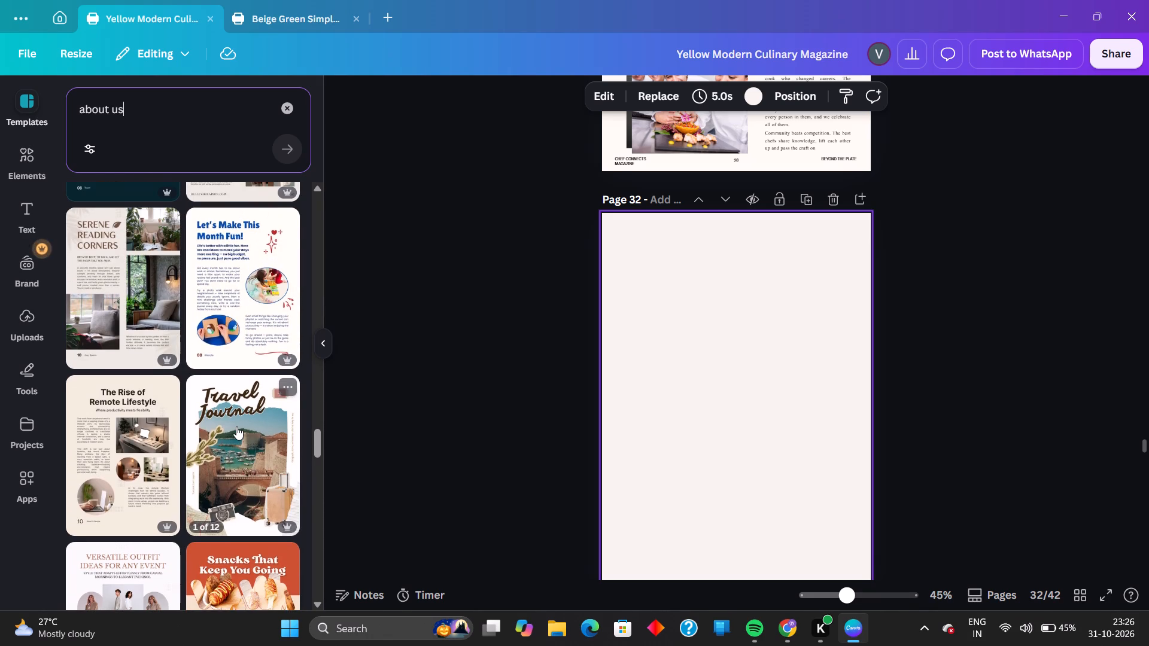
pyautogui.scroll(3, 236, 426)
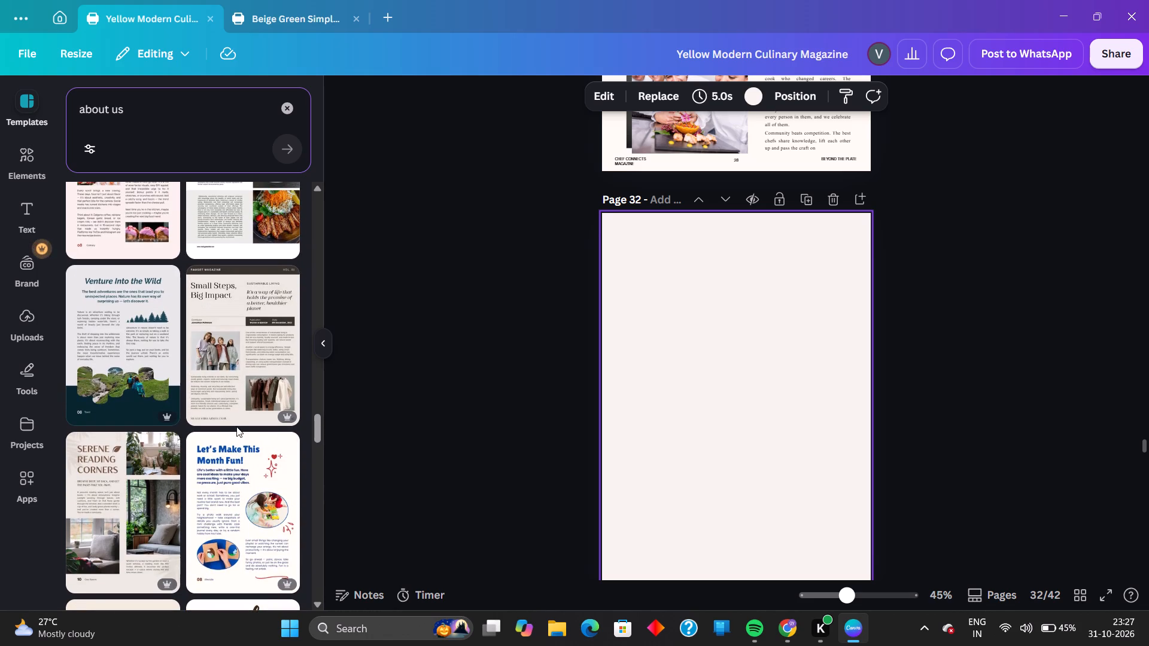
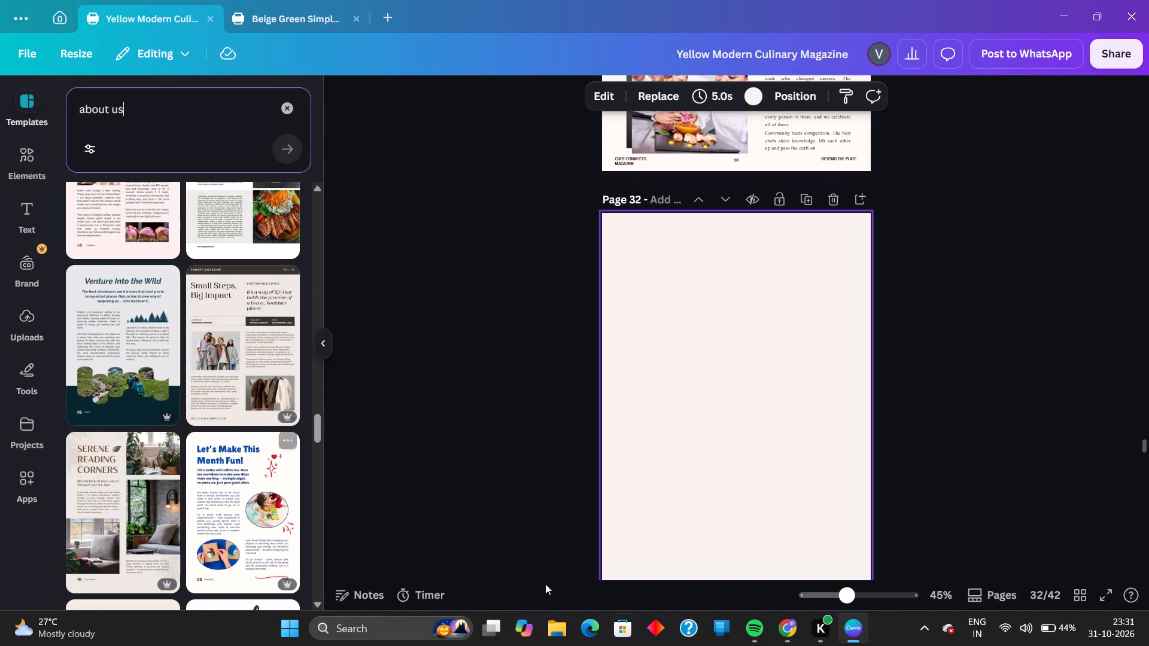
# Switch the computer's Wi-Fi connection to the "Tushar 2" network, keeping automatic connection enabled.
pyautogui.click(1012, 627)
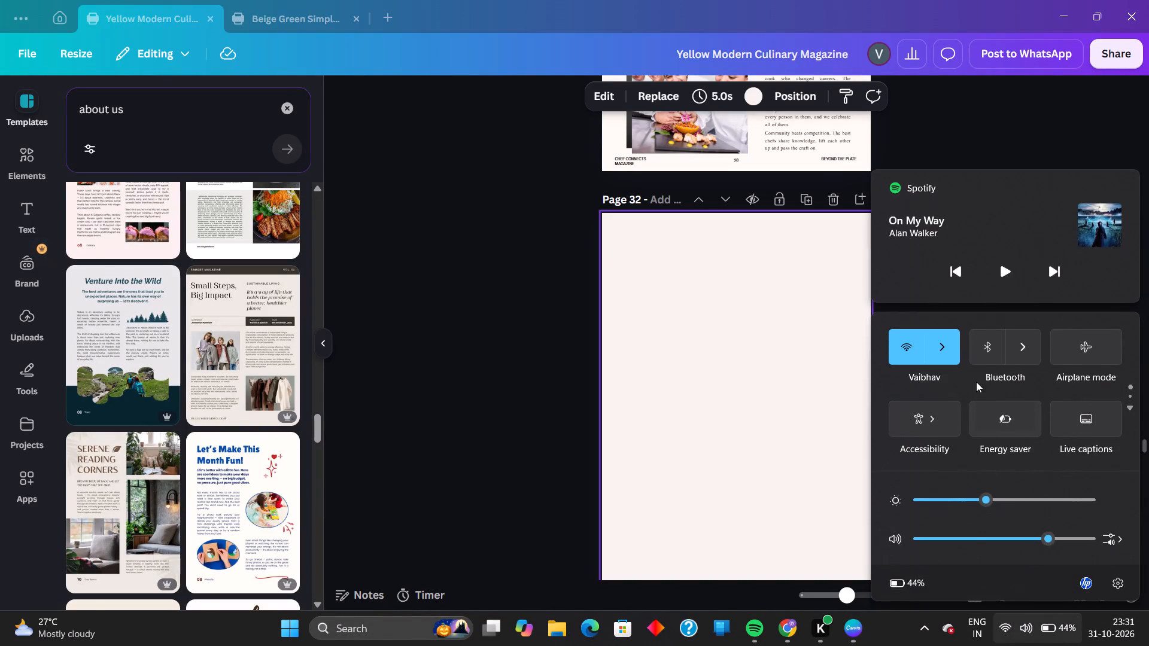
pyautogui.click(947, 348)
pyautogui.click(1006, 452)
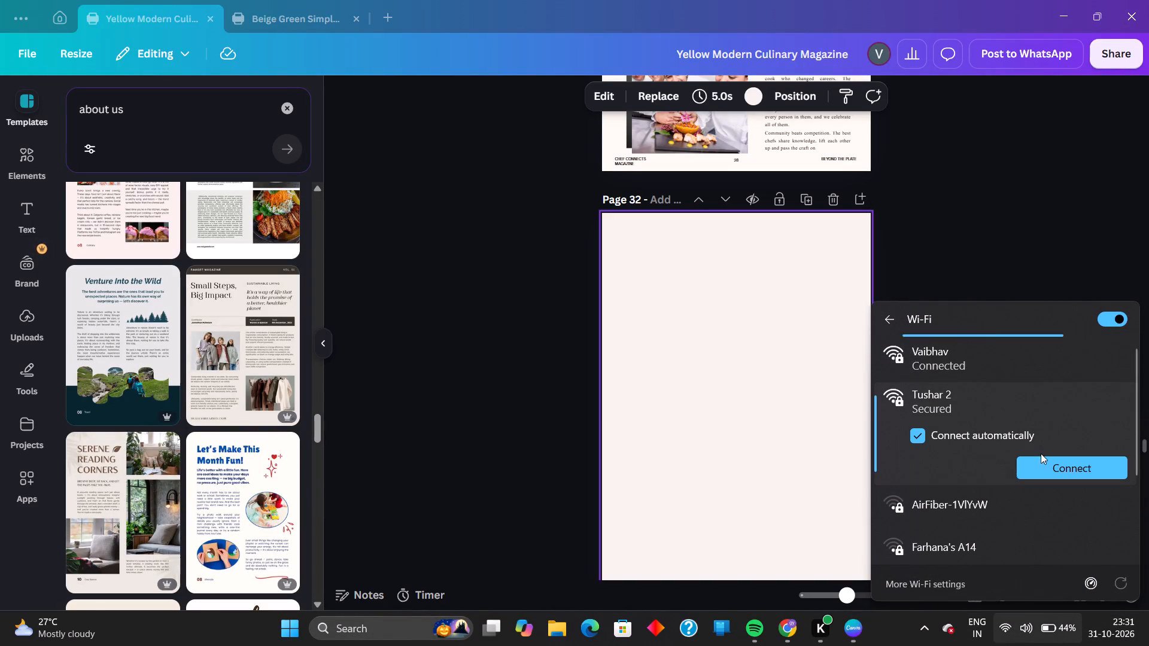
pyautogui.click(1056, 467)
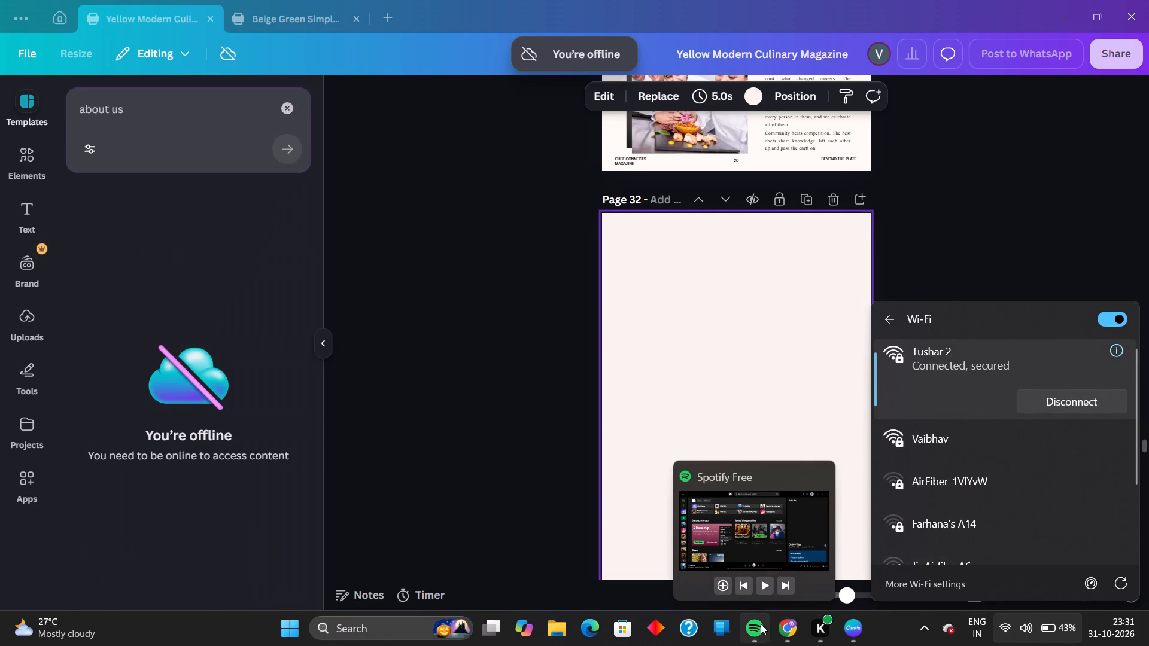
# Resume the paused Spotify track and return to the magazine design in Canva.
pyautogui.click(762, 584)
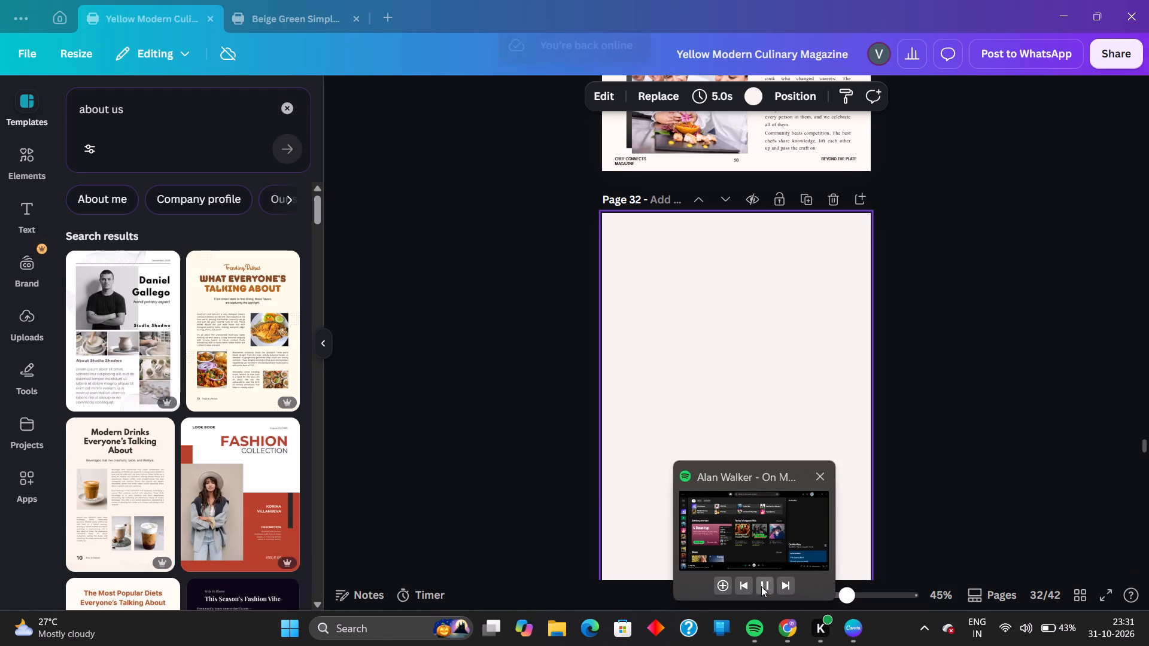
pyautogui.click(588, 489)
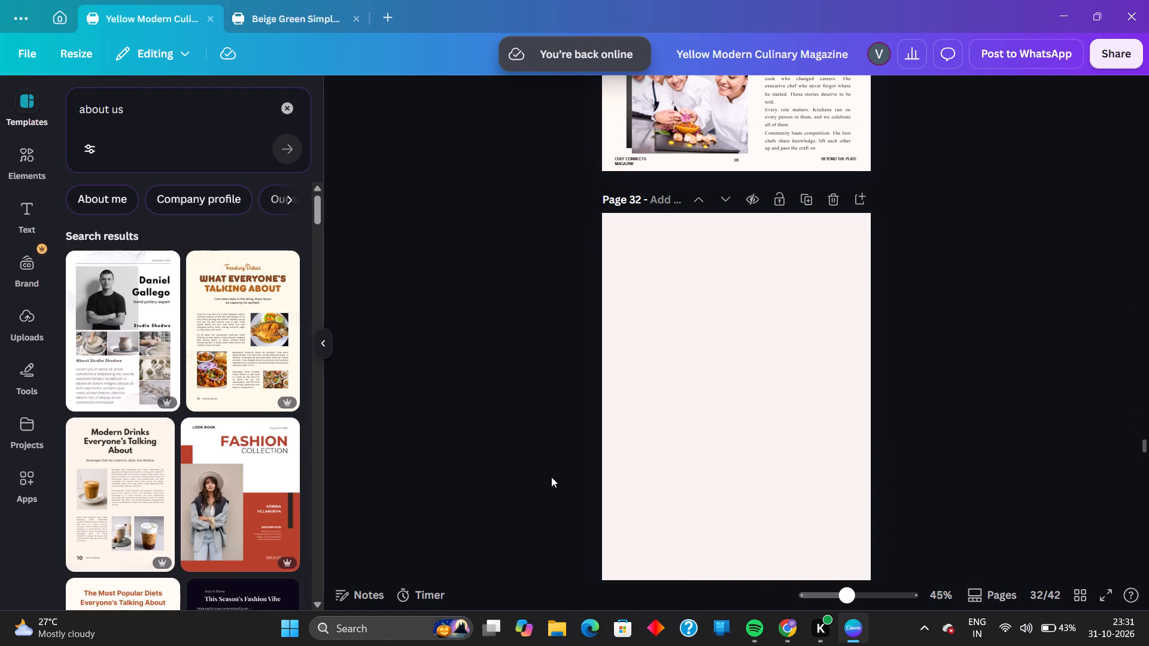
# Browse the reloaded "about us" template results again for a layout suitable for the empty page 32.
pyautogui.scroll(-1, 250, 468)
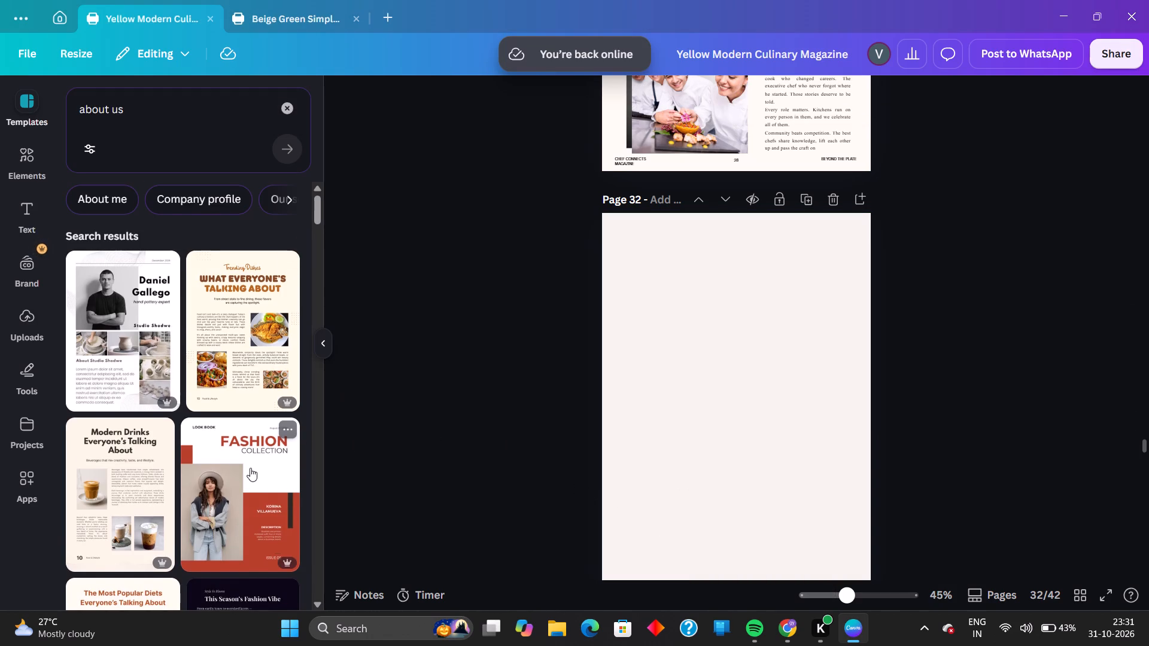
pyautogui.scroll(-1, 208, 468)
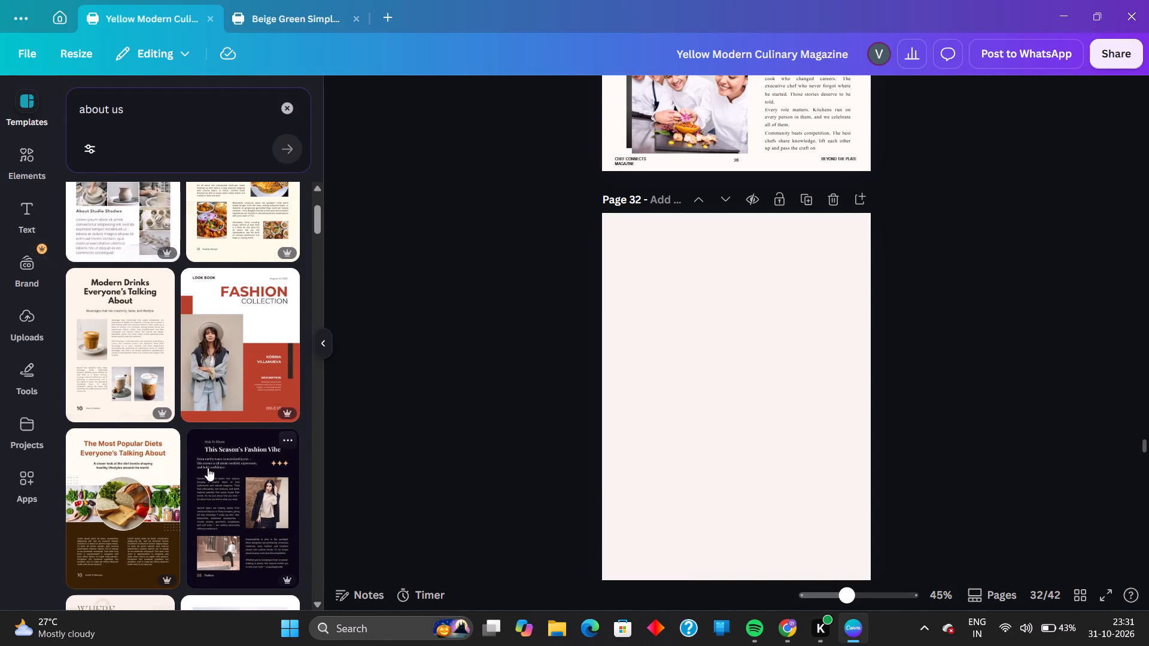
pyautogui.scroll(1, 208, 468)
pyautogui.scroll(-4, 208, 468)
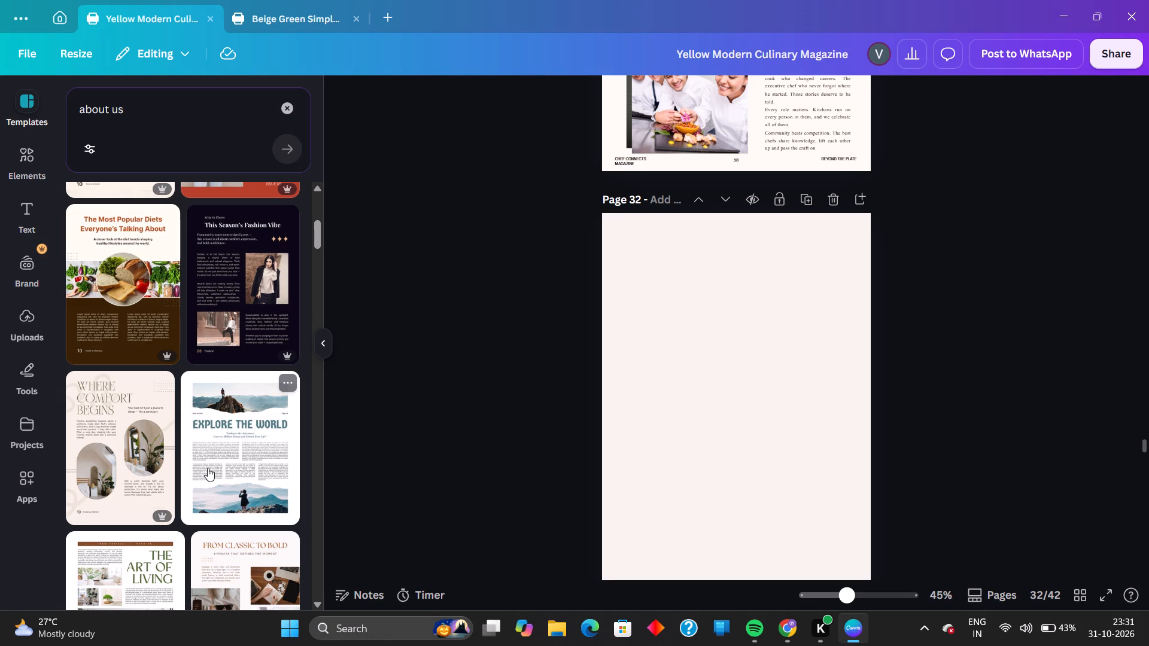
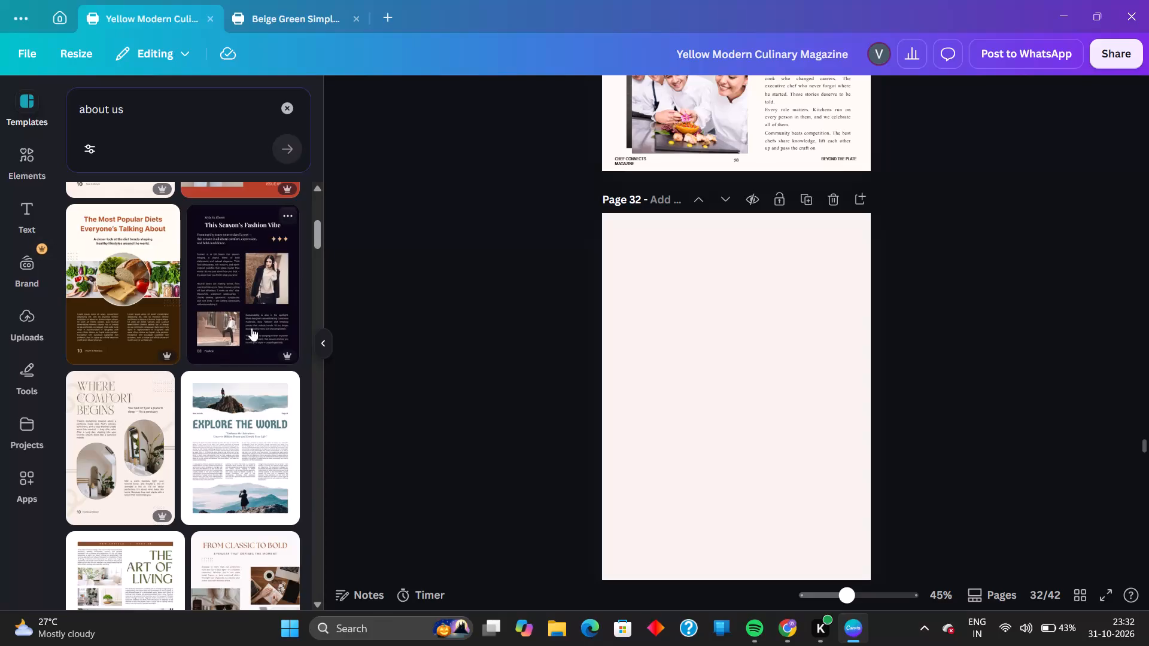
# Look further down through the "about us" magazine templates for a layout that suits page 32.
pyautogui.scroll(-4, 272, 322)
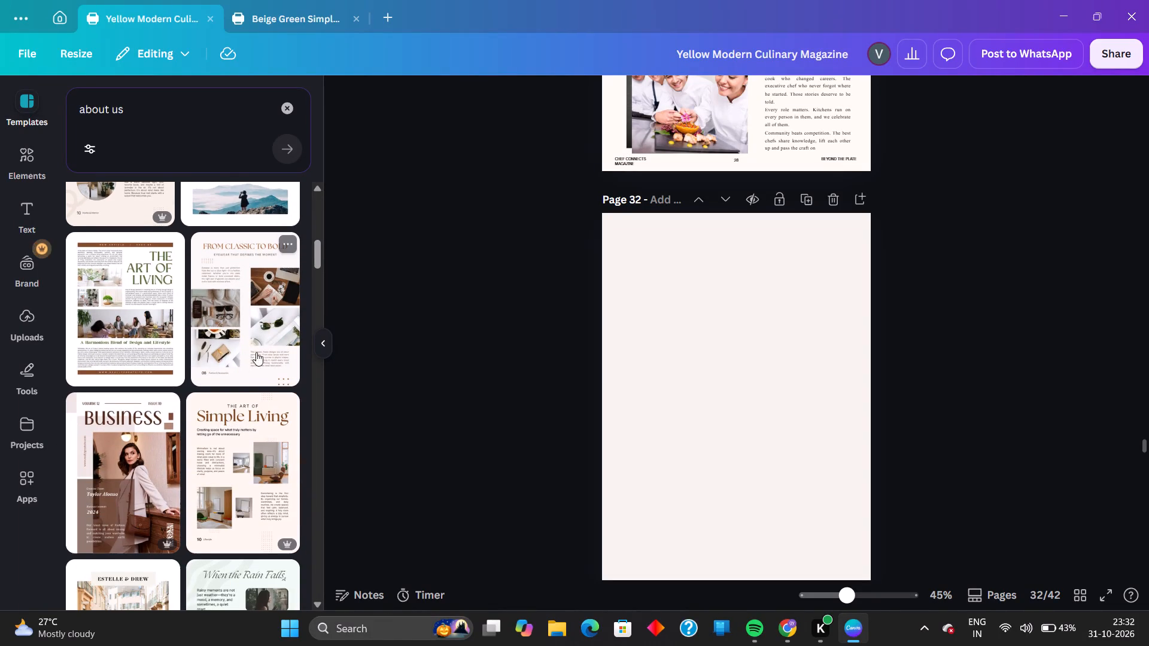
pyautogui.scroll(-3, 284, 349)
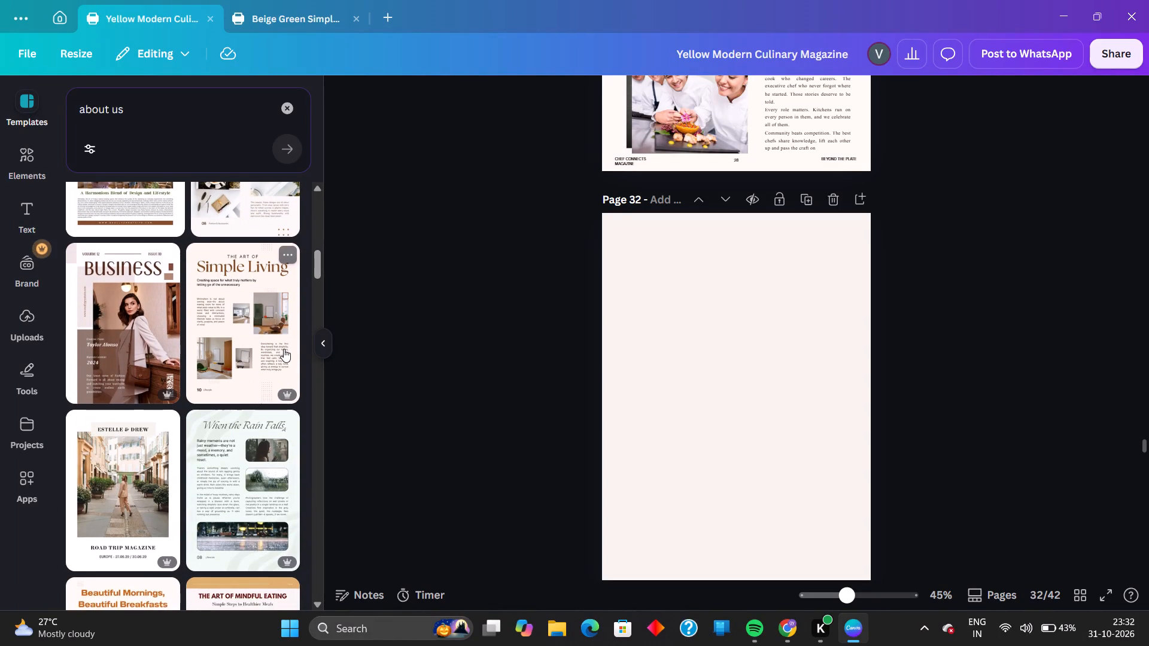
pyautogui.scroll(-1, 284, 349)
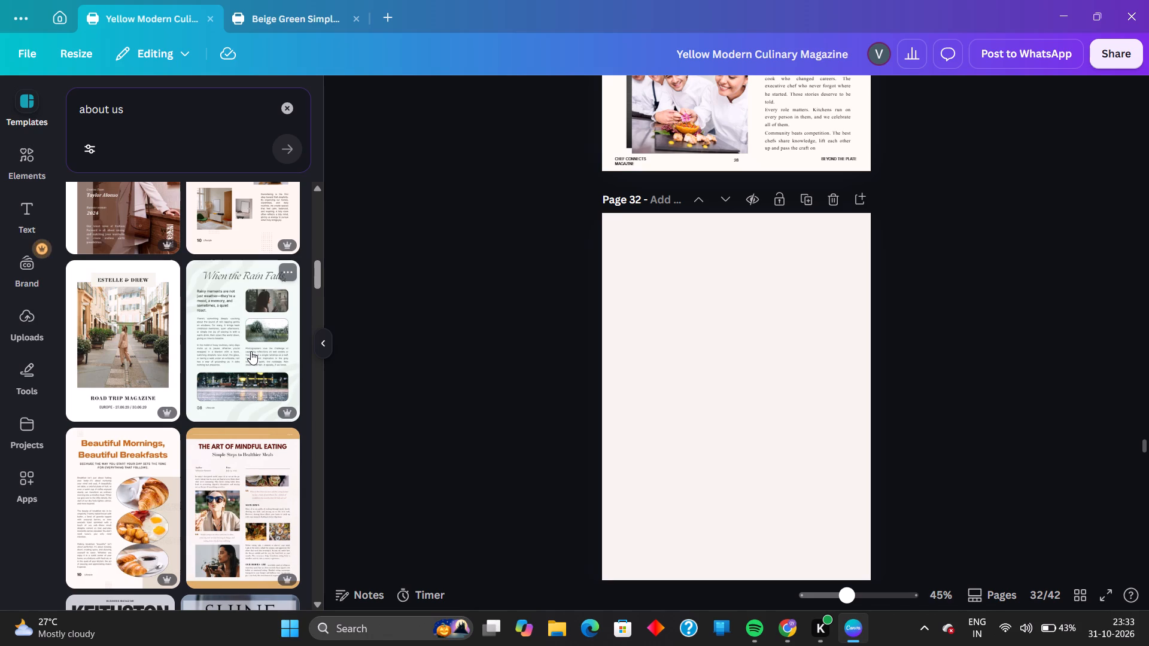
pyautogui.scroll(-12, 251, 351)
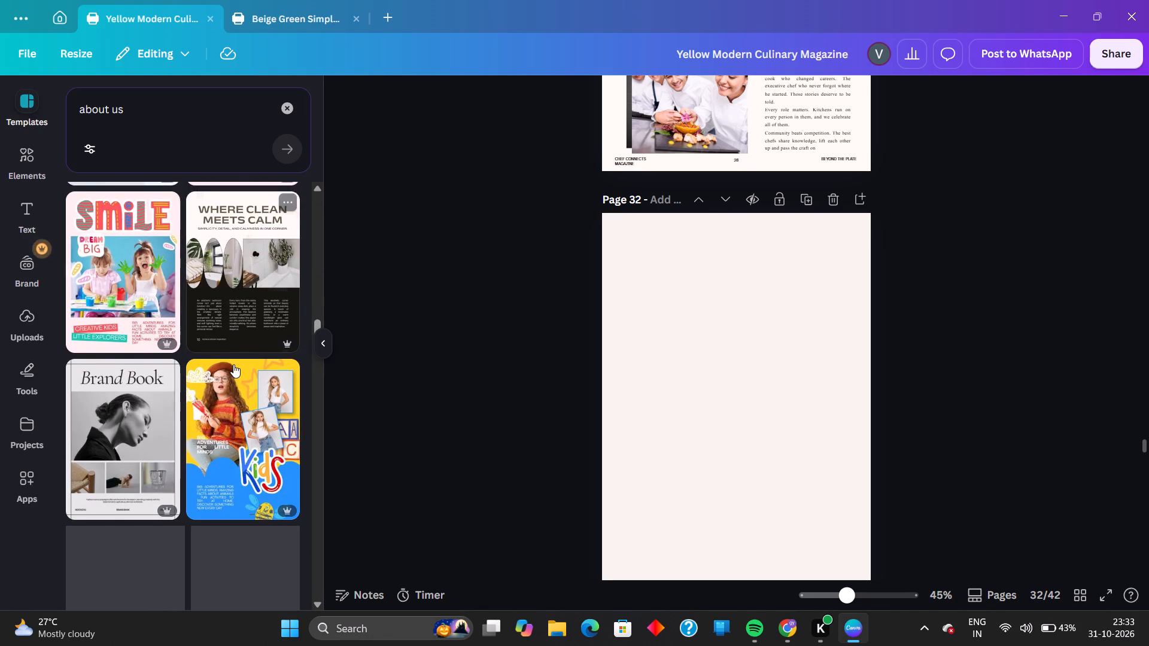
pyautogui.scroll(-4, 233, 364)
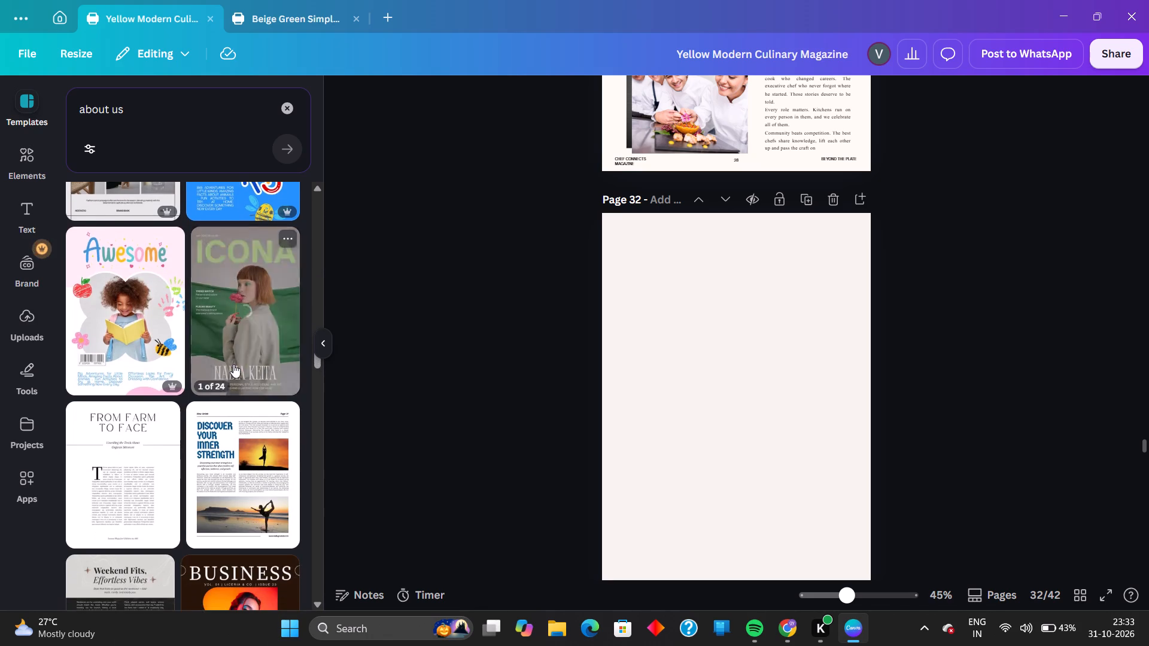
pyautogui.scroll(-6, 233, 364)
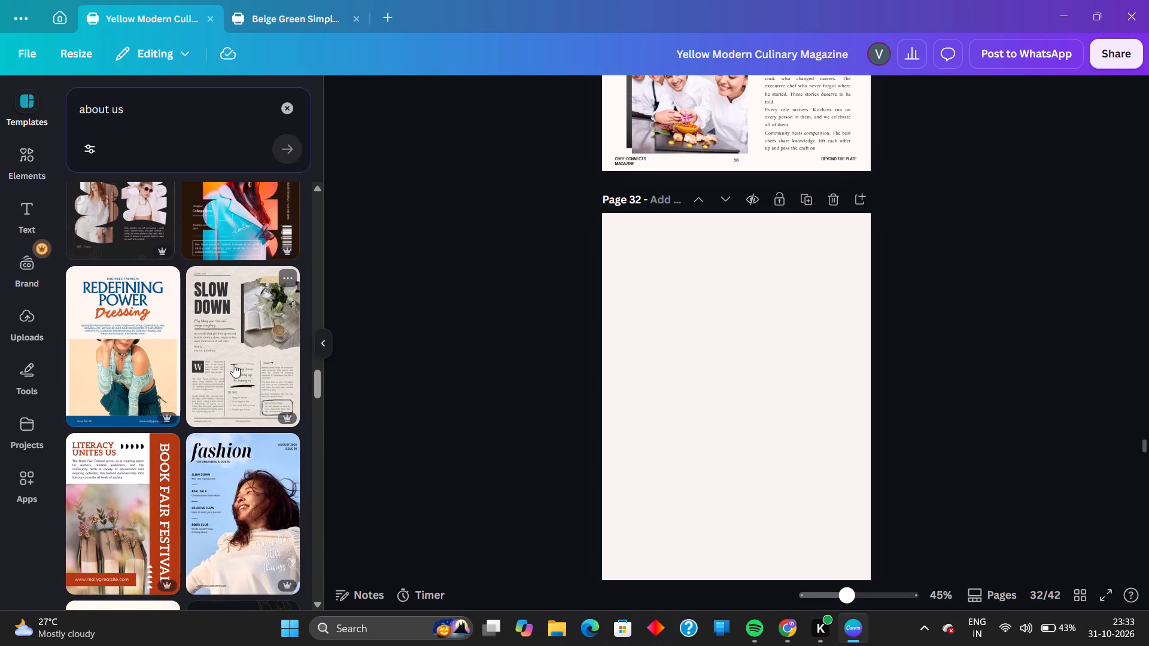
pyautogui.scroll(-5, 233, 364)
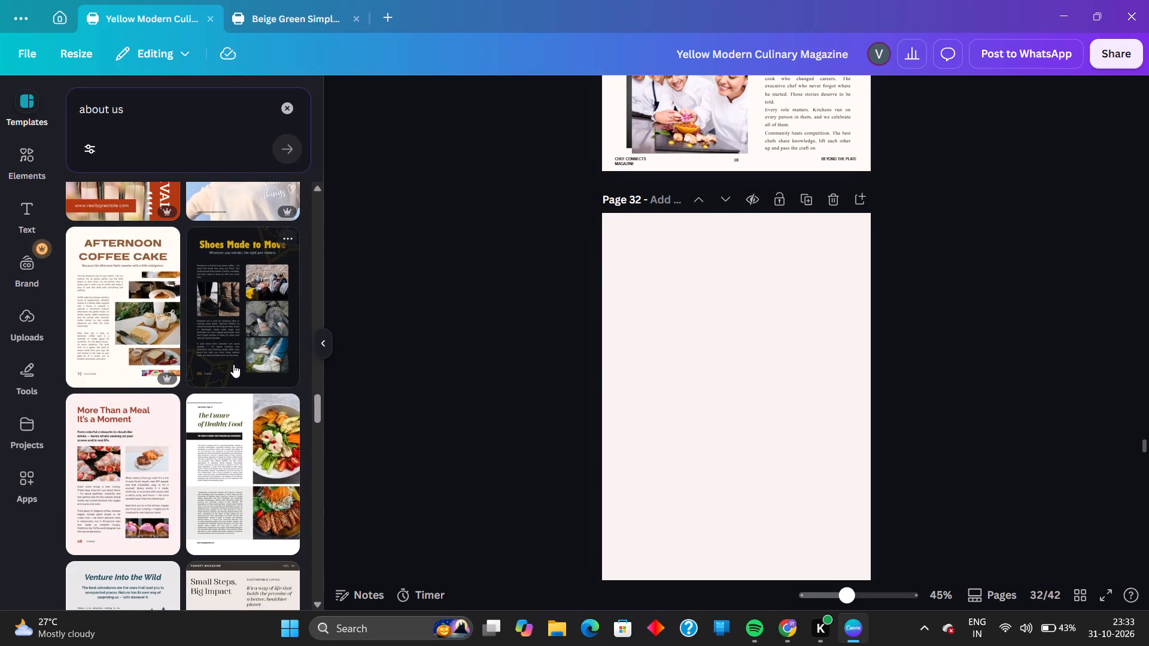
pyautogui.scroll(-2, 242, 377)
pyautogui.scroll(-2, 295, 453)
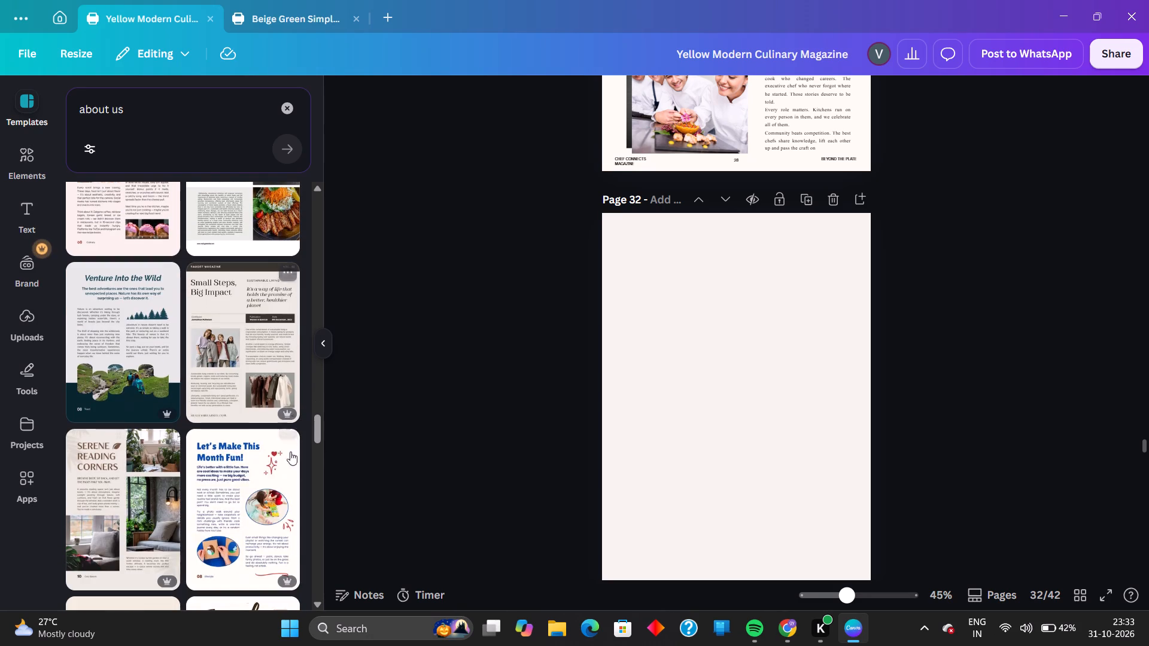
pyautogui.scroll(-1, 224, 453)
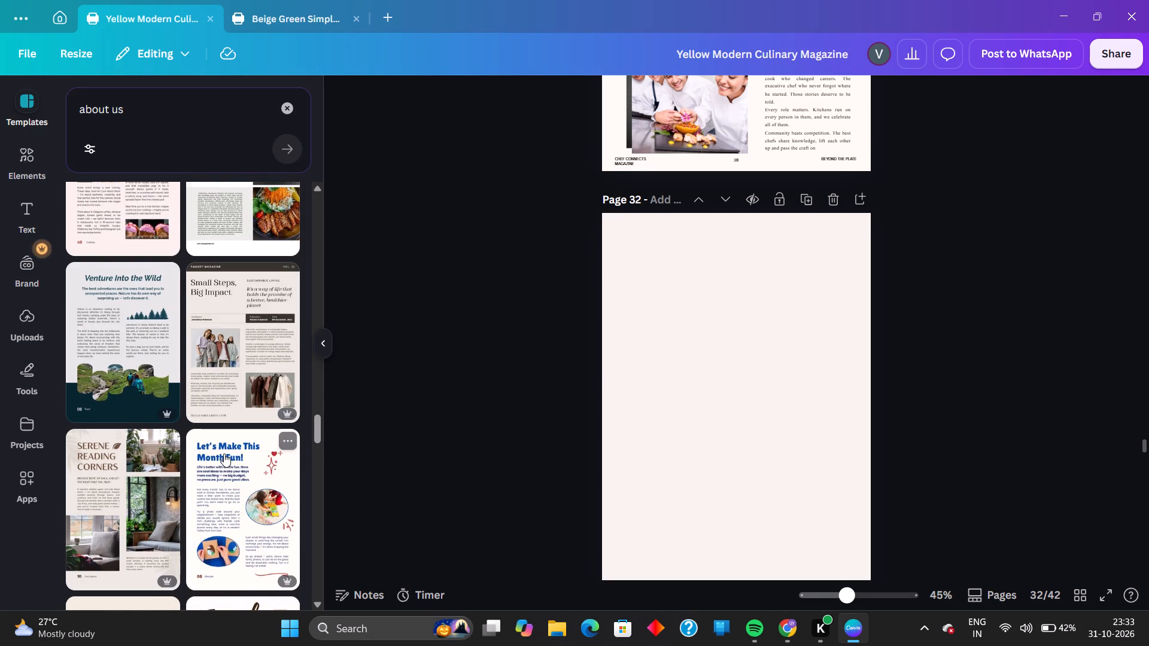
pyautogui.scroll(-4, 224, 453)
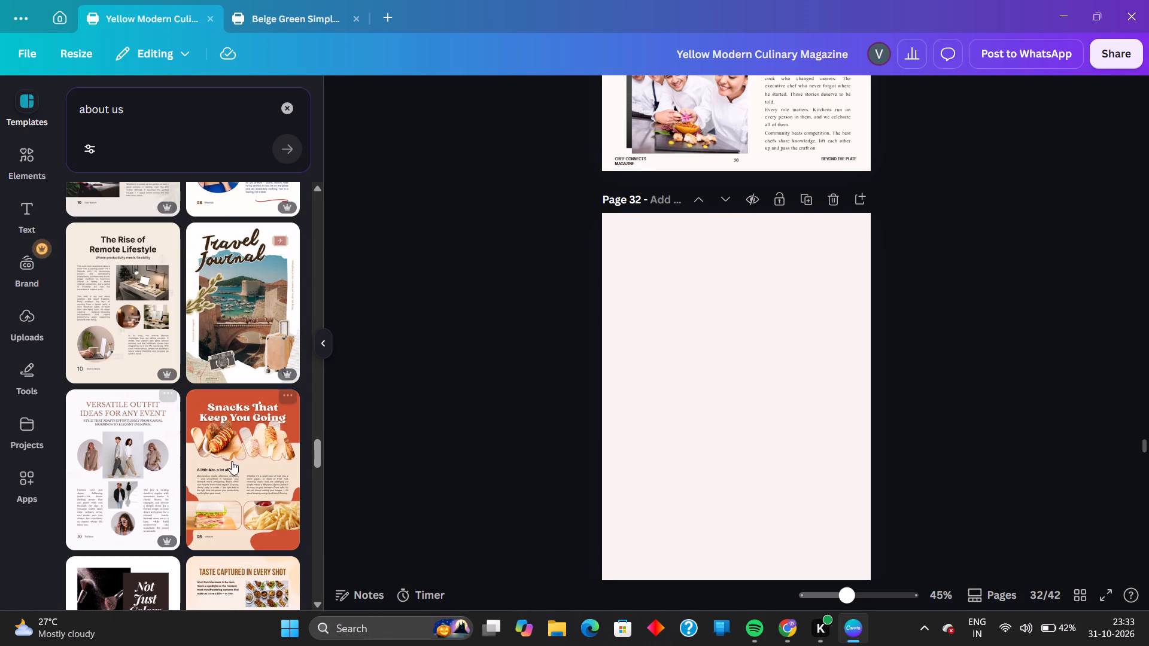
# Return to the first "about us" templates and examine them again for a usable page layout.
pyautogui.moveTo(318, 436); pyautogui.dragTo(357, 324)
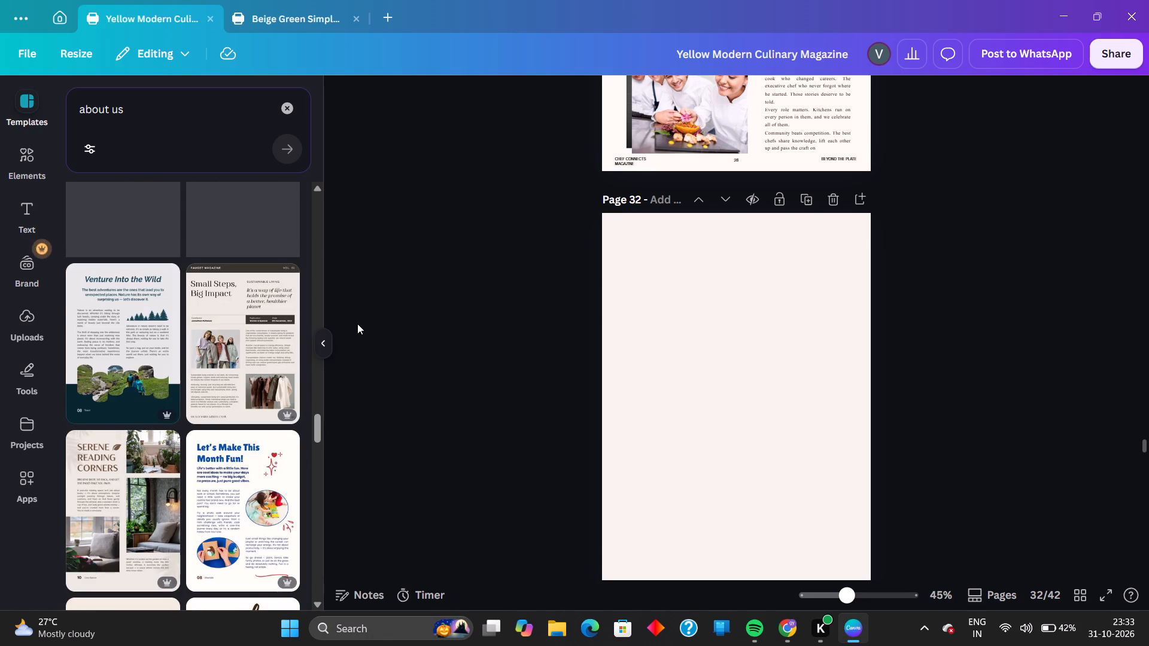
pyautogui.moveTo(357, 324); pyautogui.dragTo(315, 255)
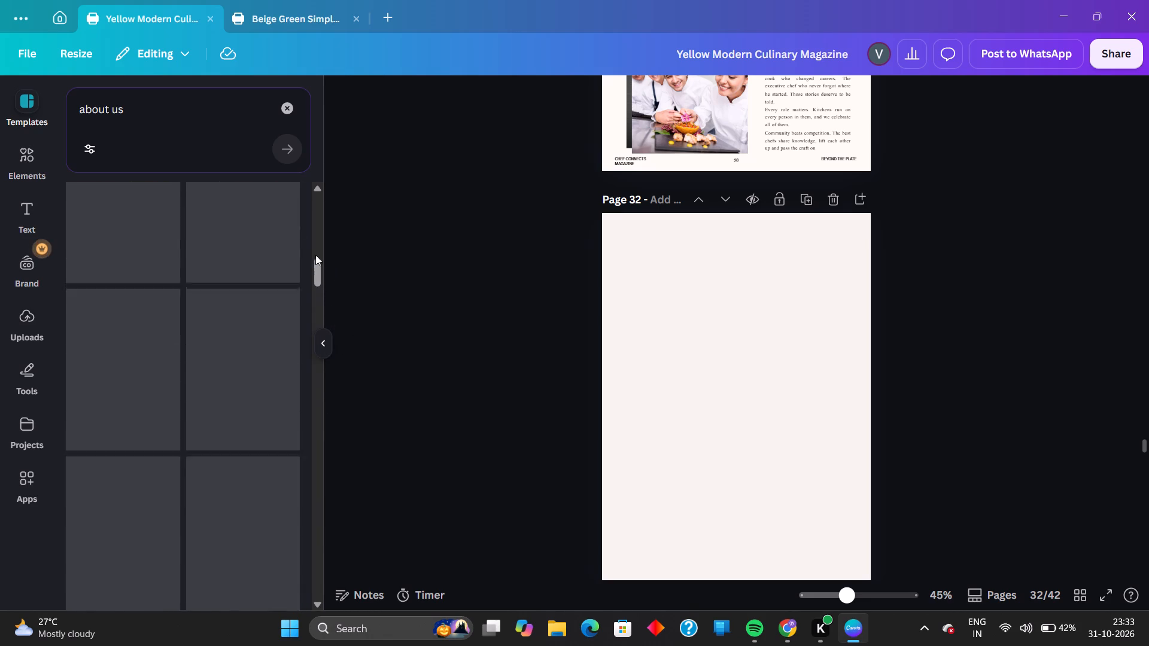
pyautogui.moveTo(315, 255); pyautogui.dragTo(317, 200)
pyautogui.click(317, 200)
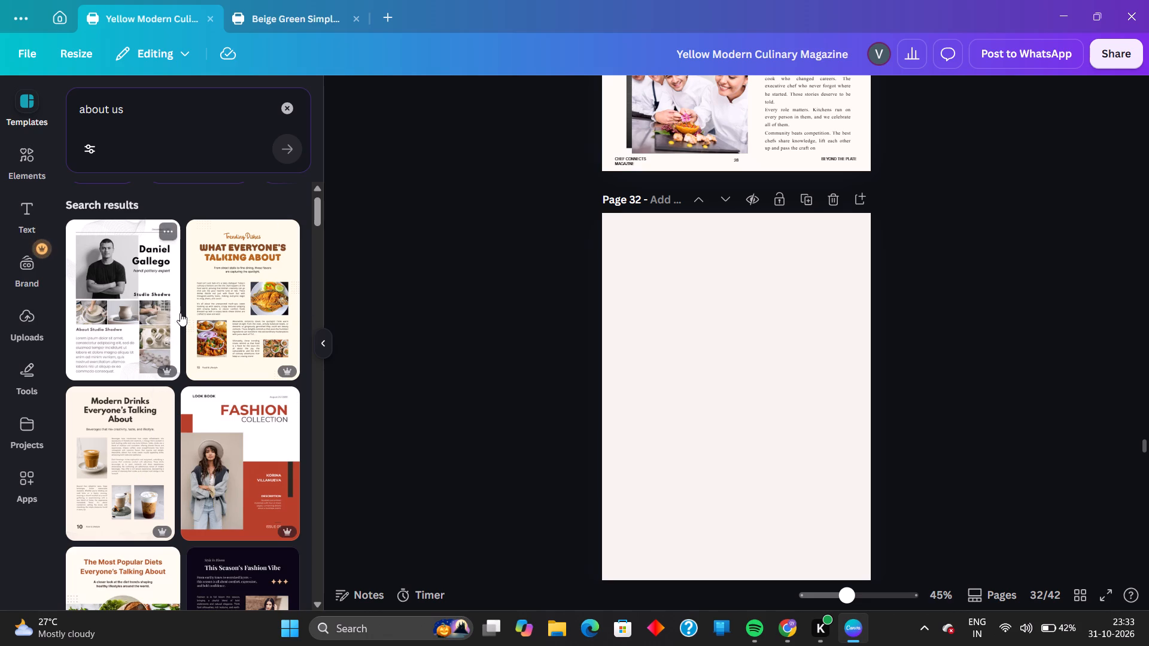
pyautogui.scroll(-1, 220, 449)
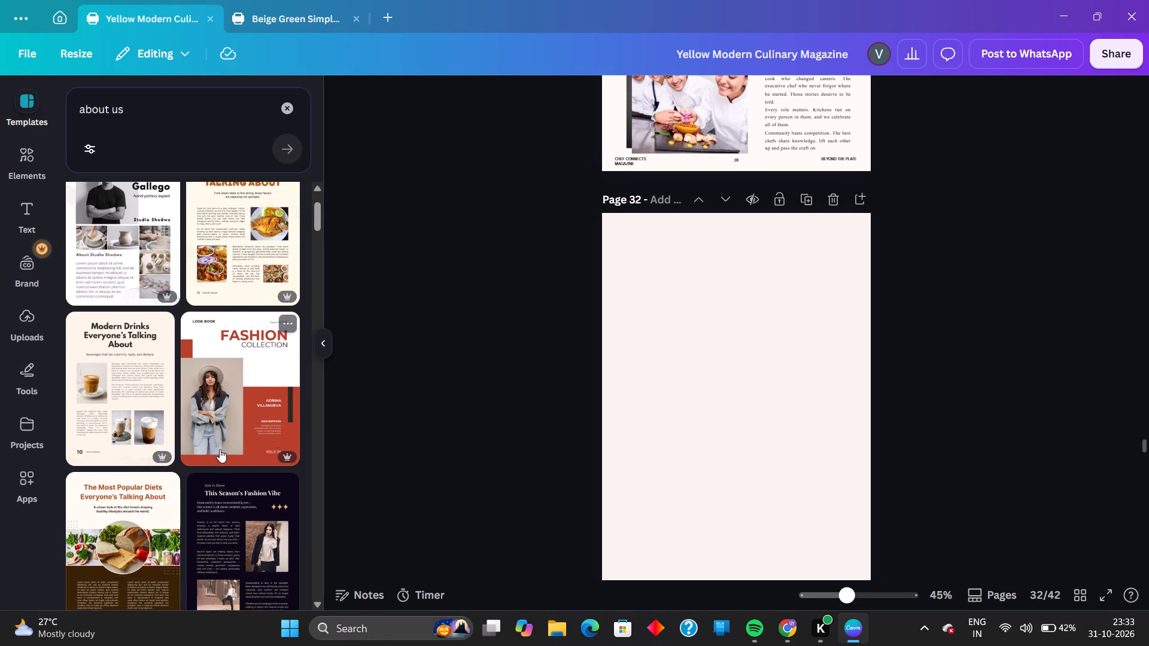
pyautogui.scroll(2, 218, 449)
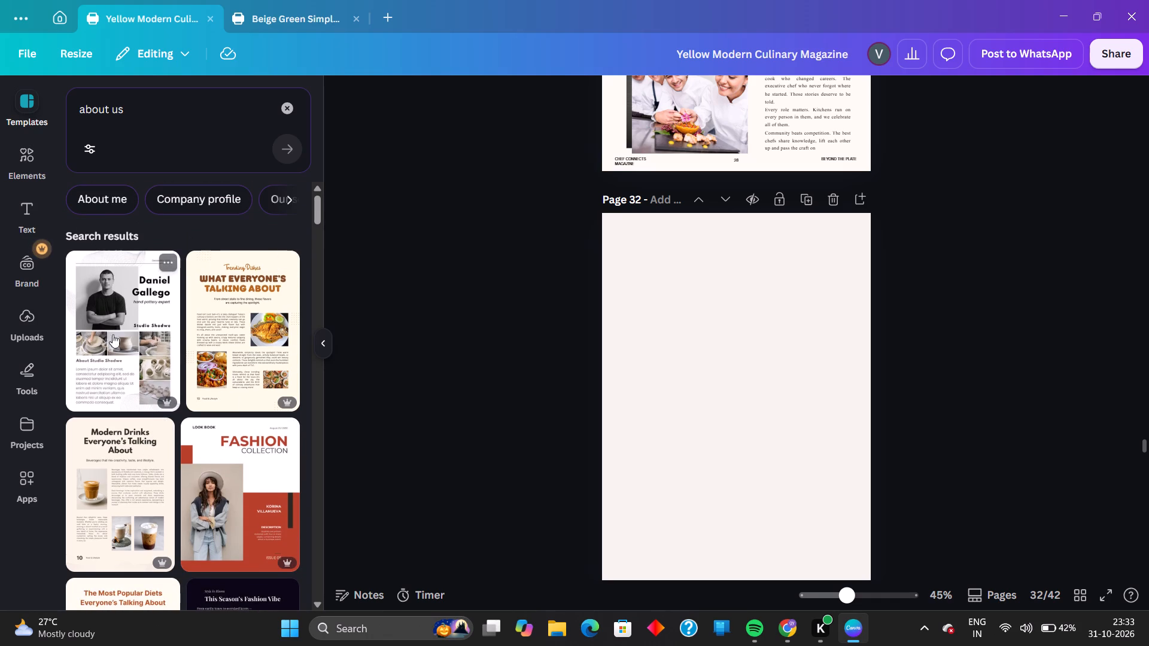
pyautogui.scroll(-2, 247, 336)
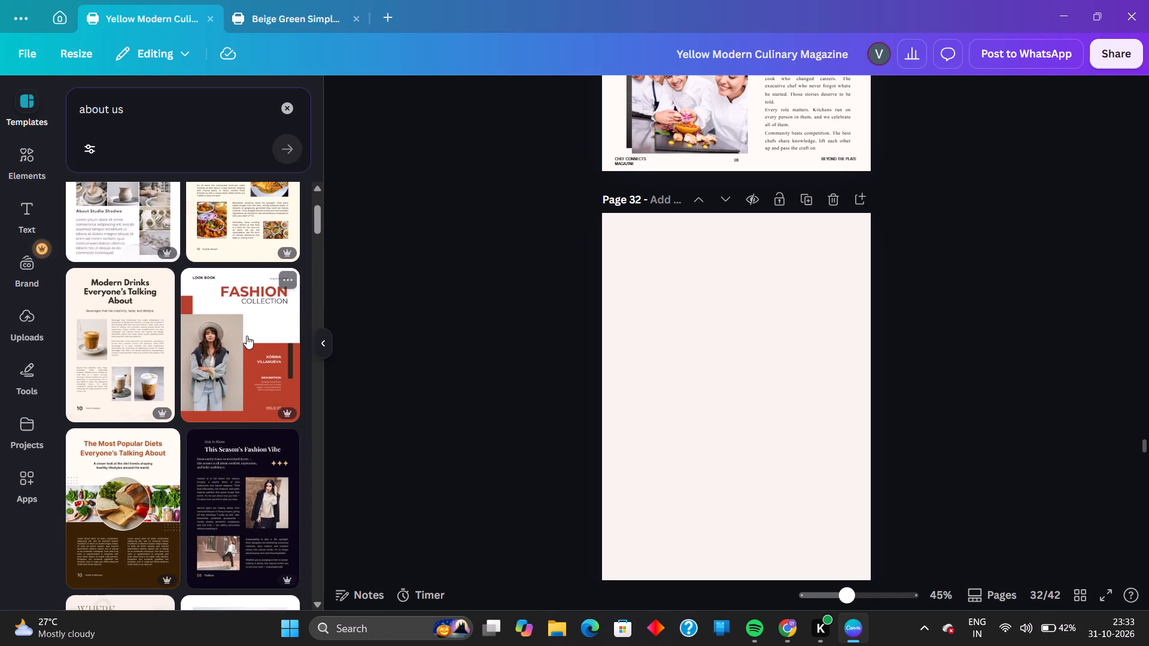
pyautogui.scroll(-2, 247, 336)
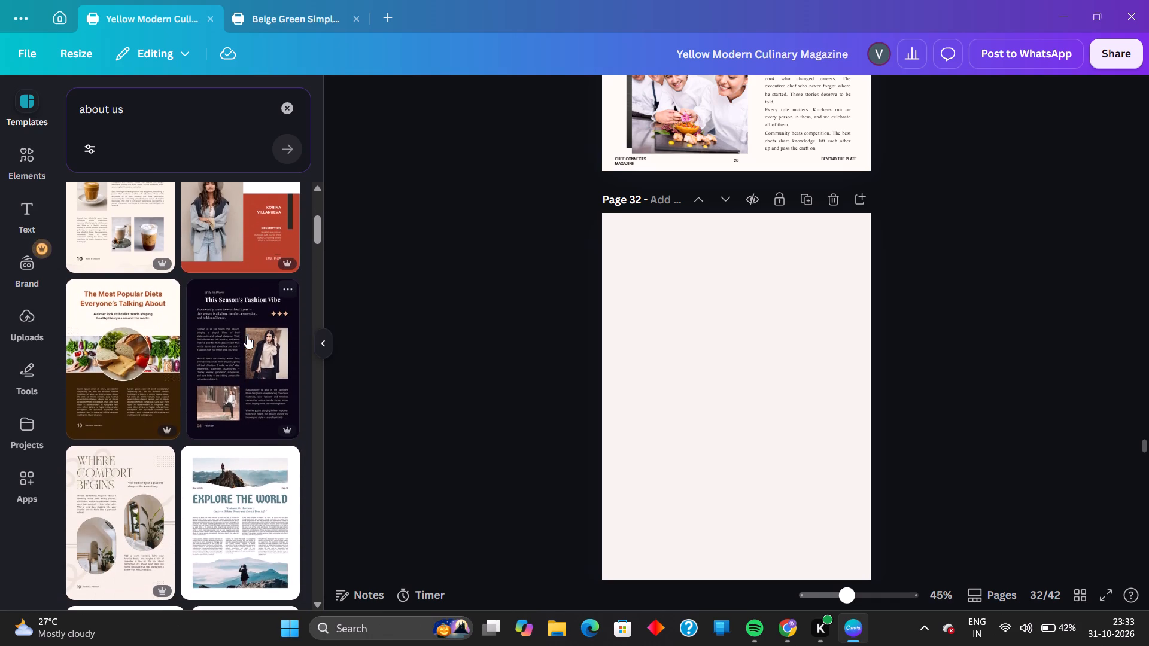
pyautogui.scroll(-1, 247, 336)
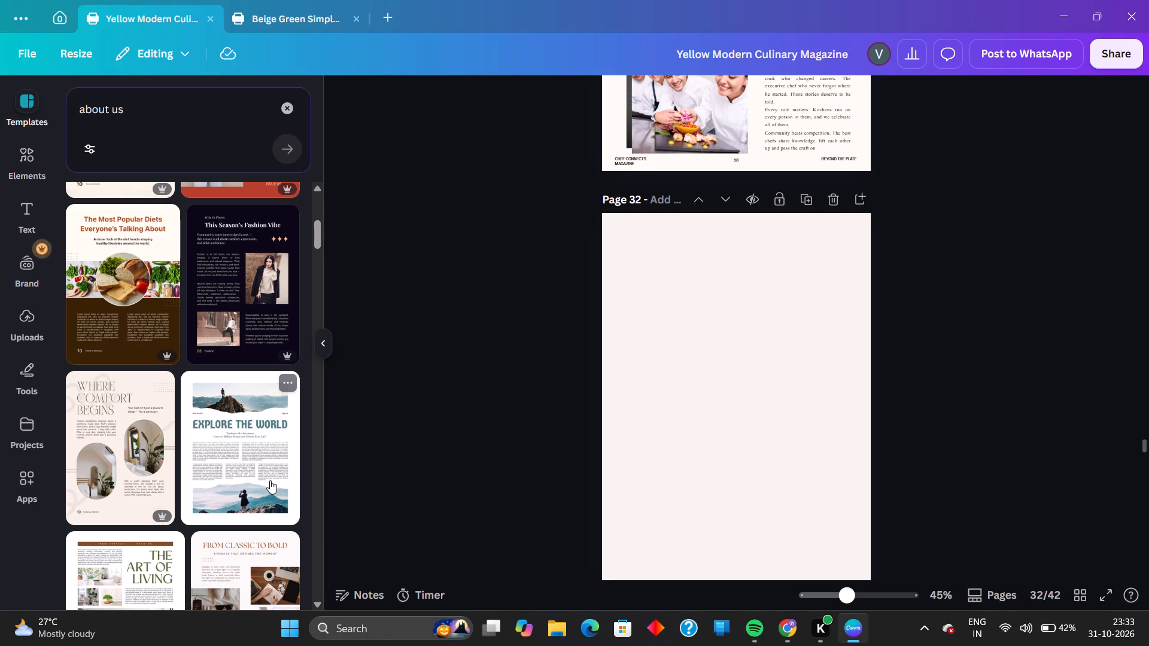
pyautogui.scroll(-1, 270, 480)
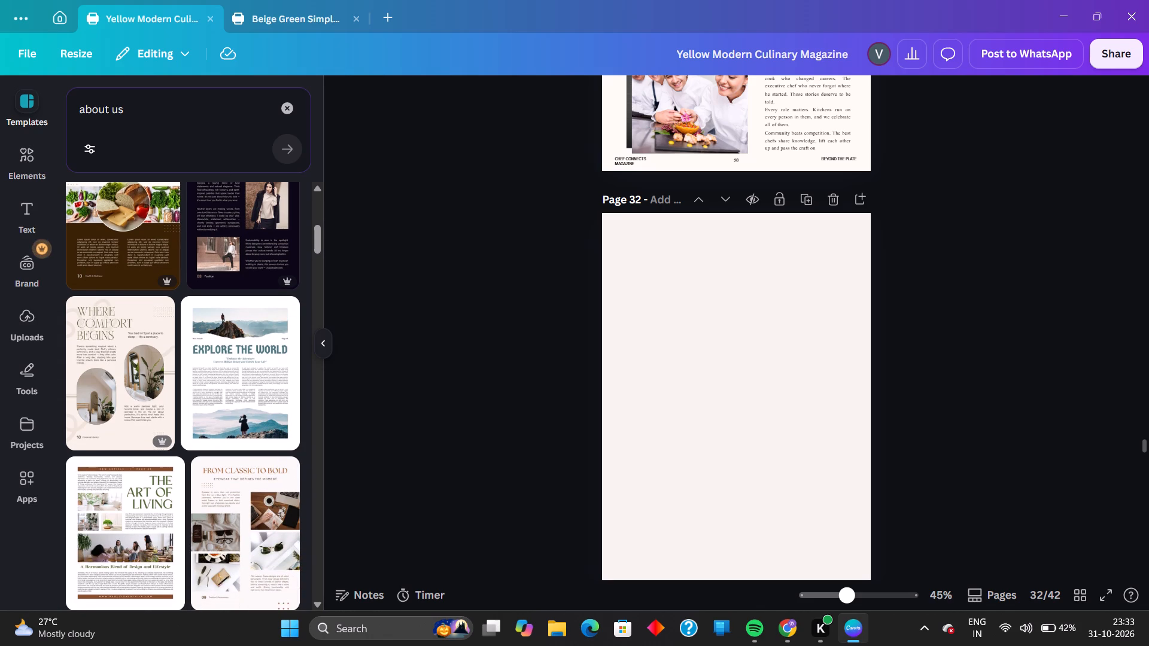
# Replace the template search term and search the magazine templates for "what we do".
pyautogui.click(207, 118)
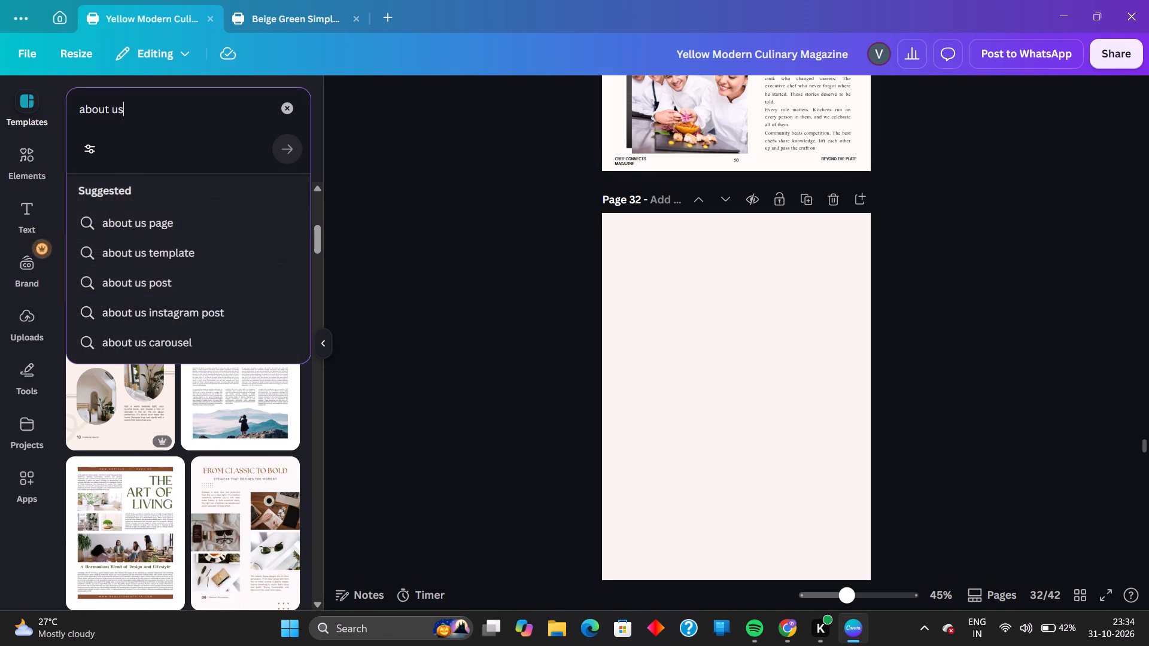
pyautogui.press('BackSpace')
pyautogui.press('BackSpace')
pyautogui.press('BackSpace')
pyautogui.press('BackSpace')
pyautogui.press('BackSpace')
pyautogui.press('BackSpace')
pyautogui.press('BackSpace')
pyautogui.press('BackSpace')
pyautogui.press('BackSpace')
pyautogui.press('BackSpace')
pyautogui.press('BackSpace')
pyautogui.press('BackSpace')
pyautogui.press('BackSpace')
pyautogui.press('BackSpace')
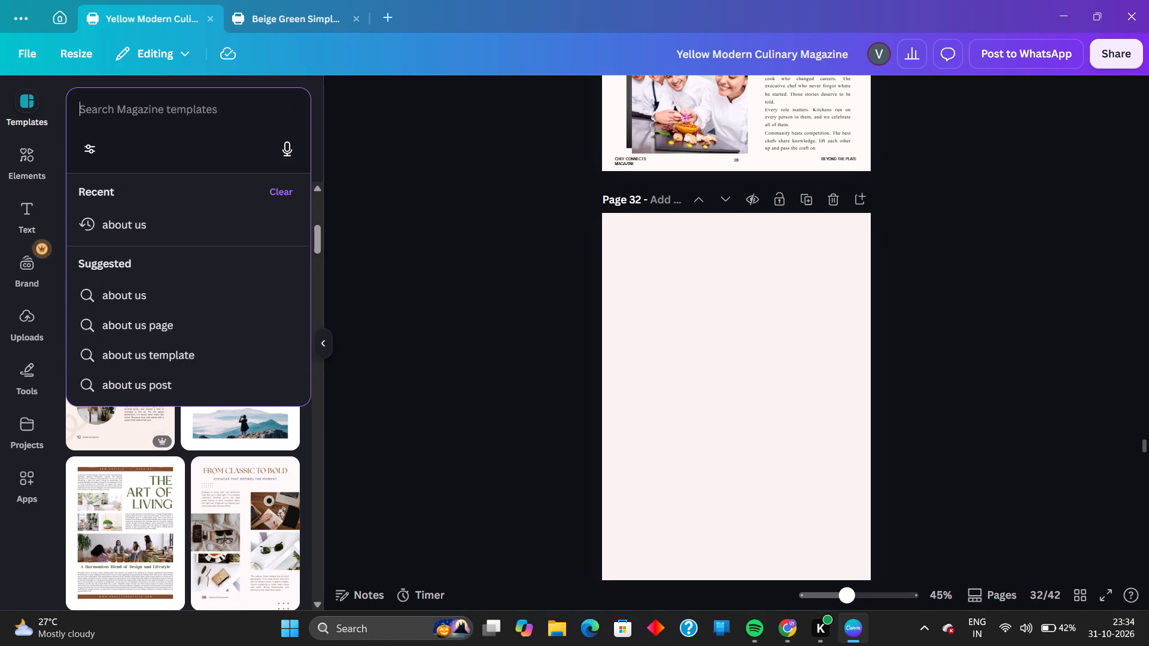
pyautogui.write('wj')
pyautogui.press('BackSpace')
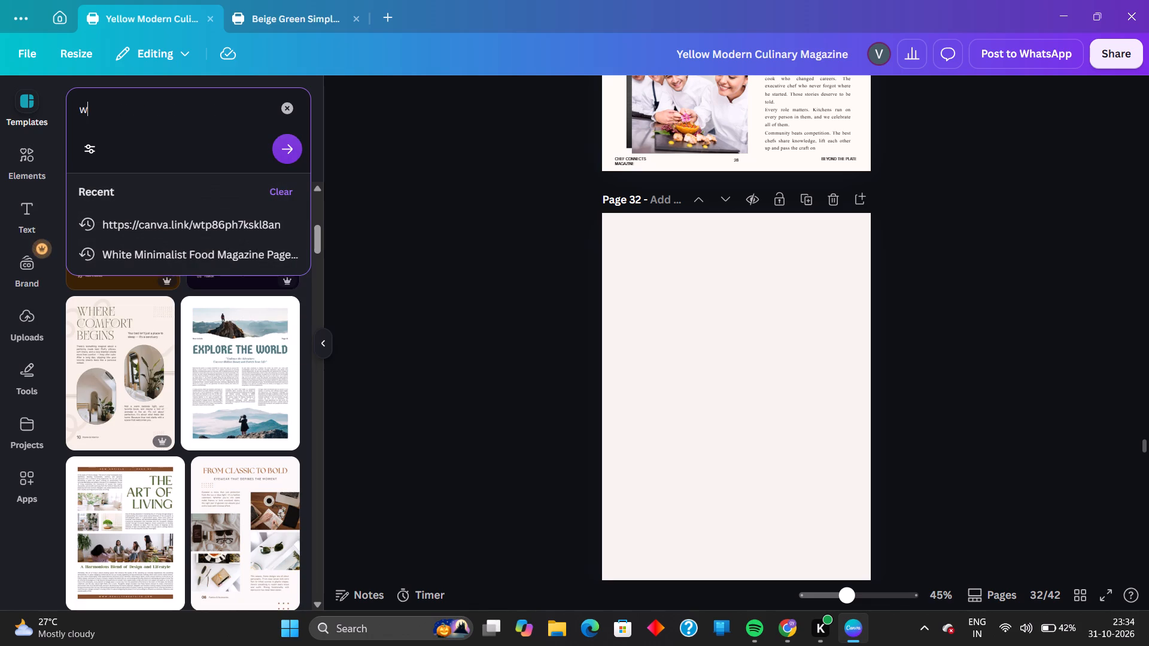
pyautogui.write('hat we do')
pyautogui.press('Return')
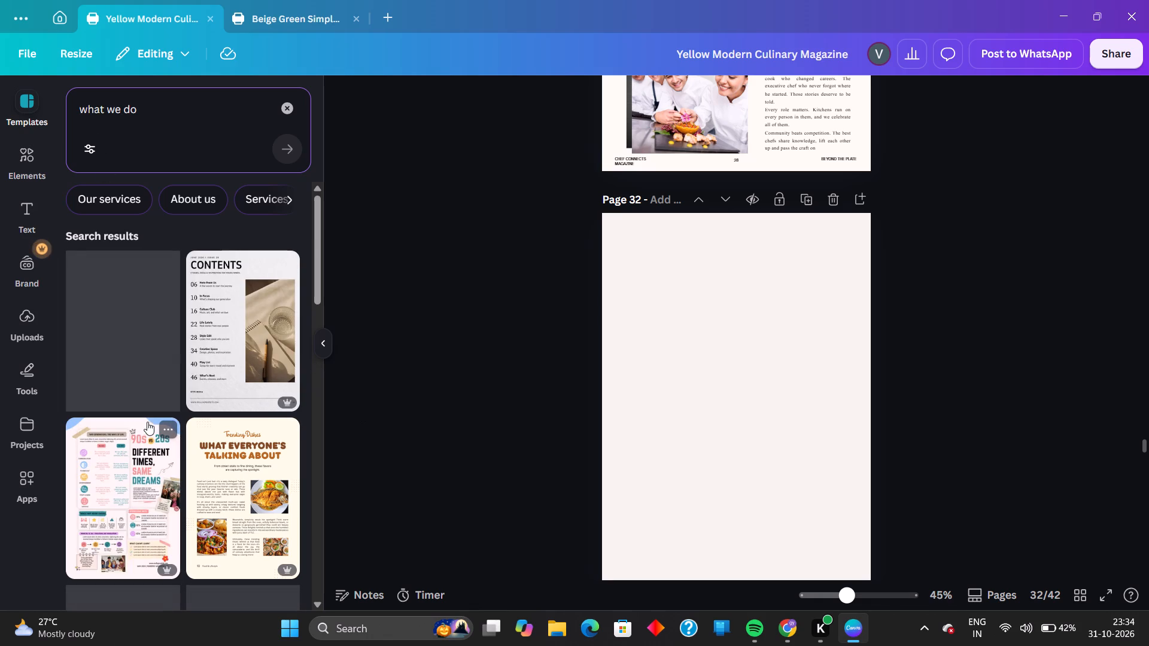
# Look through the "what we do" magazine templates for a layout for page 32, ending back at the first ones.
pyautogui.scroll(-2, 172, 409)
pyautogui.scroll(2, 185, 404)
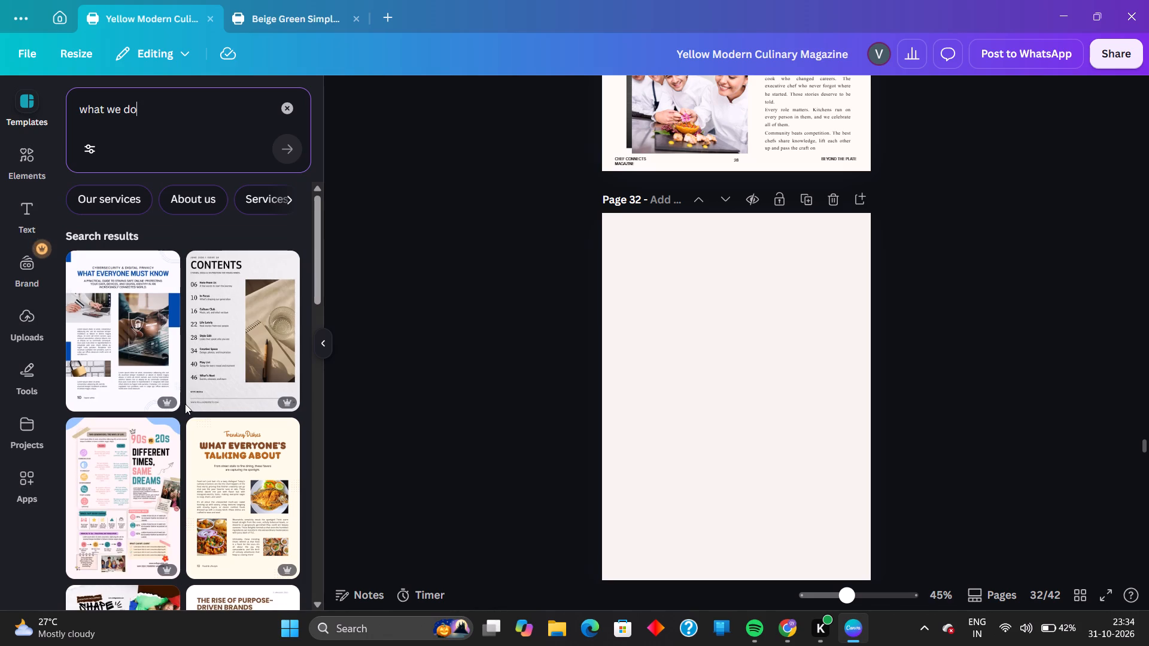
pyautogui.scroll(-4, 185, 404)
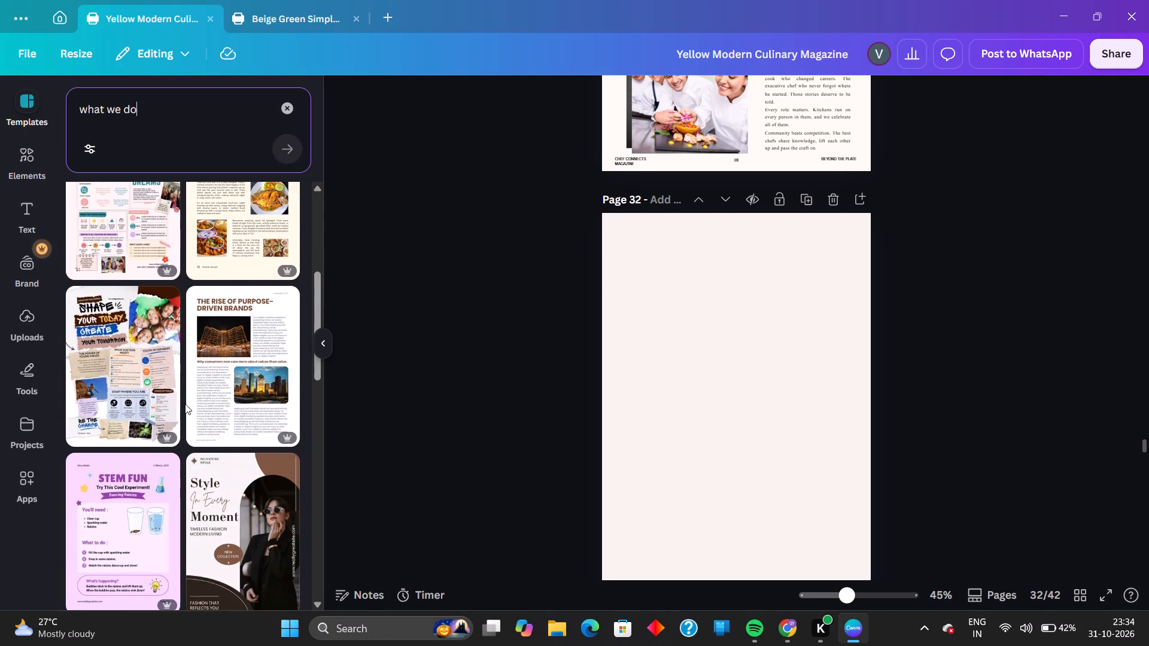
pyautogui.scroll(-4, 185, 404)
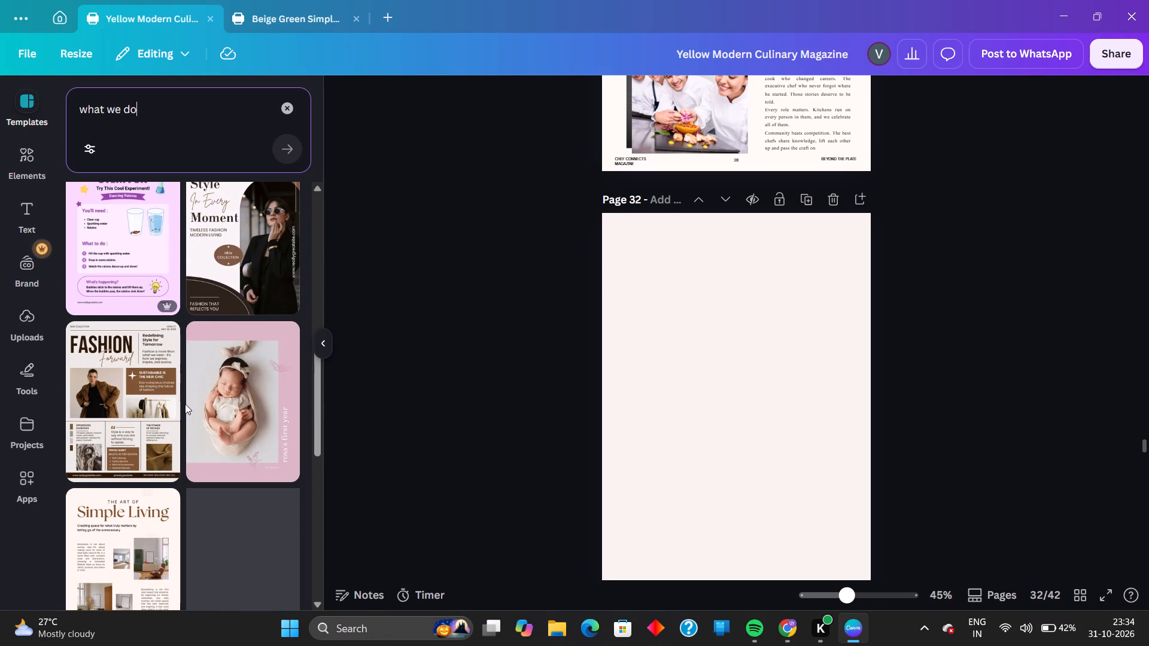
pyautogui.scroll(-3, 185, 404)
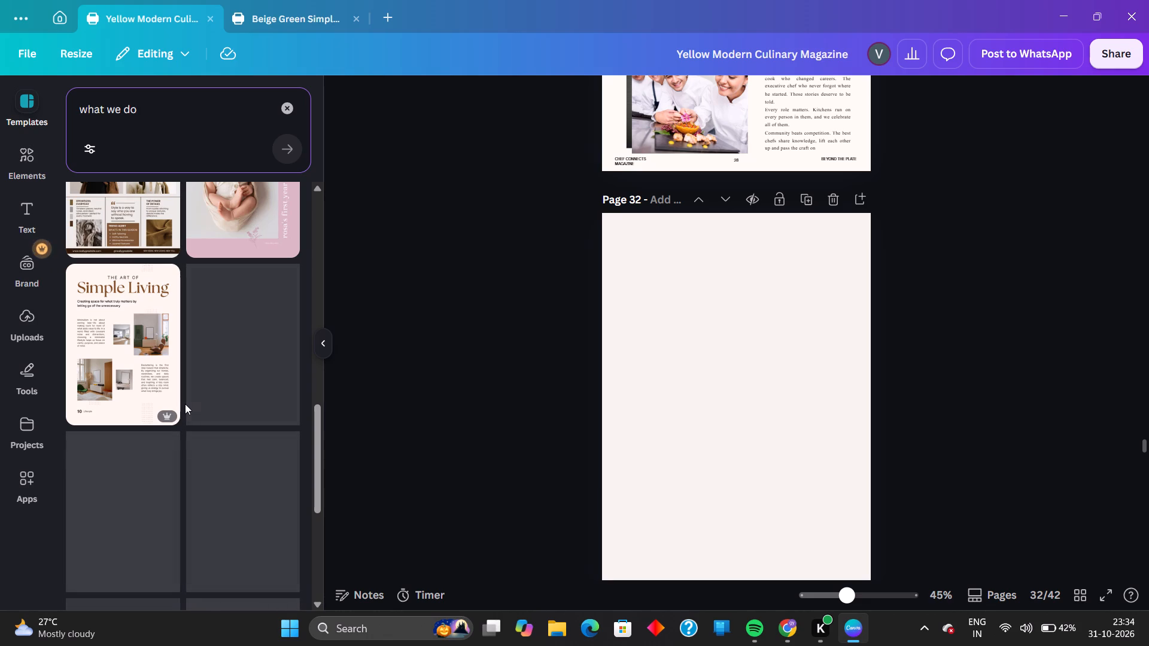
pyautogui.scroll(-3, 185, 404)
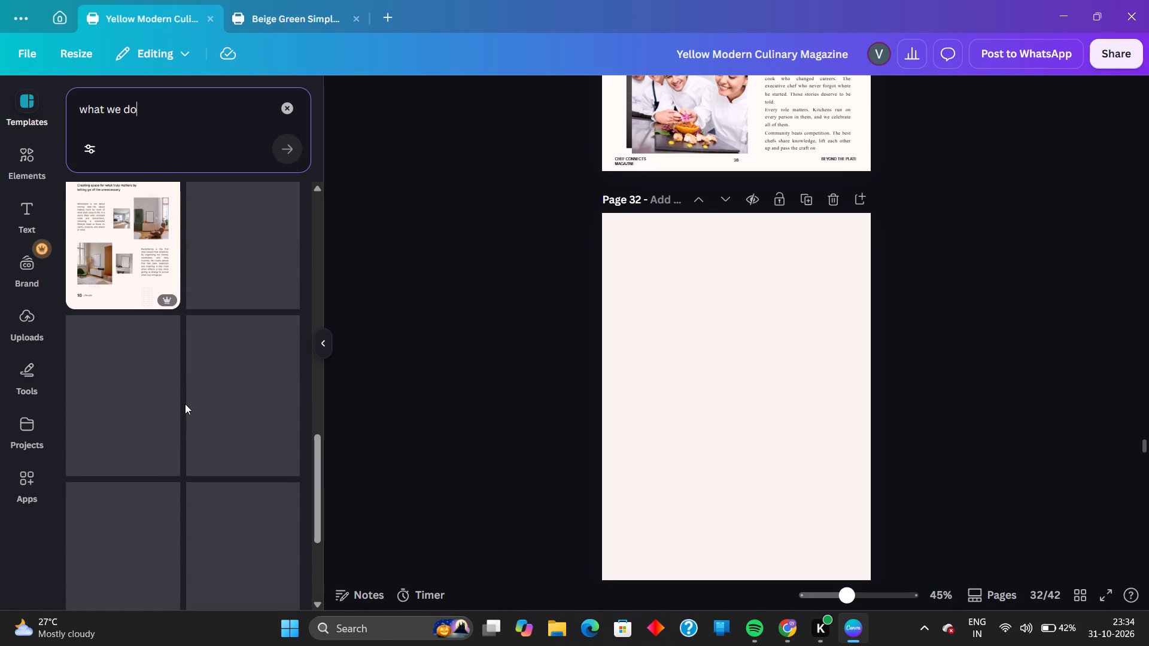
pyautogui.scroll(-17, 185, 404)
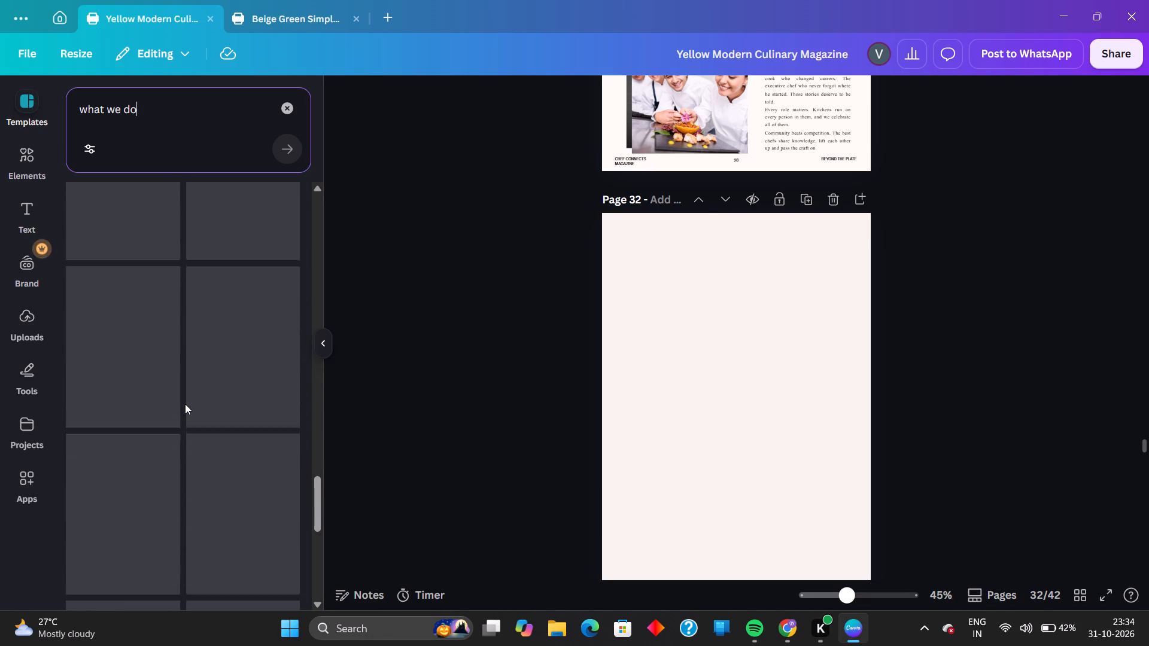
pyautogui.scroll(-8, 185, 404)
pyautogui.scroll(14, 185, 404)
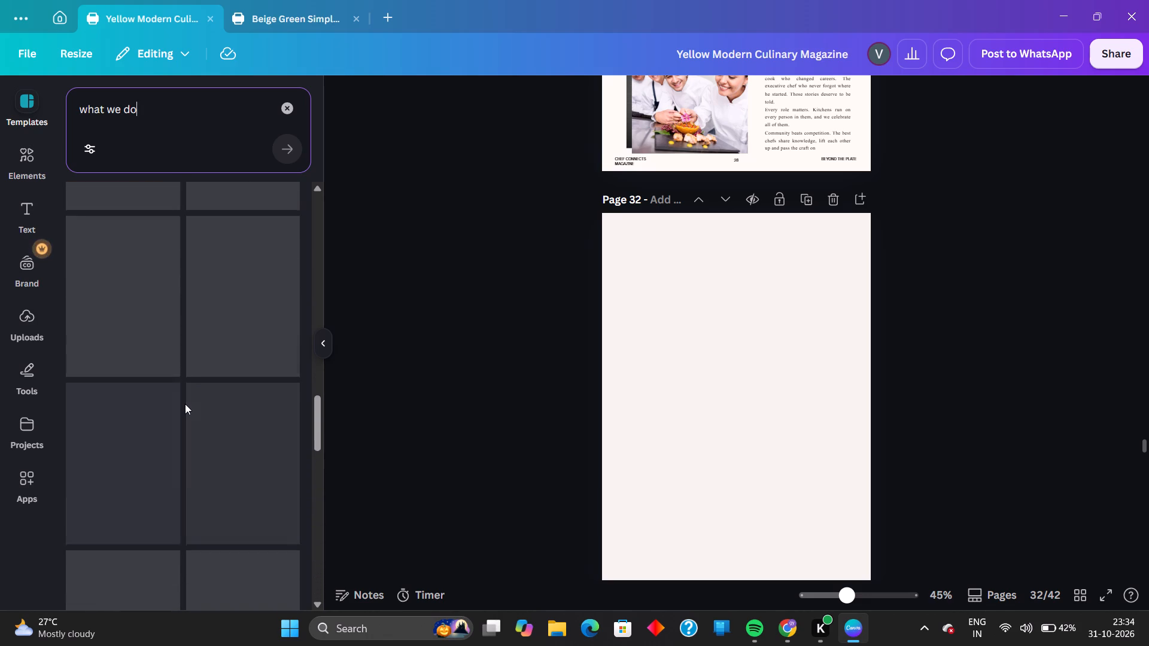
pyautogui.scroll(14, 185, 404)
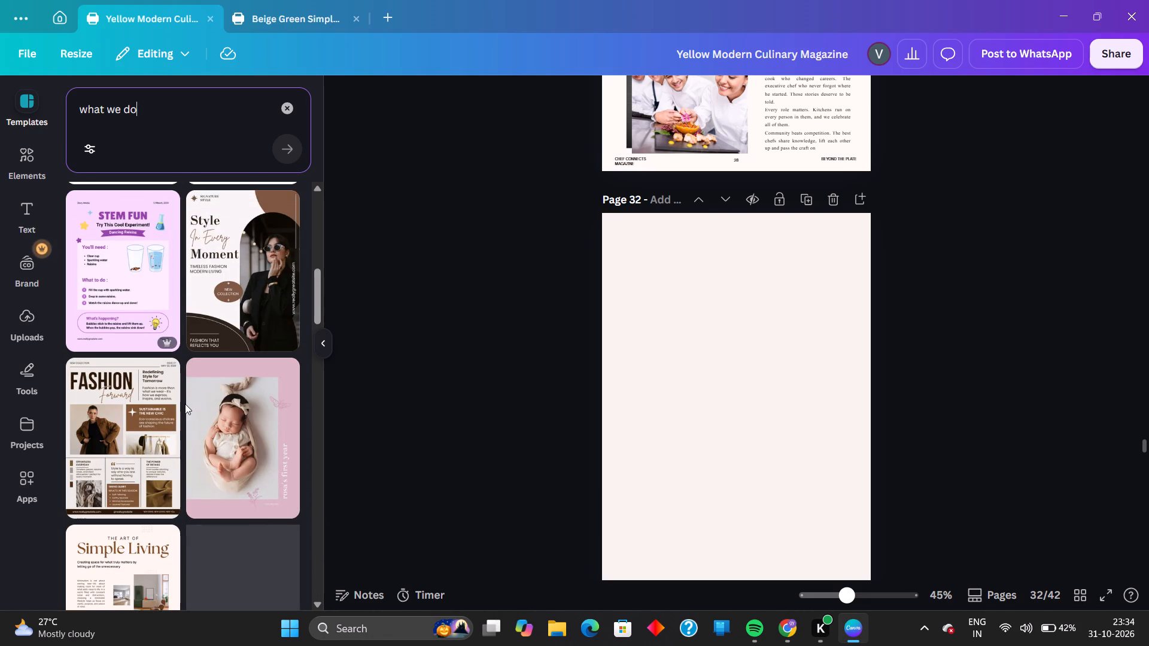
pyautogui.scroll(9, 185, 404)
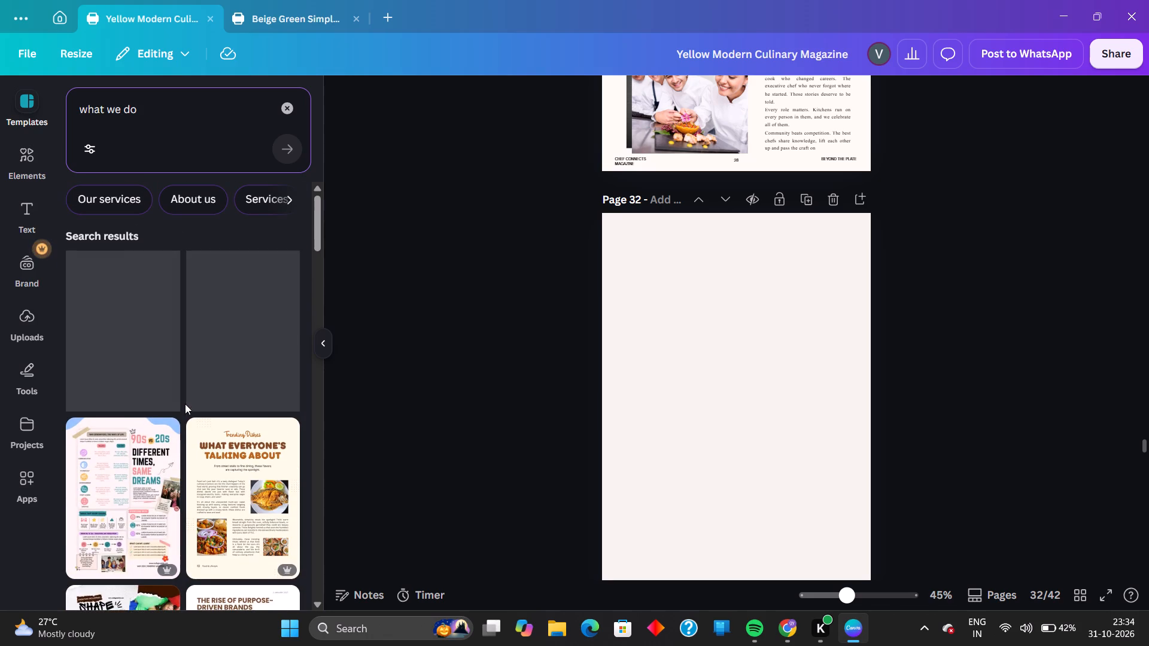
pyautogui.scroll(2, 185, 404)
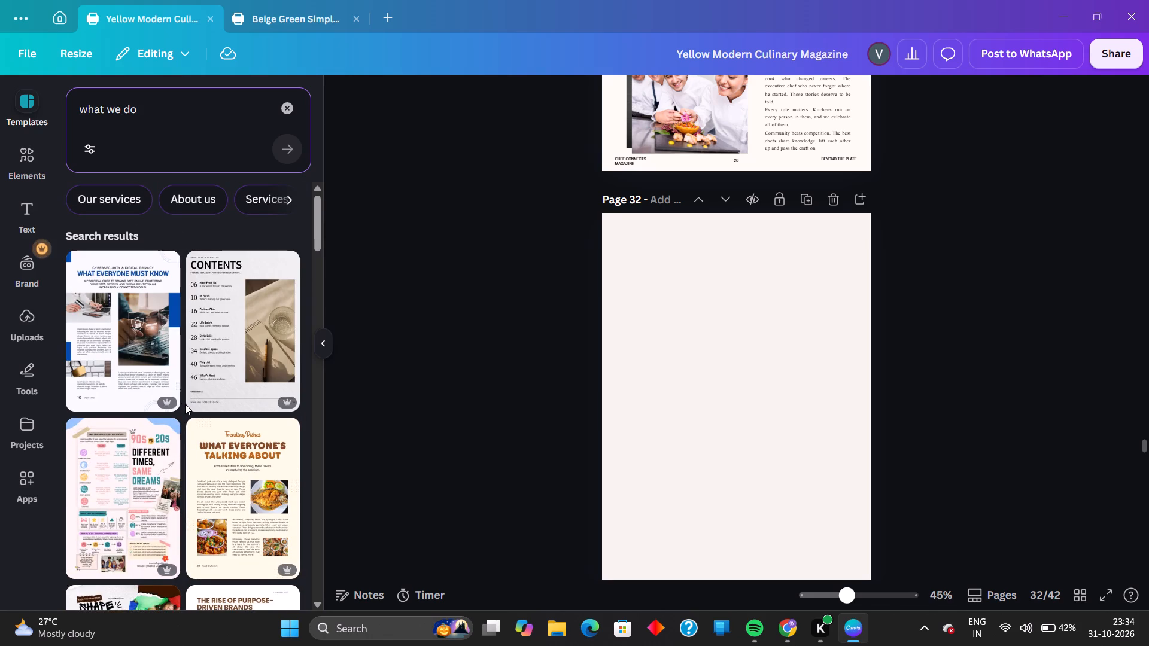
# Clear the template search and rerun the recent "about us" search.
pyautogui.click(287, 109)
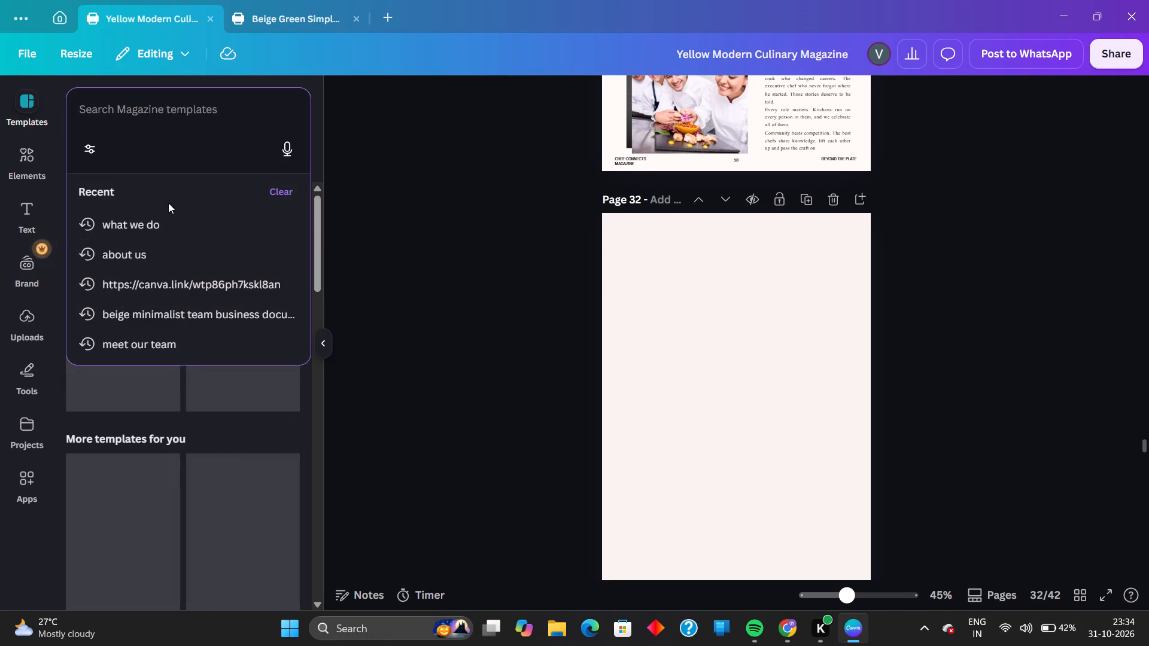
pyautogui.click(126, 248)
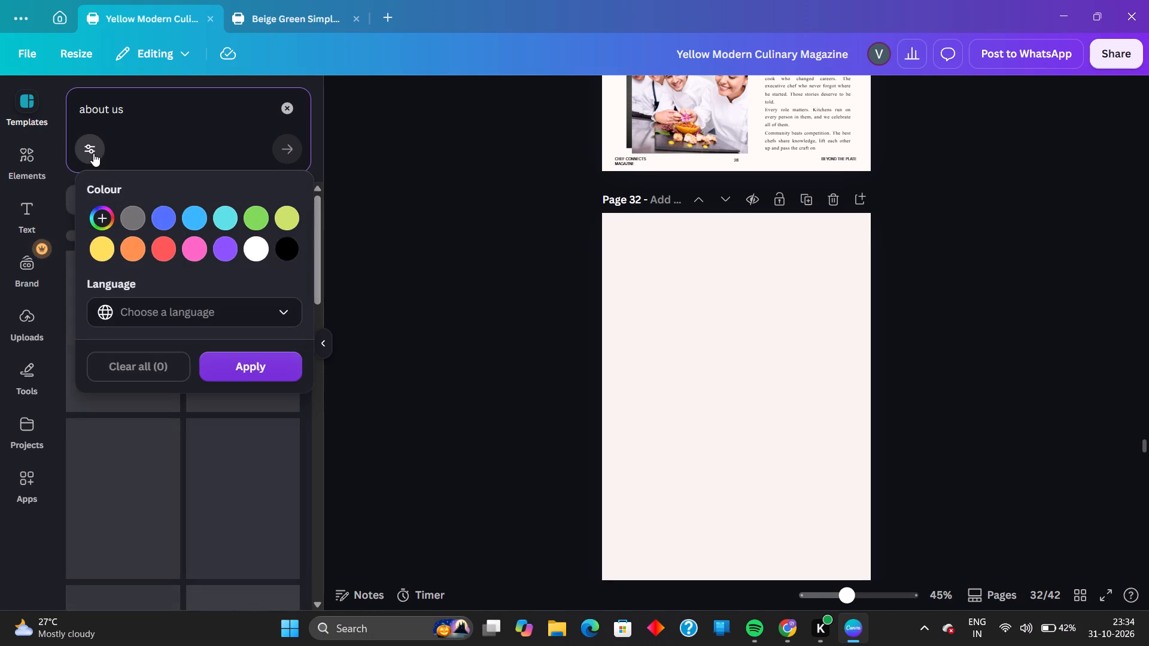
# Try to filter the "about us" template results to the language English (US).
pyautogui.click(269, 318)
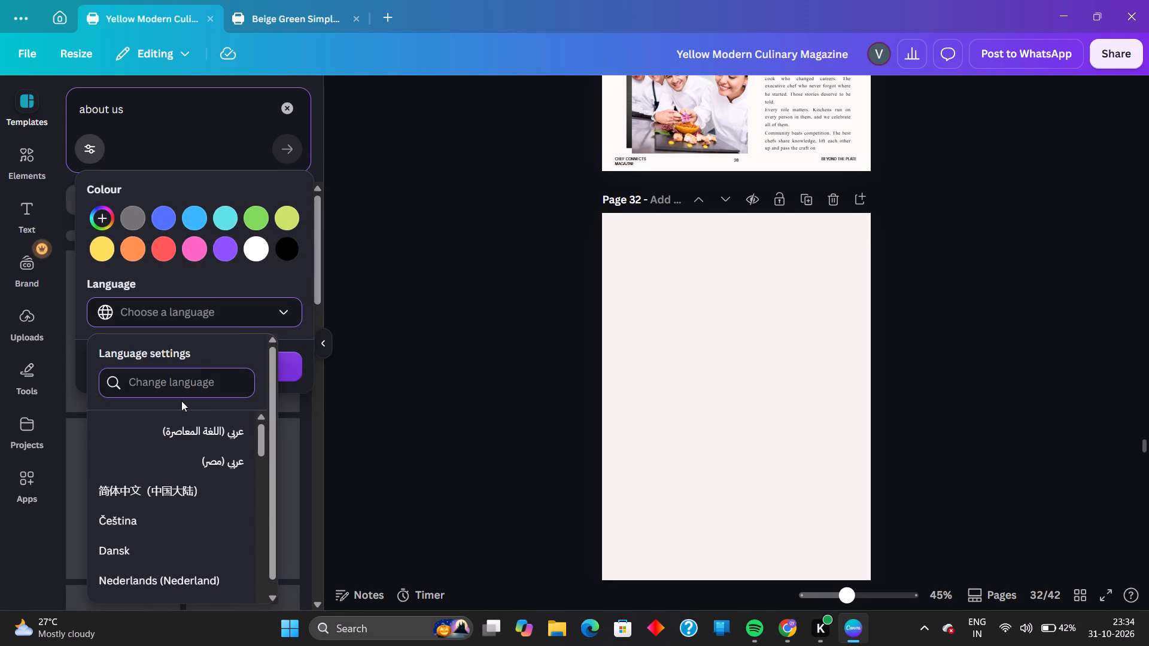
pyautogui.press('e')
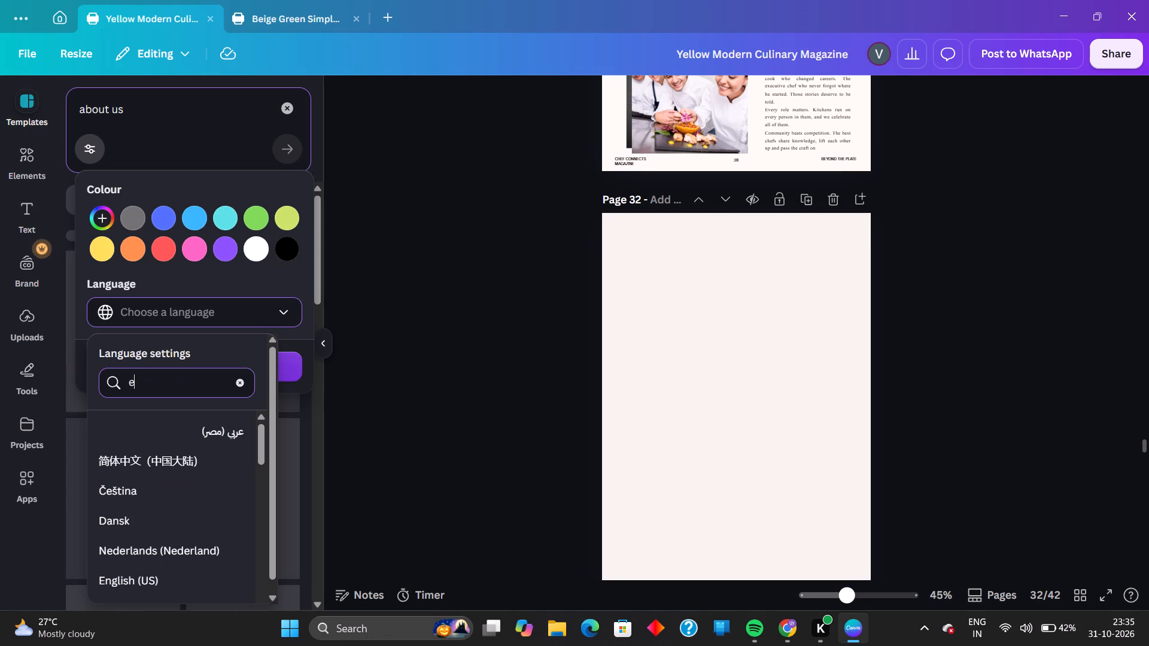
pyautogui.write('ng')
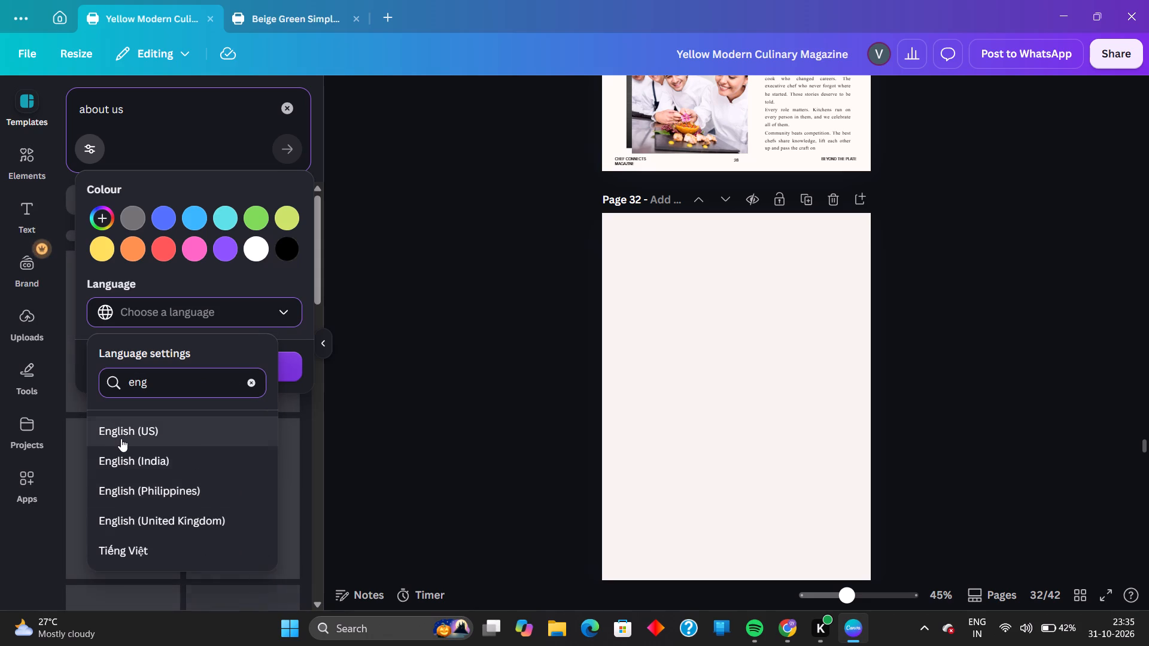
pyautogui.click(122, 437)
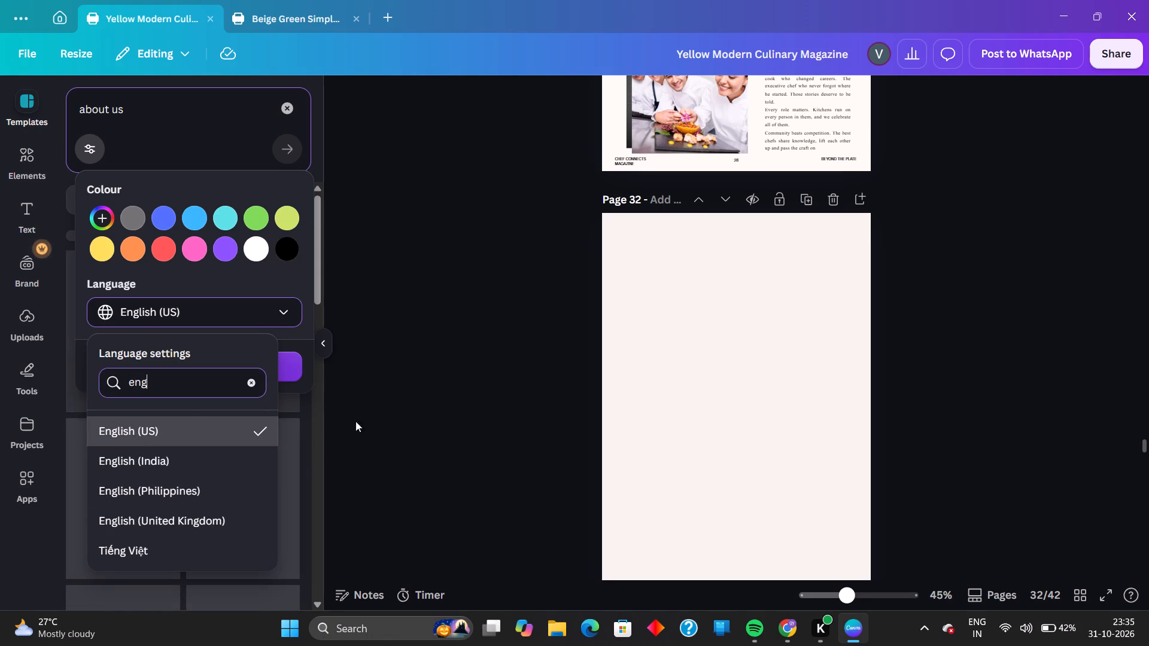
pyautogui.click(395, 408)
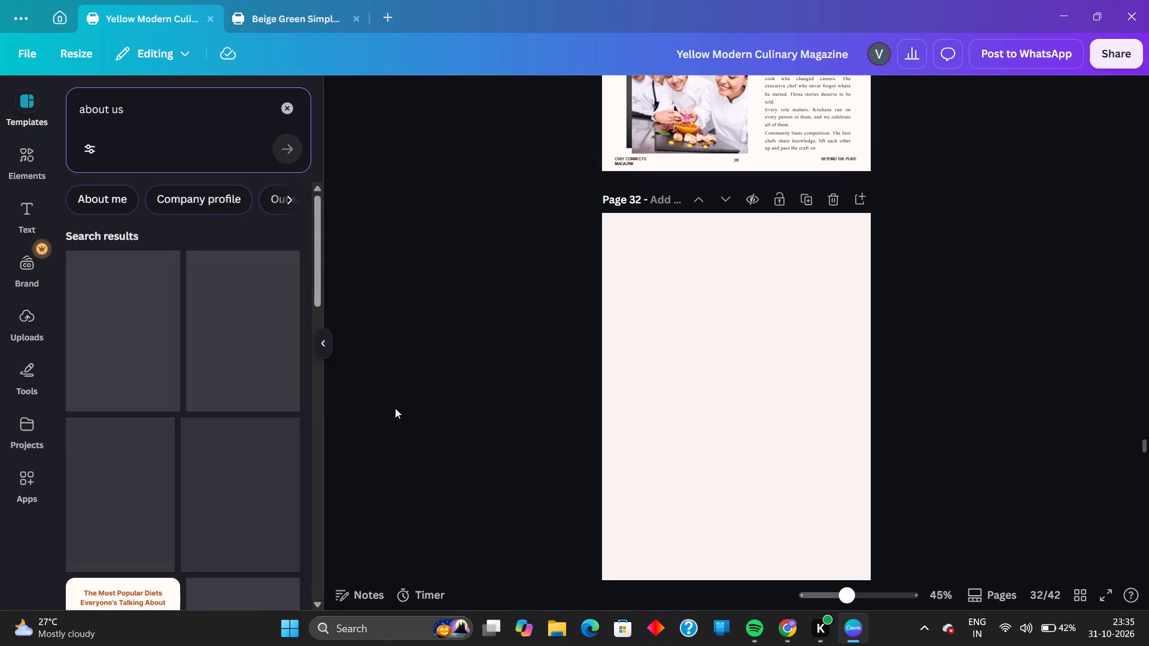
# Look through the "about us" magazine templates for a layout that suits page 32.
pyautogui.scroll(-2, 268, 464)
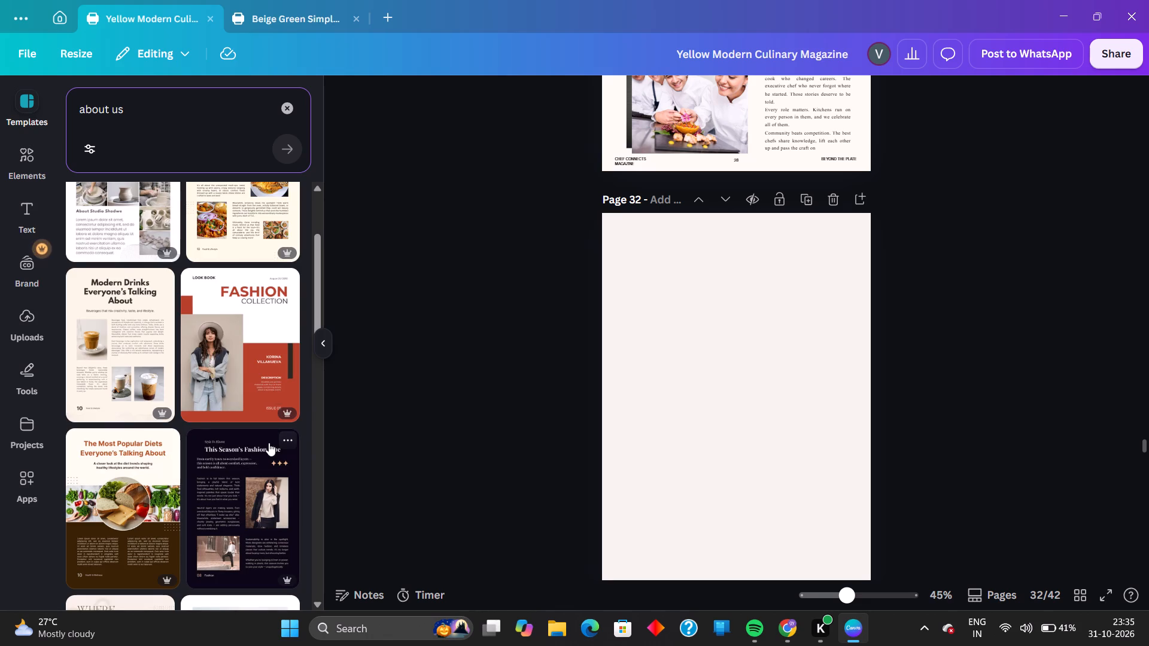
pyautogui.scroll(4, 135, 412)
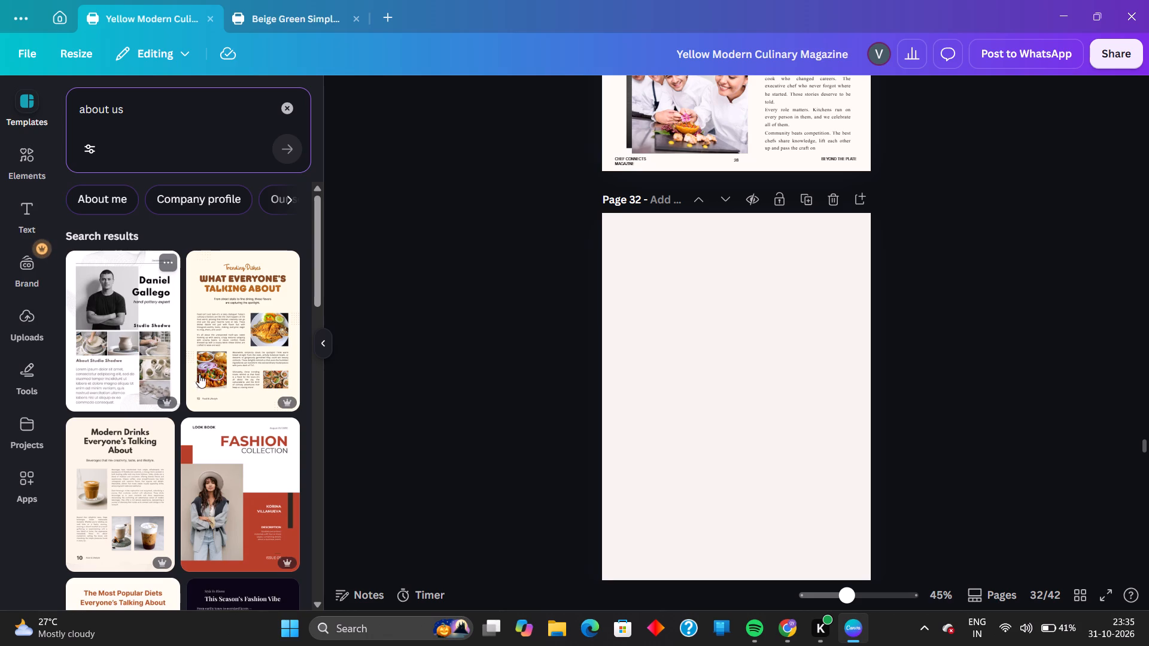
pyautogui.scroll(-2, 218, 367)
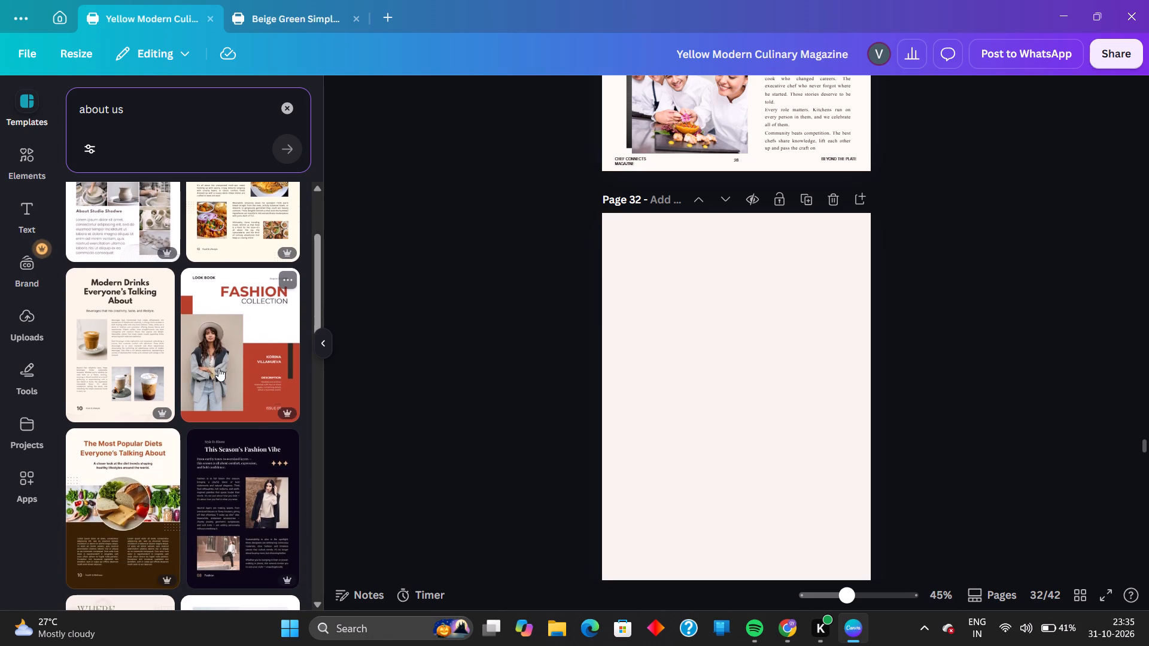
pyautogui.scroll(-3, 218, 368)
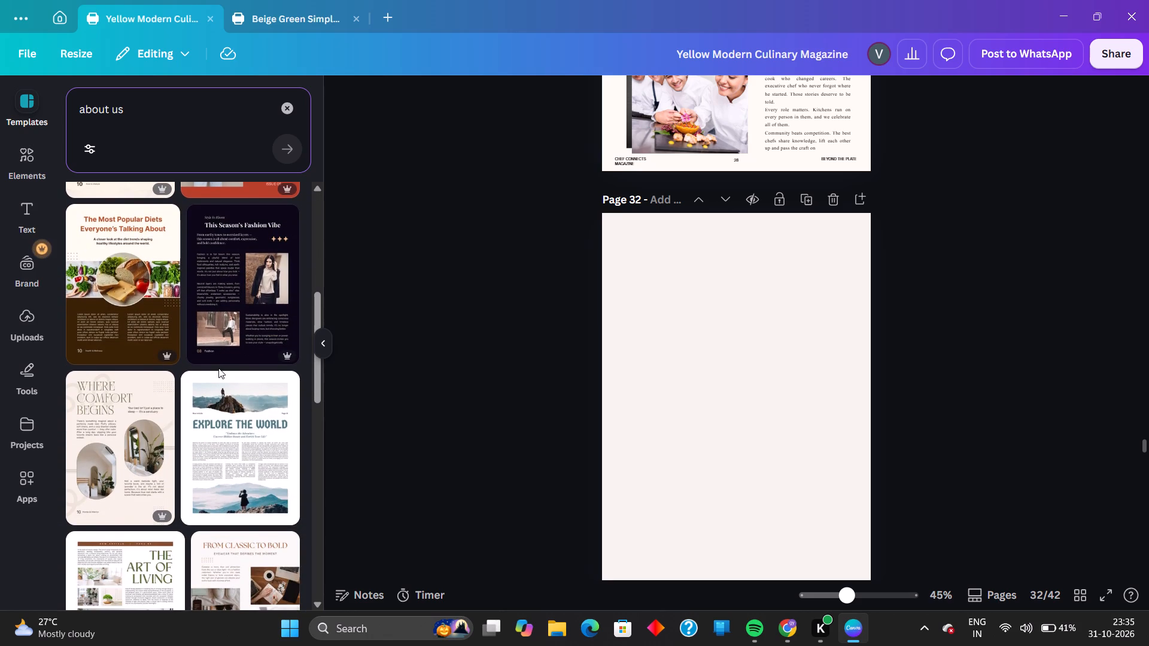
pyautogui.scroll(-1, 218, 368)
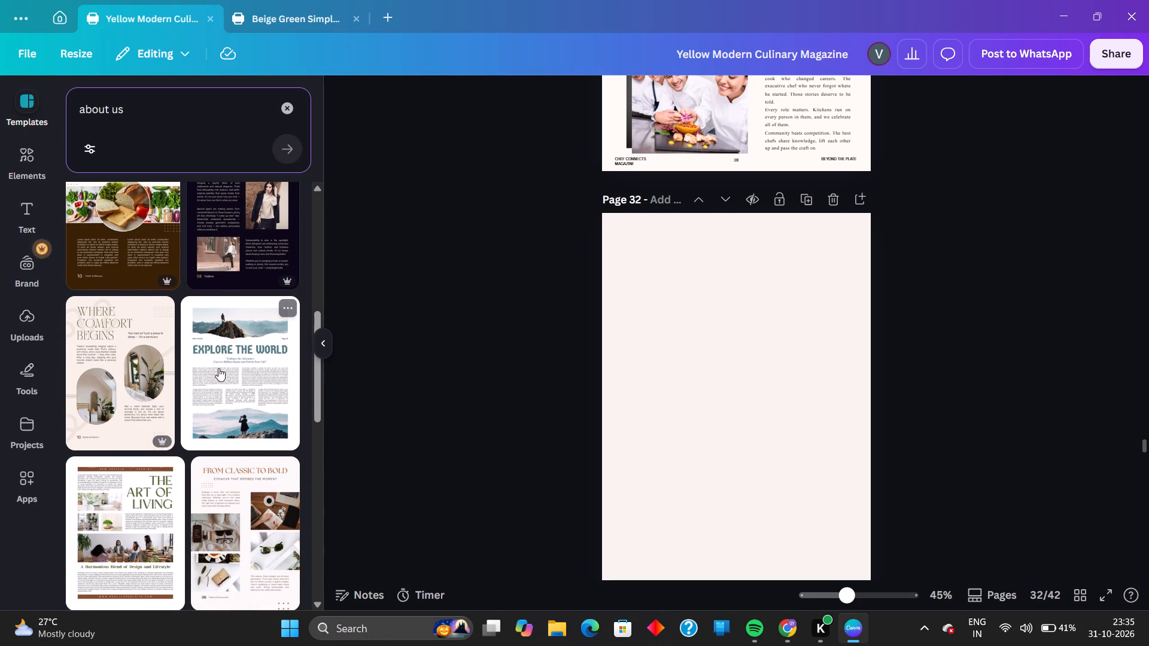
pyautogui.scroll(-1, 218, 368)
pyautogui.scroll(1, 218, 368)
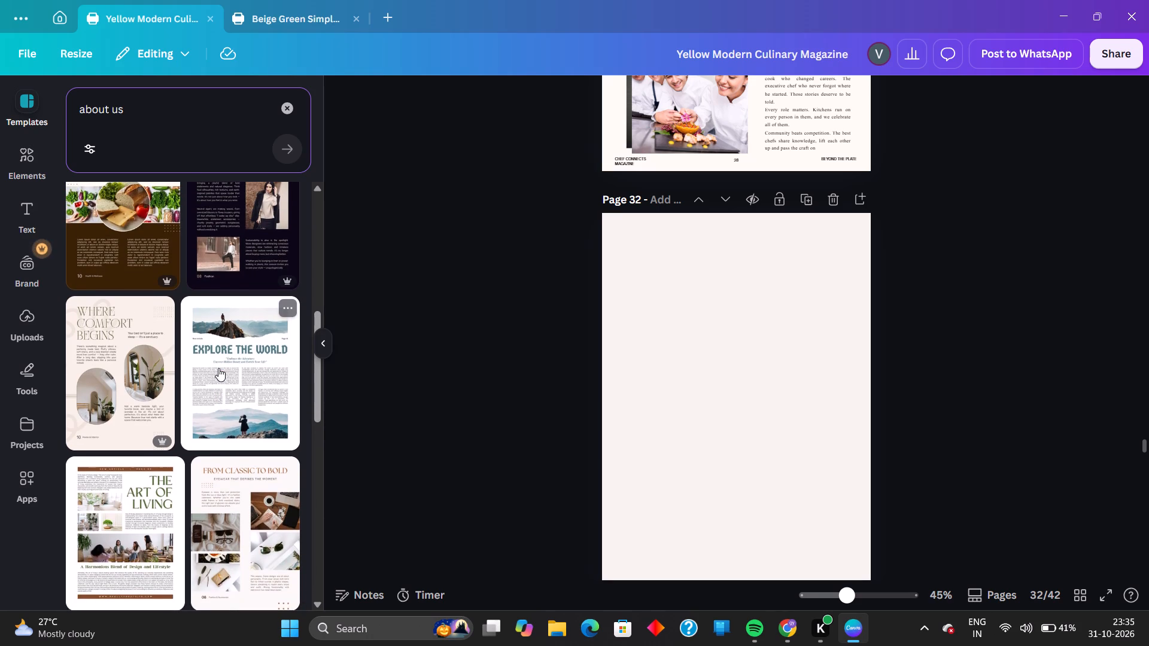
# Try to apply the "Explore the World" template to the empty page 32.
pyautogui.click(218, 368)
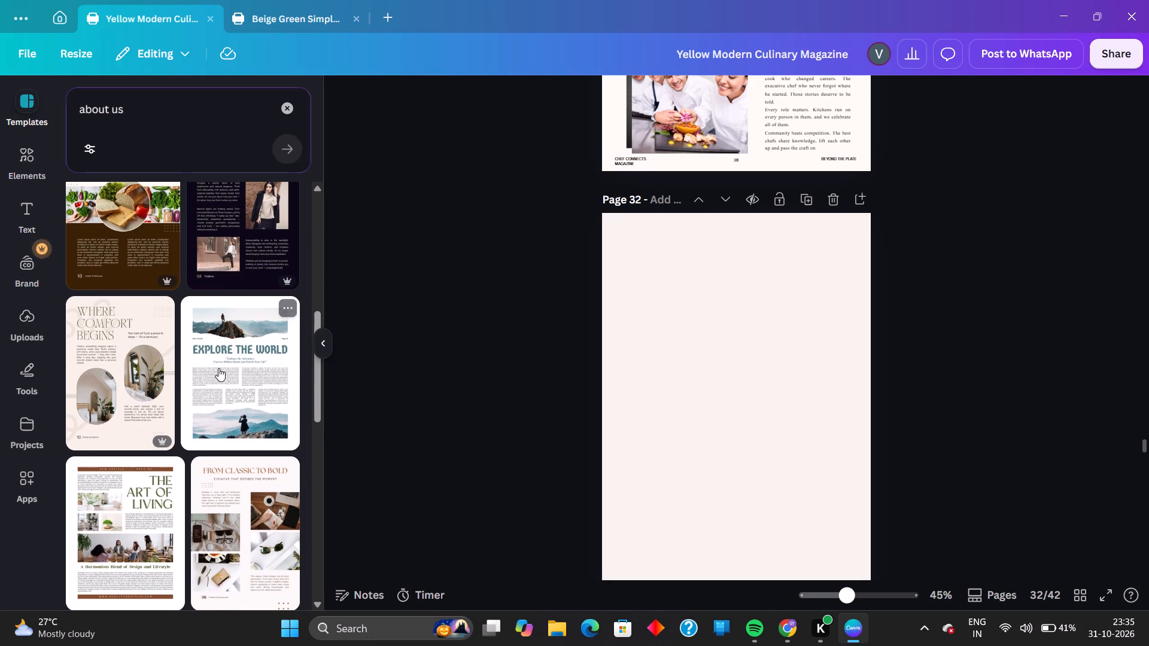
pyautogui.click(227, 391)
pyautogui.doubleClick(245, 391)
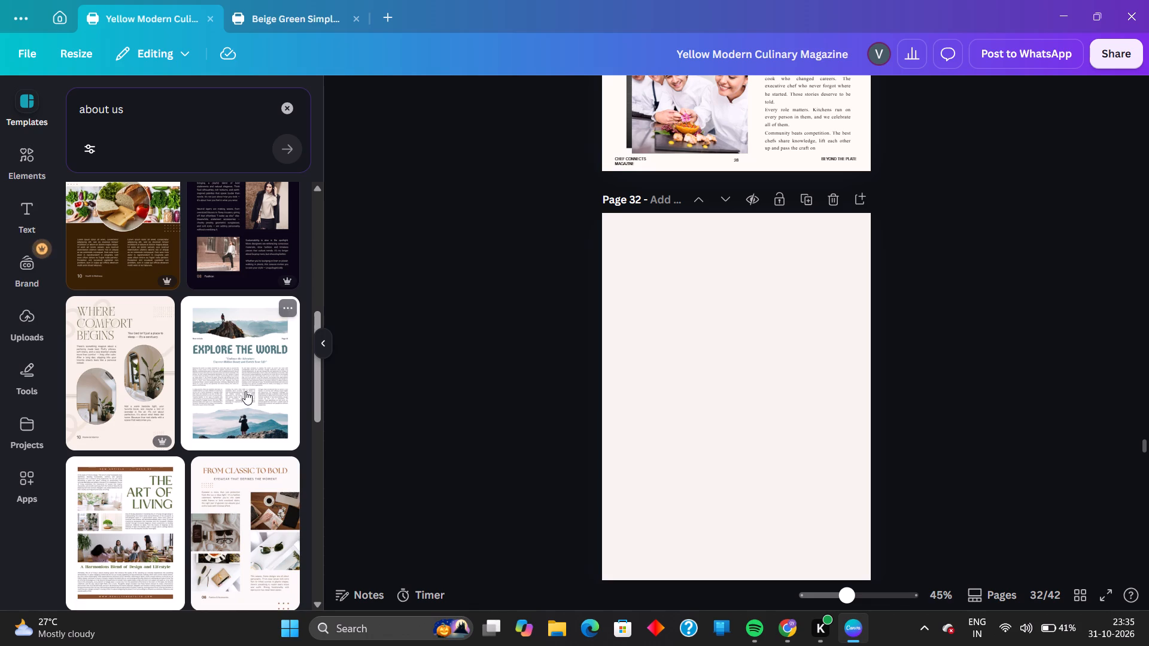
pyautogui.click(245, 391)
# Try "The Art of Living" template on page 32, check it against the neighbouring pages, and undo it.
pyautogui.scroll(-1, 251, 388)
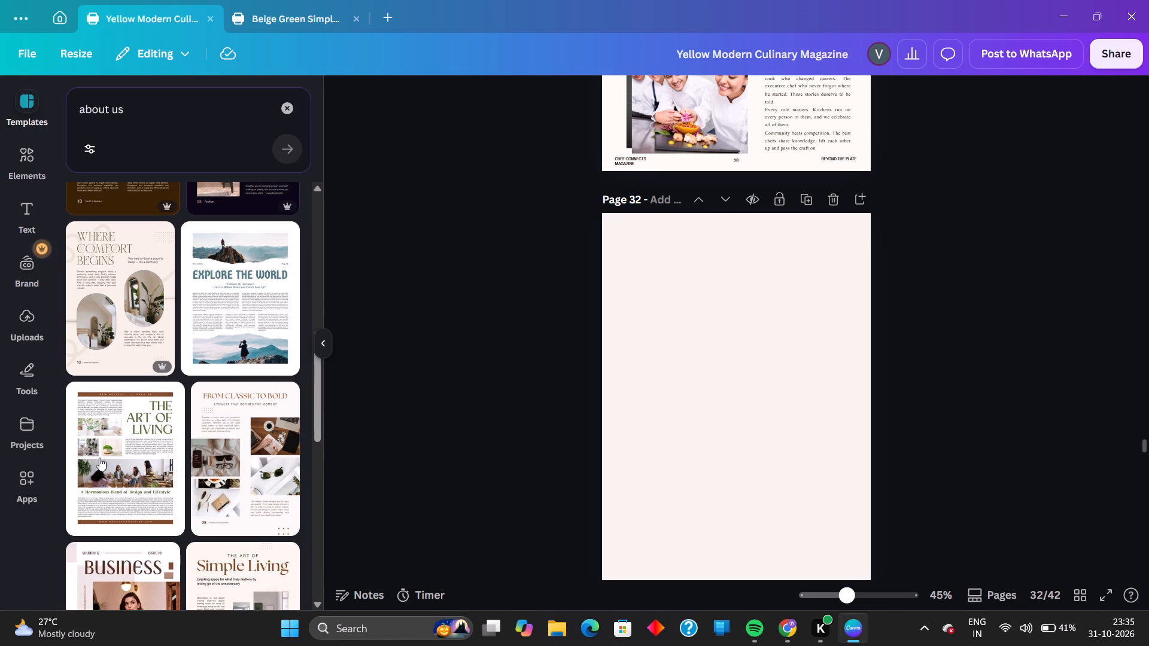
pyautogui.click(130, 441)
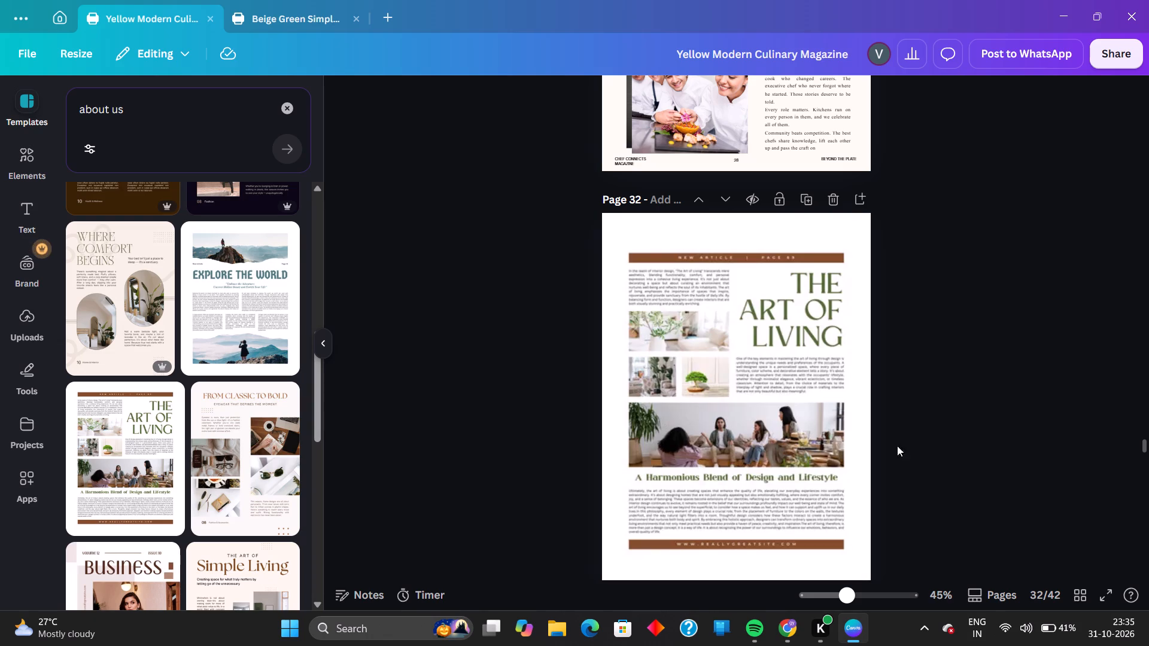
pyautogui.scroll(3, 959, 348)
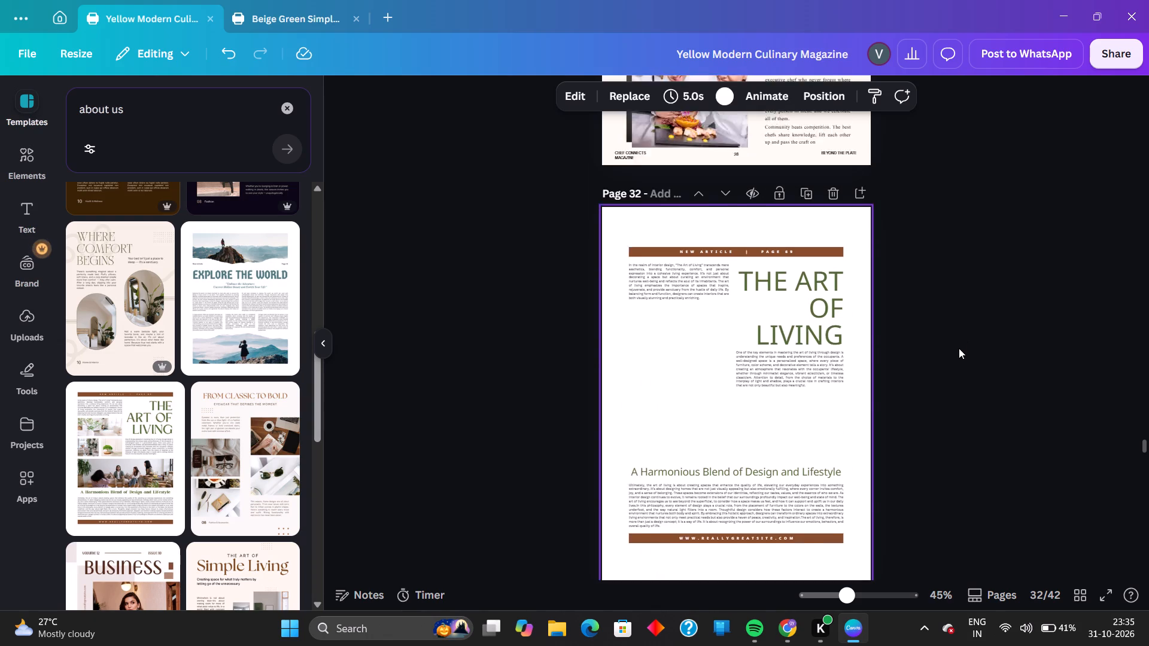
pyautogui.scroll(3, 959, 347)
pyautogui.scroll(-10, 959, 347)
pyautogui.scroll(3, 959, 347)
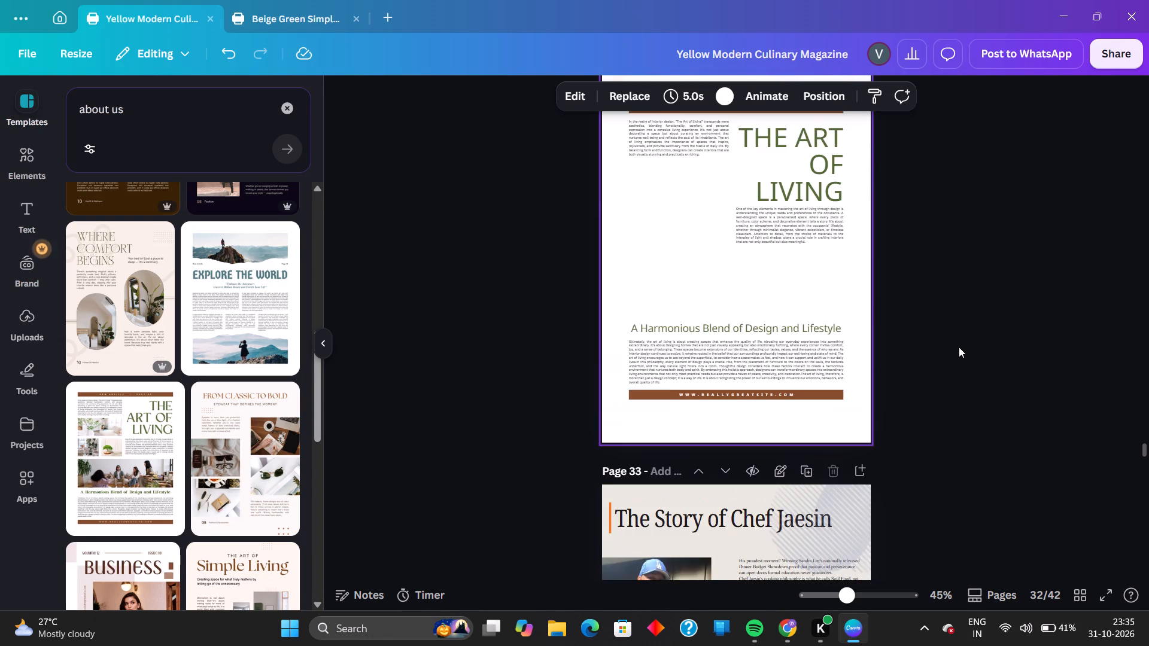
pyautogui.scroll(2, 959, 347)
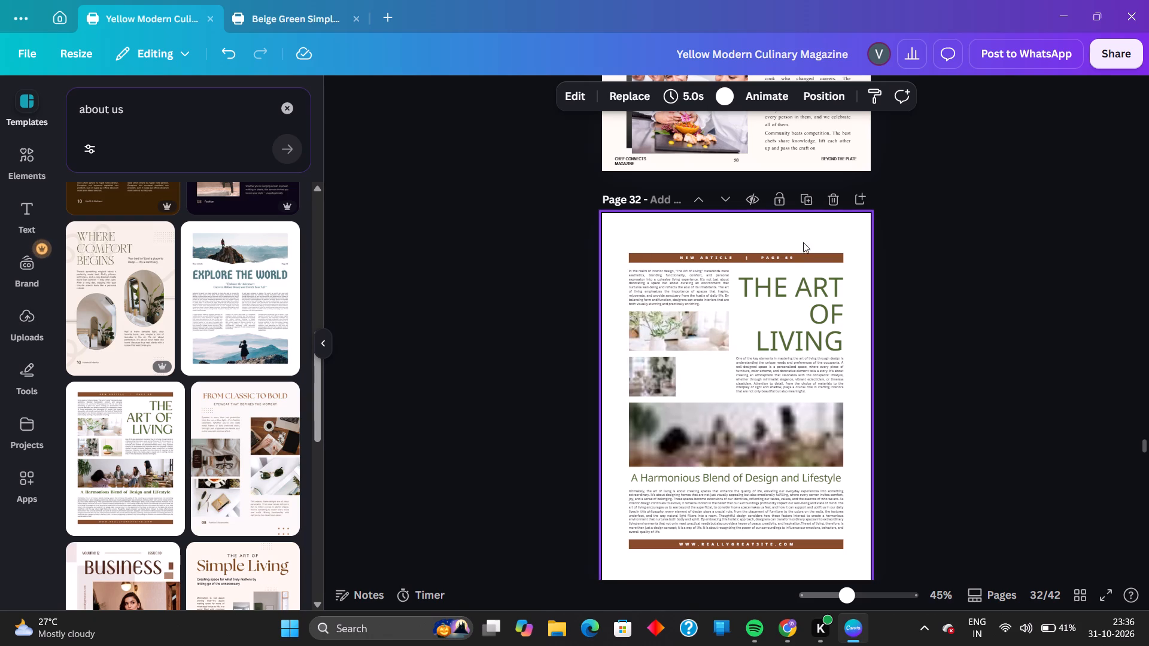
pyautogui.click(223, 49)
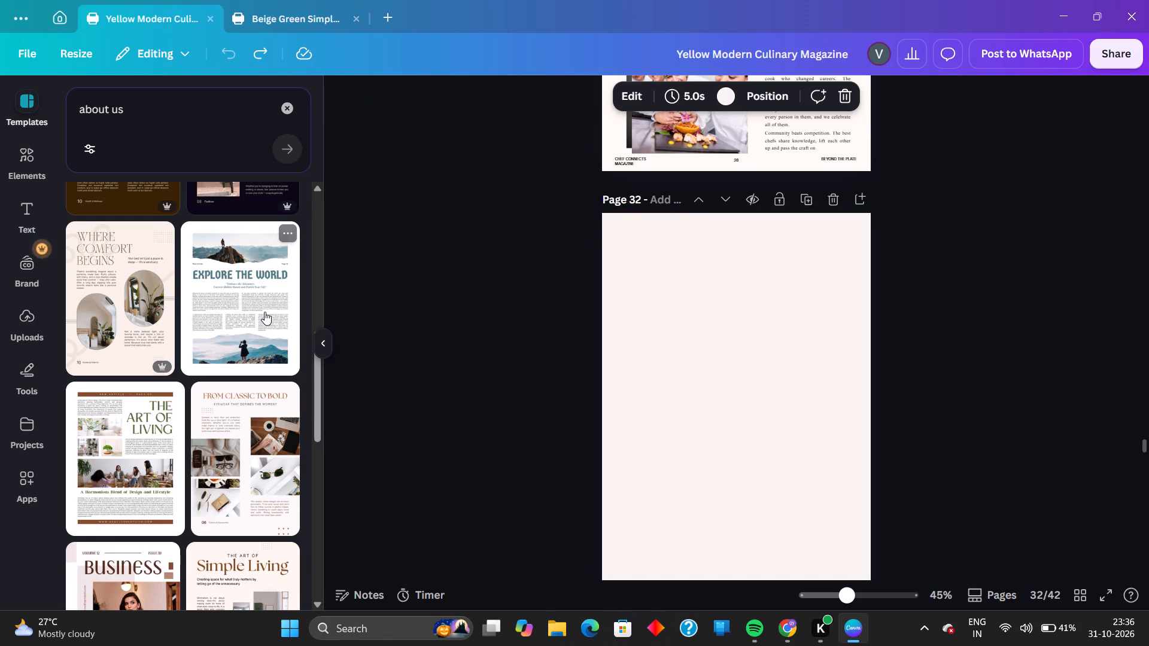
# Apply the "From Classic to Bold" template to page 32 and check how it sits below page 31.
pyautogui.click(236, 466)
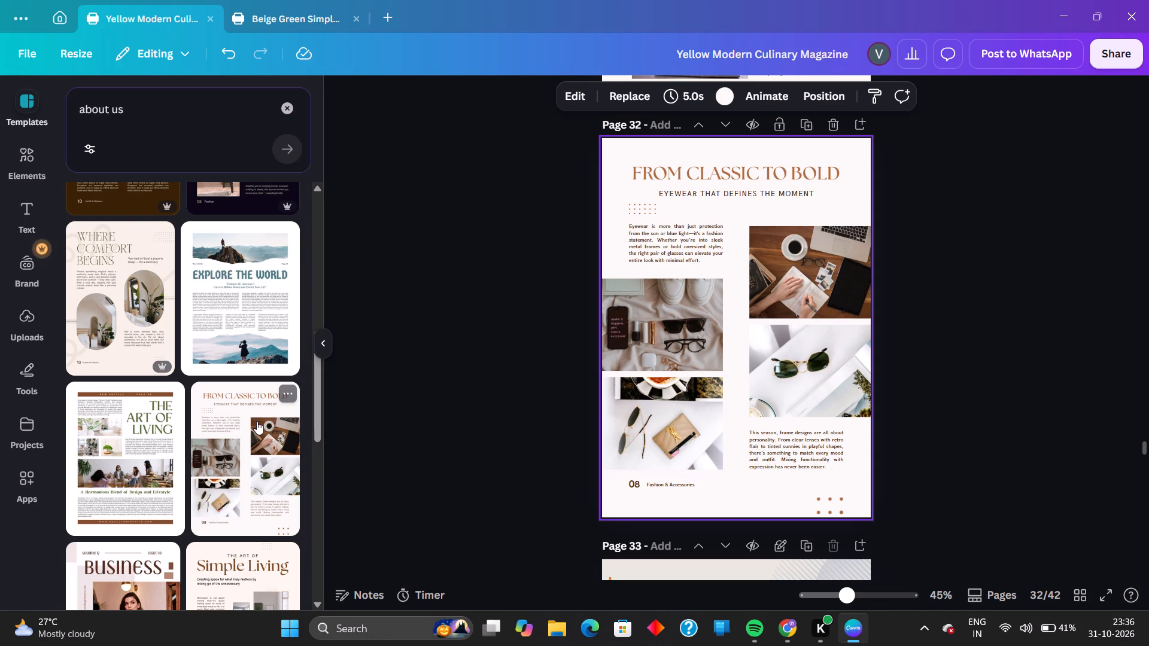
pyautogui.scroll(2, 1025, 416)
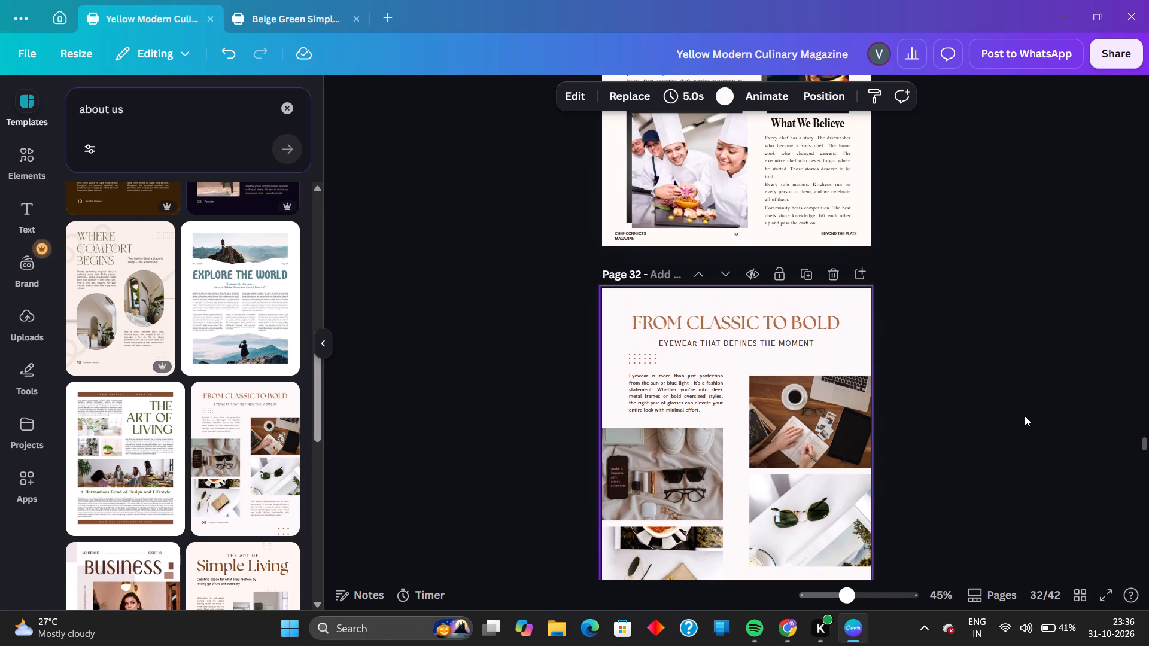
pyautogui.scroll(4, 1025, 416)
pyautogui.scroll(-2, 1025, 416)
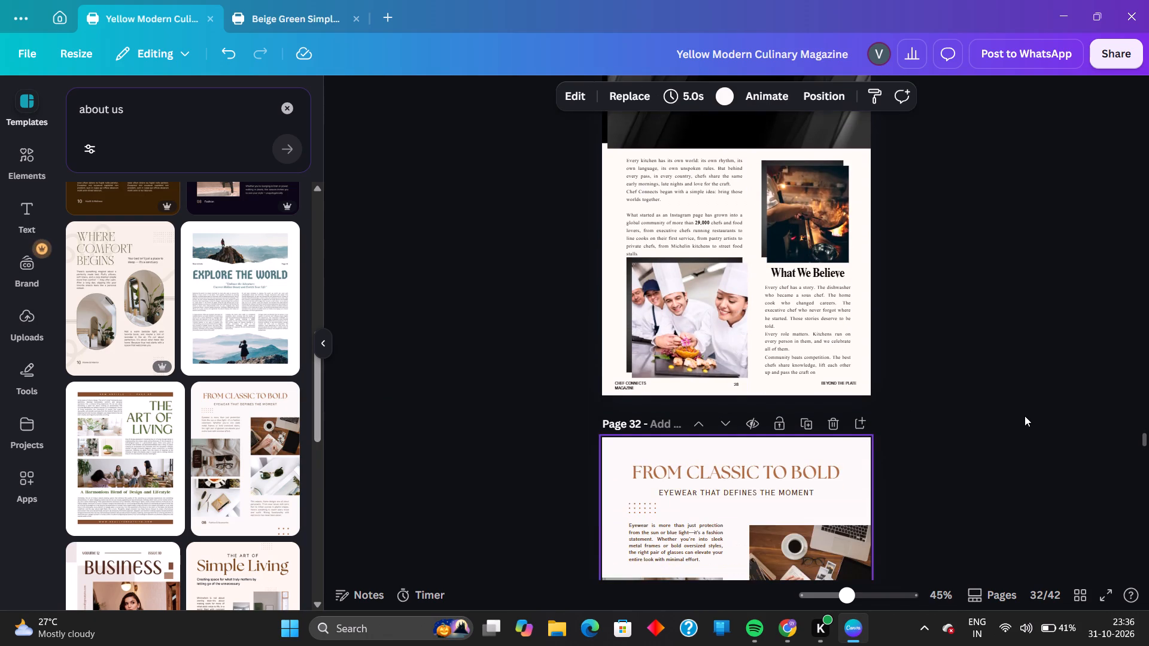
pyautogui.scroll(-2, 1025, 416)
pyautogui.scroll(1, 1025, 416)
pyautogui.scroll(-2, 1025, 416)
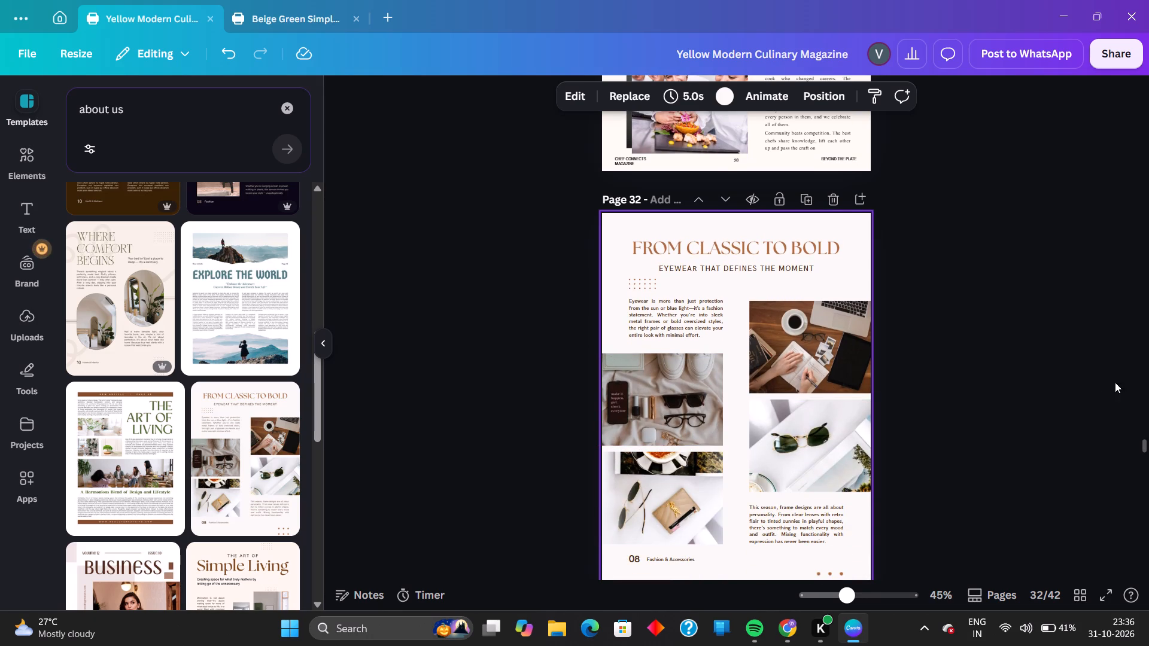
# Look over the nearby "about us" templates for an alternative layout, then hide the template results.
pyautogui.scroll(-4, 356, 483)
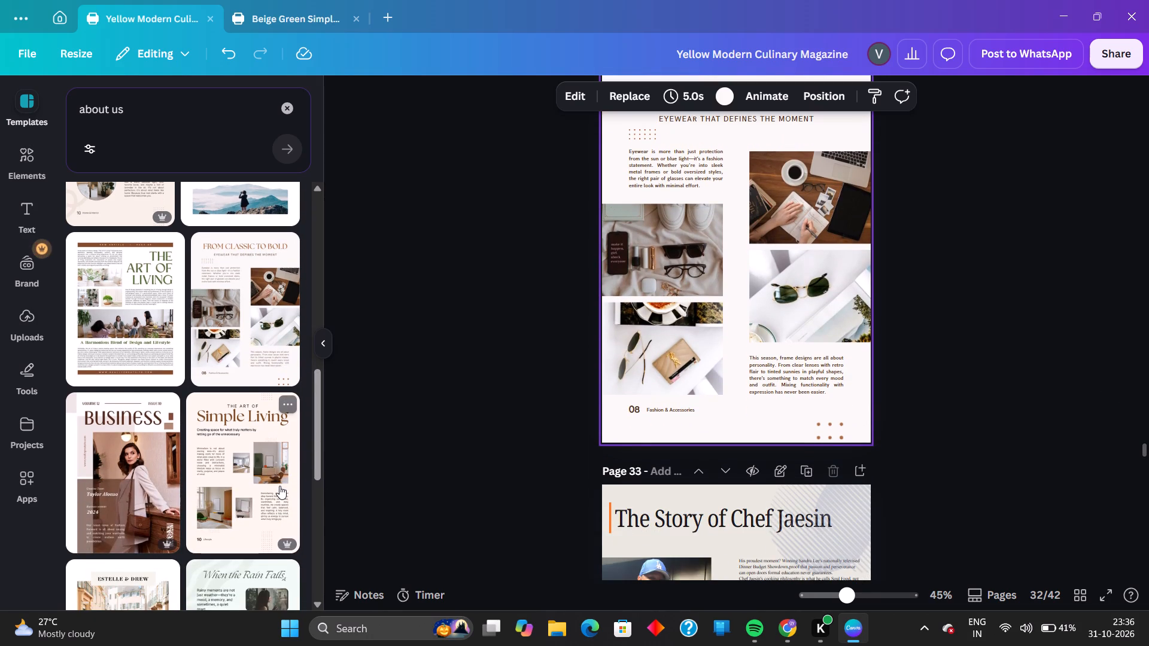
pyautogui.scroll(1, 258, 468)
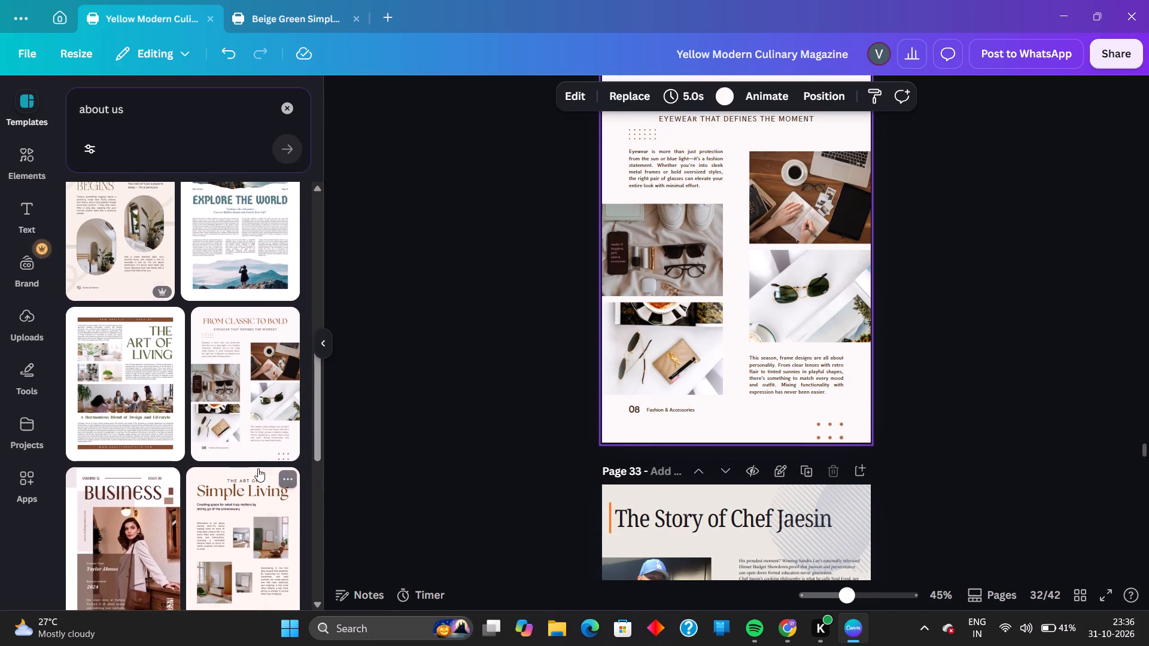
pyautogui.scroll(3, 258, 468)
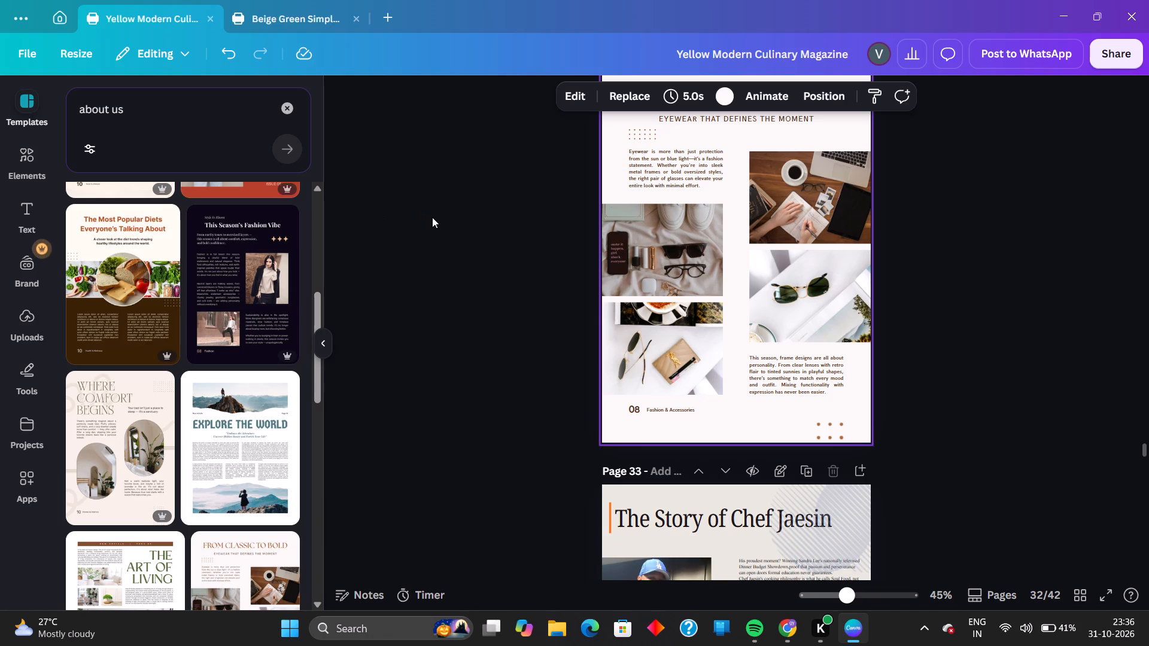
pyautogui.click(333, 347)
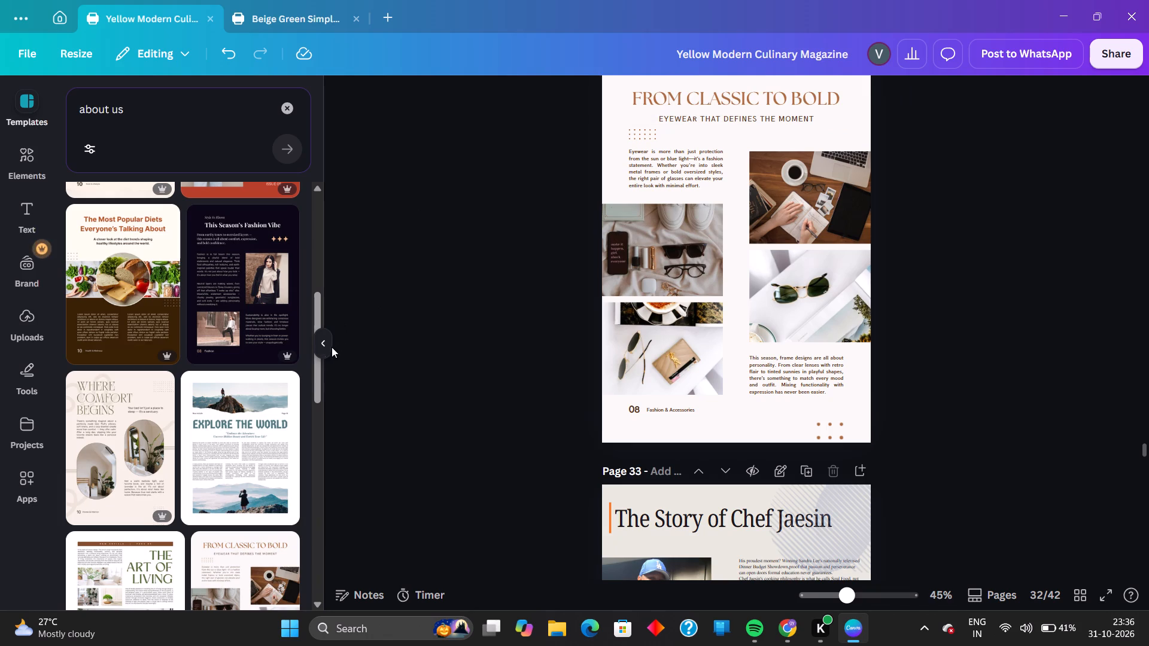
pyautogui.click(328, 348)
# Examine page 32's new layout enlarged to about 102% and compare it with the About Chef Connects page before it.
pyautogui.scroll(3, 709, 471)
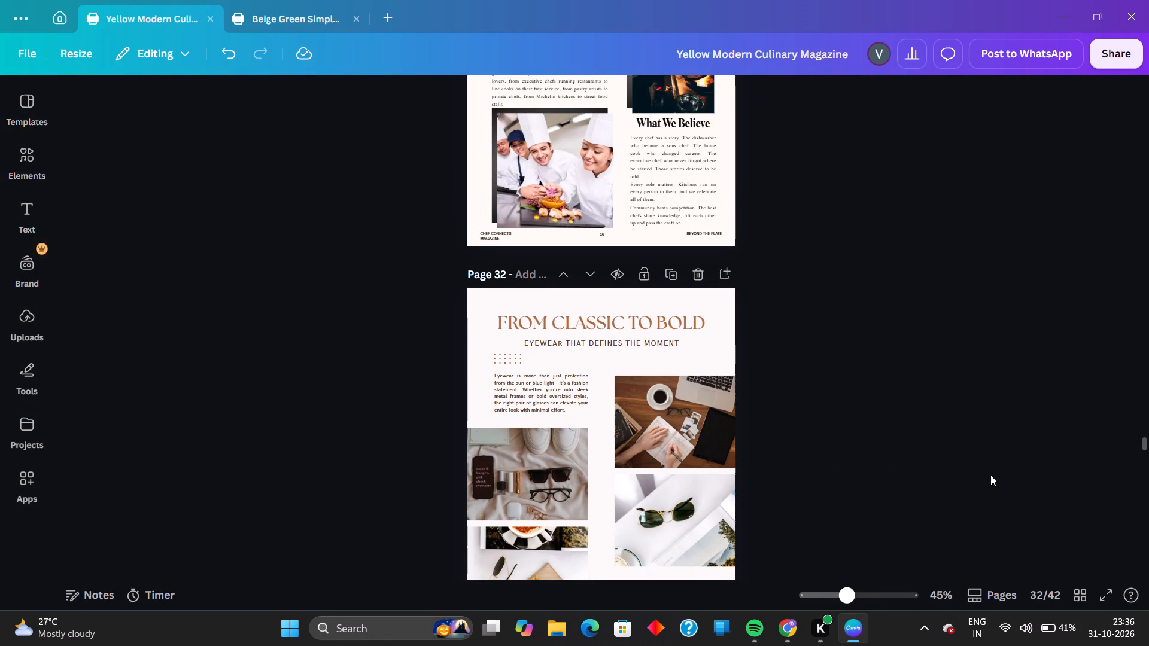
pyautogui.moveTo(842, 593); pyautogui.dragTo(867, 608)
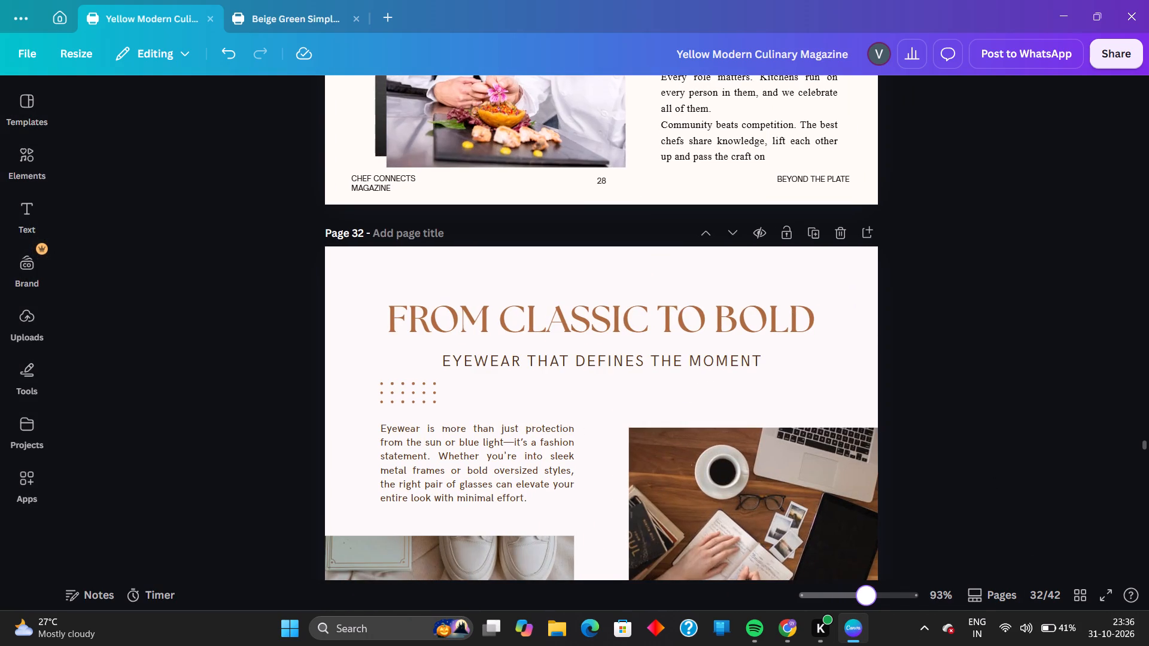
pyautogui.moveTo(867, 608); pyautogui.dragTo(869, 601)
pyautogui.scroll(6, 1056, 448)
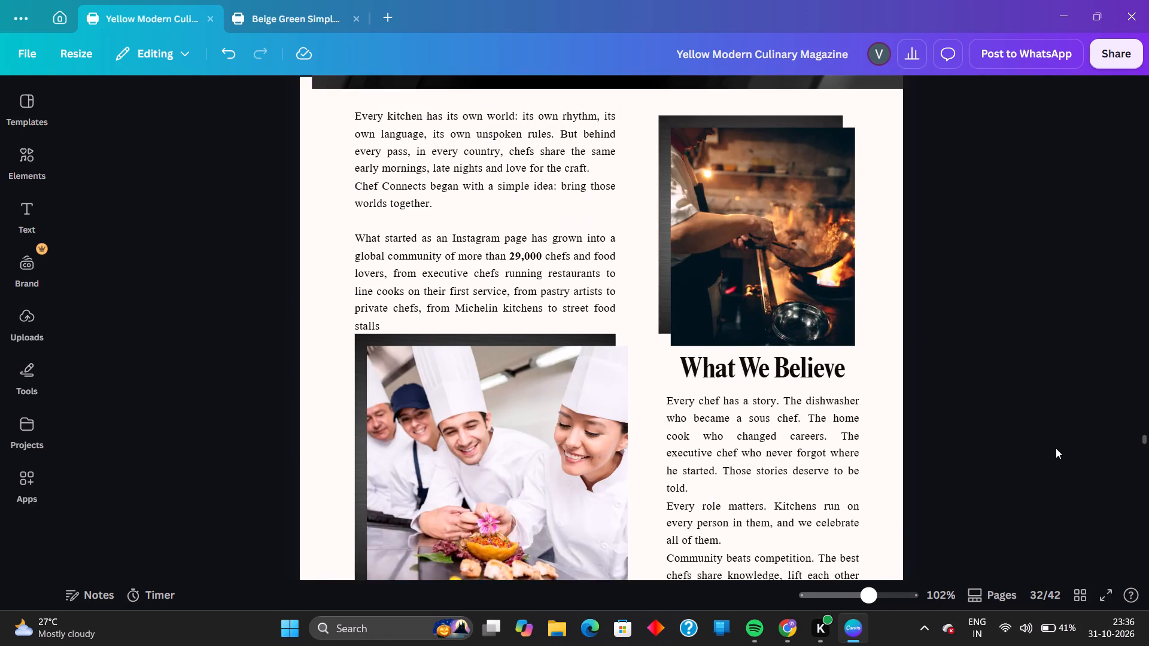
pyautogui.scroll(5, 1056, 448)
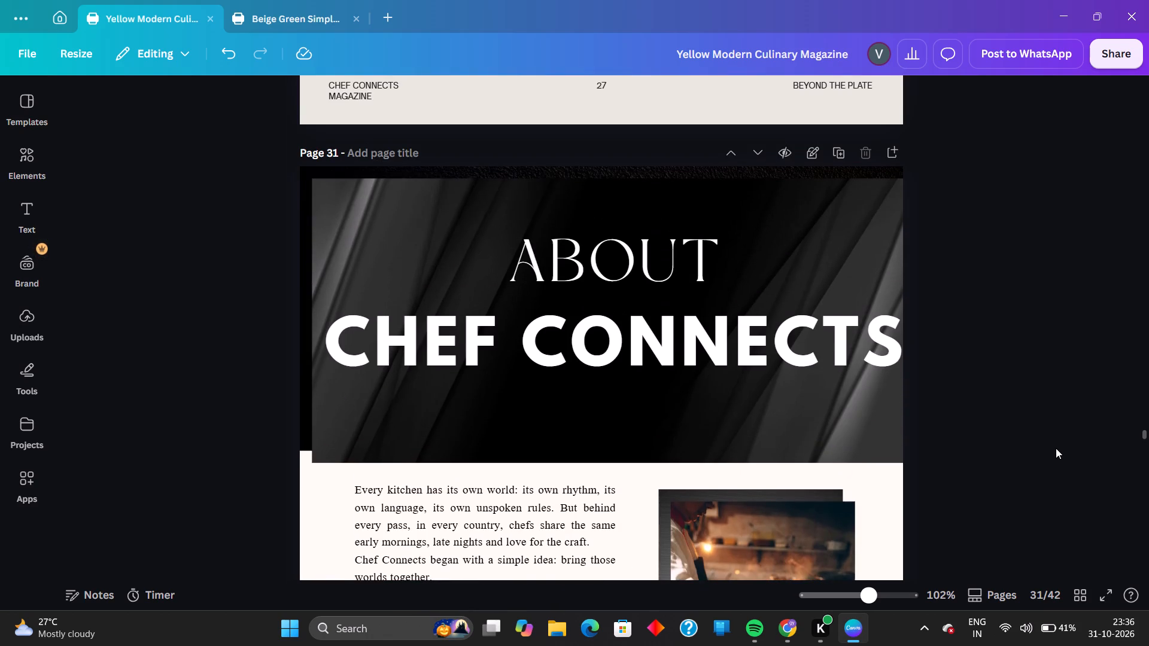
pyautogui.scroll(-13, 1056, 448)
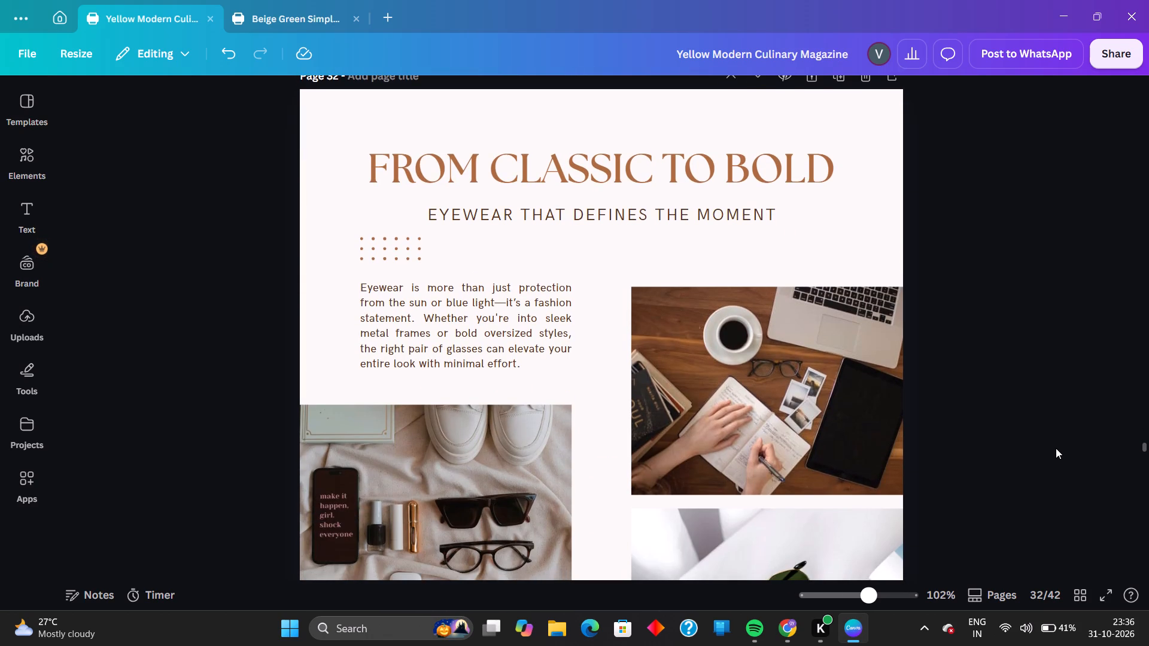
pyautogui.scroll(-5, 981, 445)
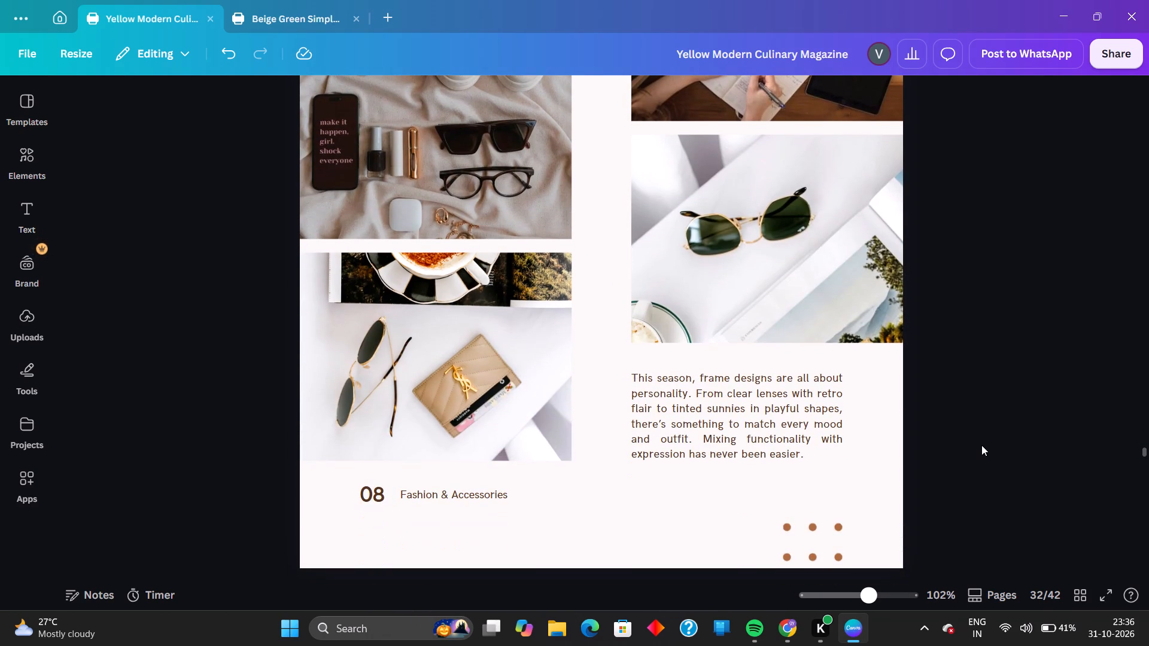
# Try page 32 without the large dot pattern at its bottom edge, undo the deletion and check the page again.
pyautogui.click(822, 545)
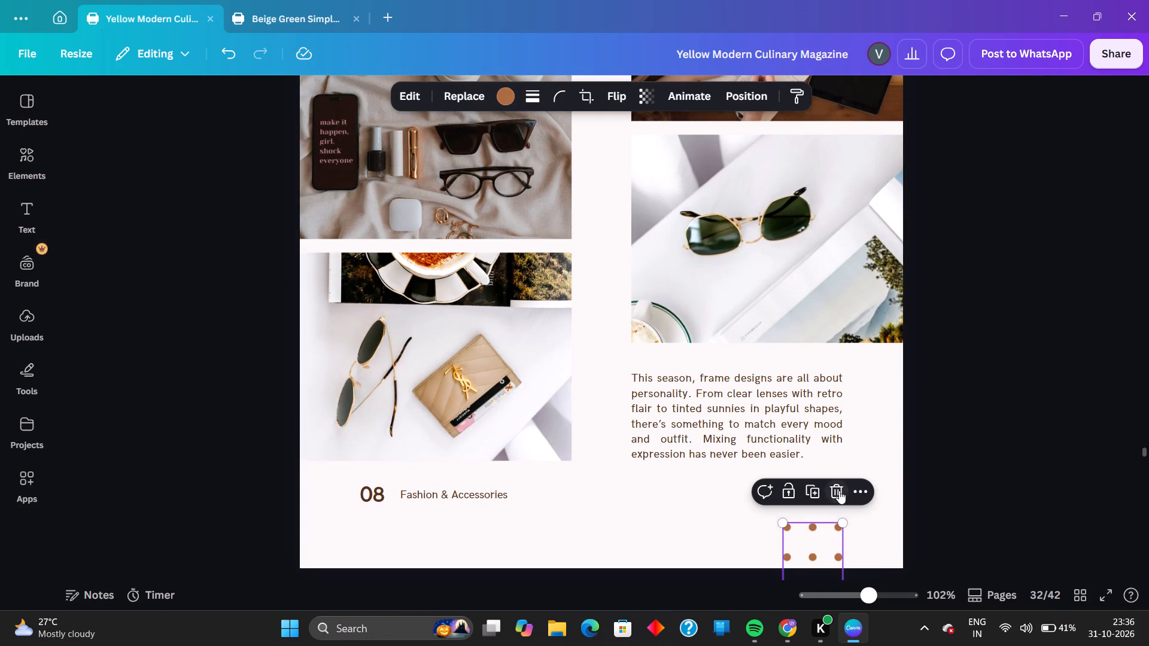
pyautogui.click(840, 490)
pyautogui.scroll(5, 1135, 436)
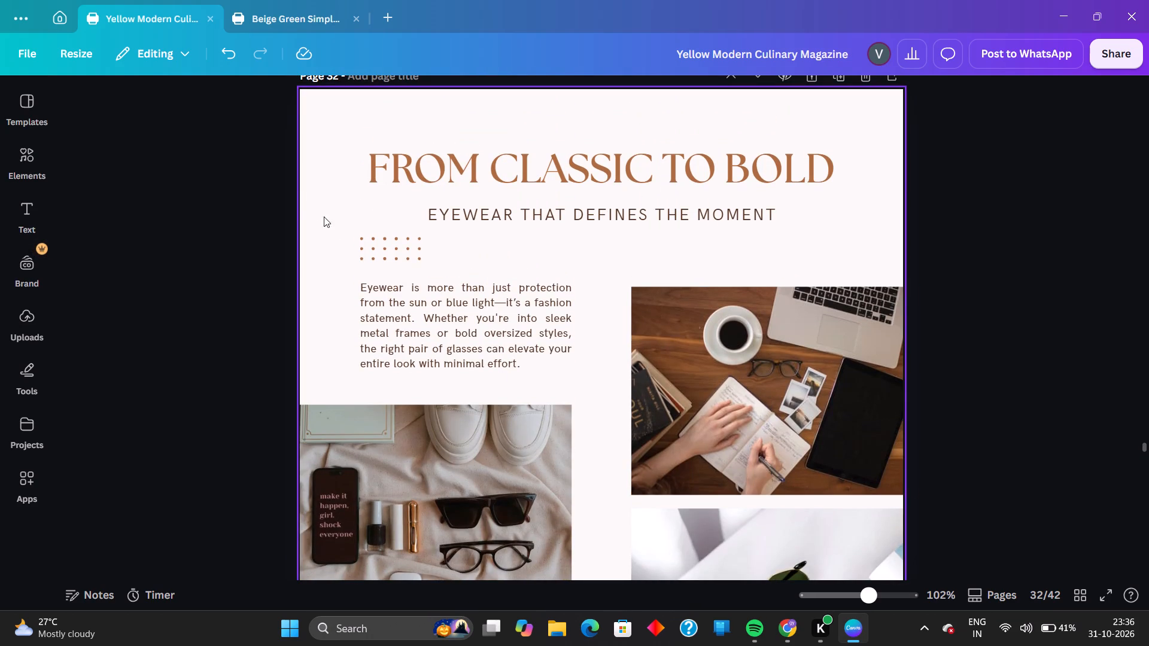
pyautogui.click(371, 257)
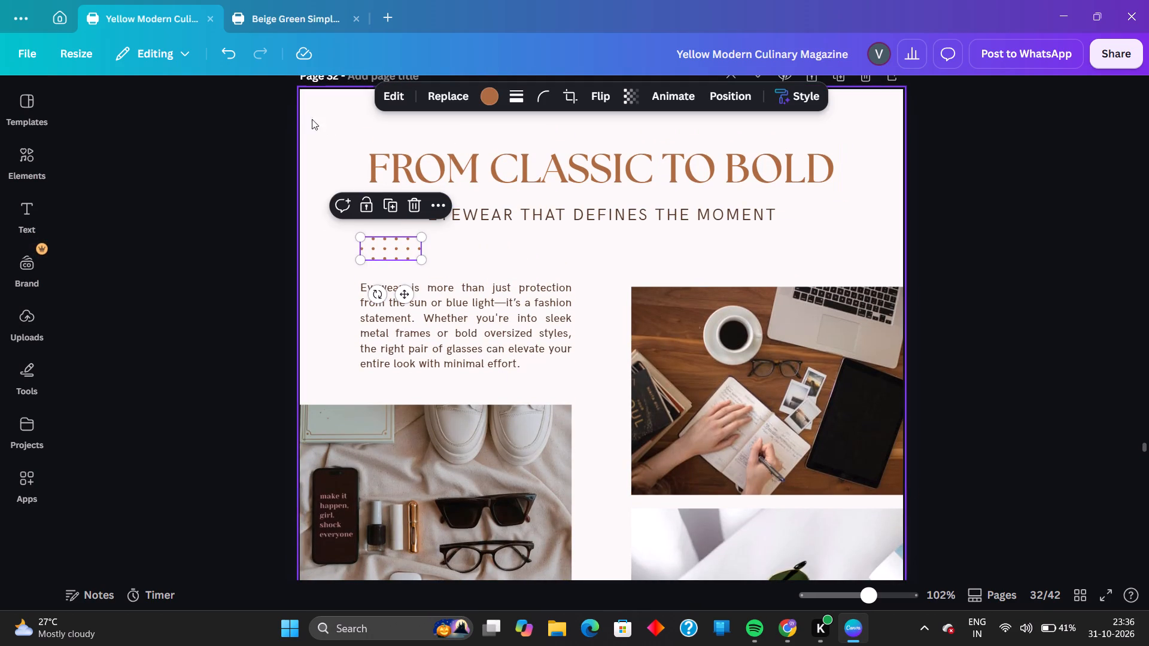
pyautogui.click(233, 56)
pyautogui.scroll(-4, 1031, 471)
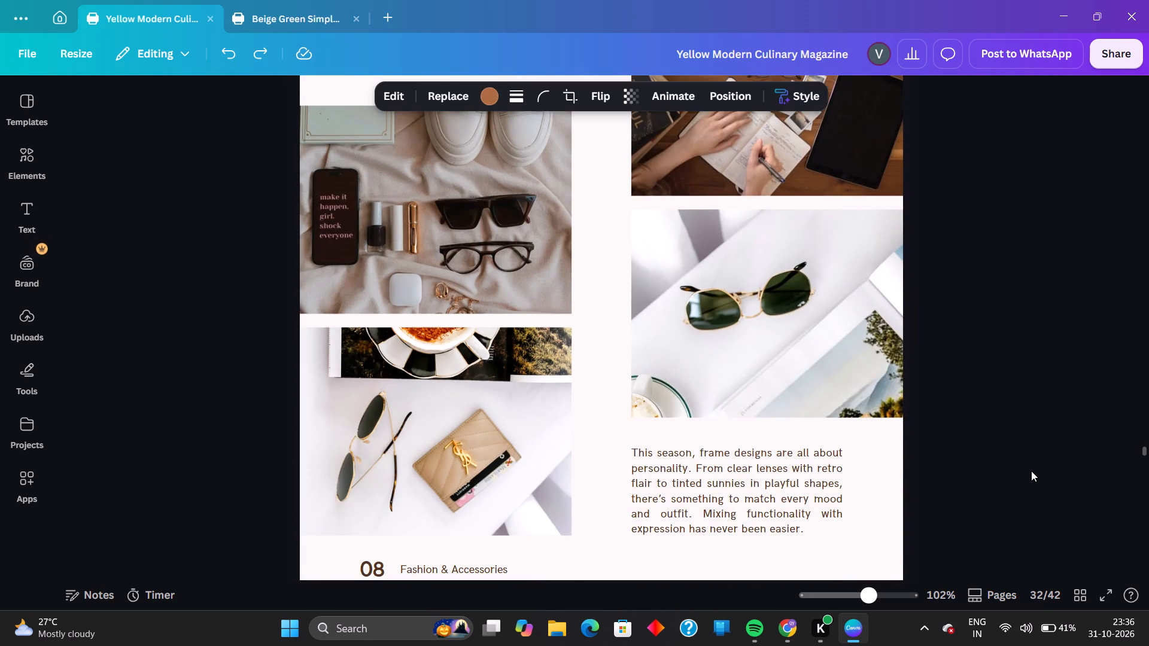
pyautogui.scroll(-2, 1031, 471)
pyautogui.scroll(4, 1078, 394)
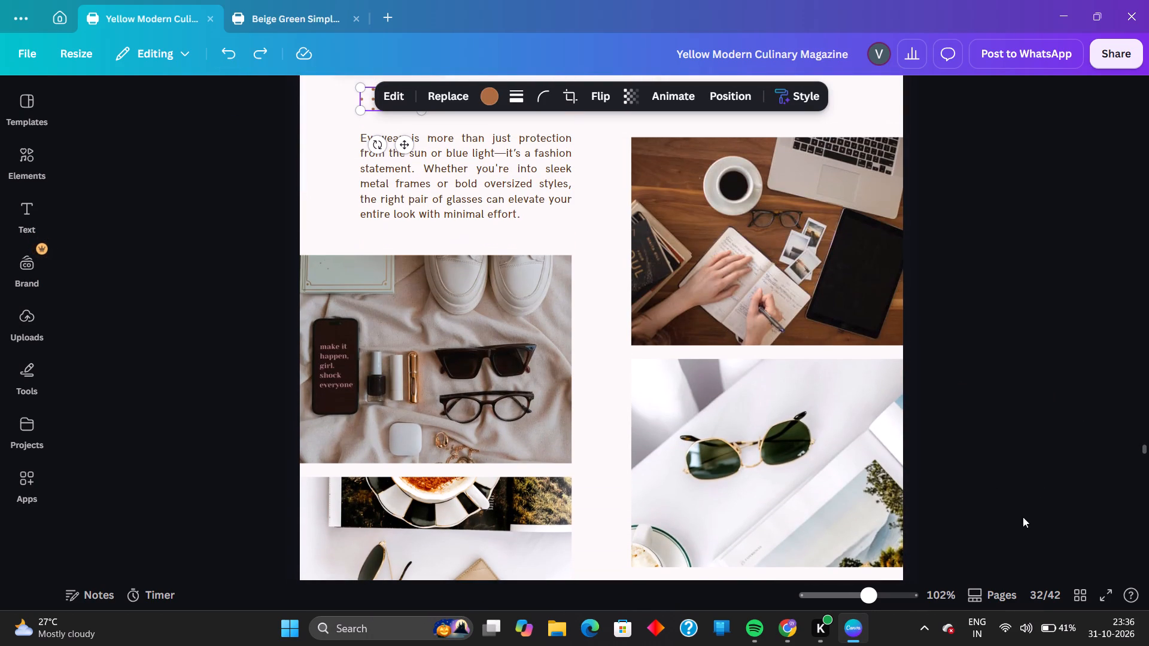
# Replace page 32's heading "From Classic to Bold" with "What we do".
pyautogui.click(864, 596)
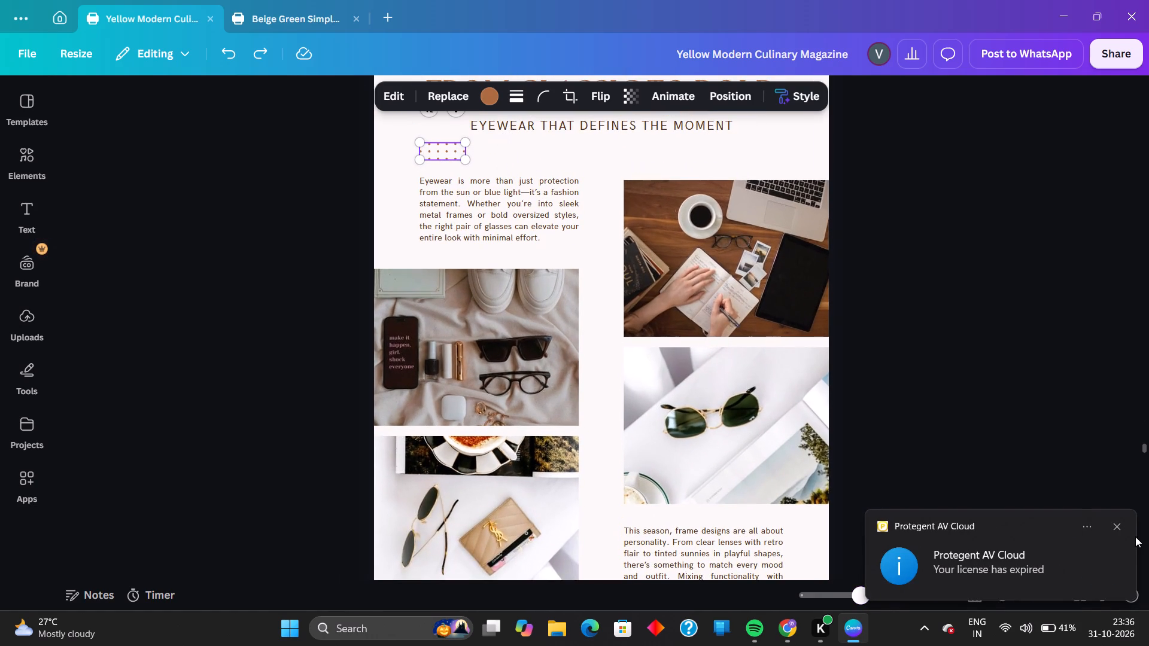
pyautogui.click(1121, 531)
pyautogui.scroll(2, 1053, 471)
pyautogui.click(1020, 453)
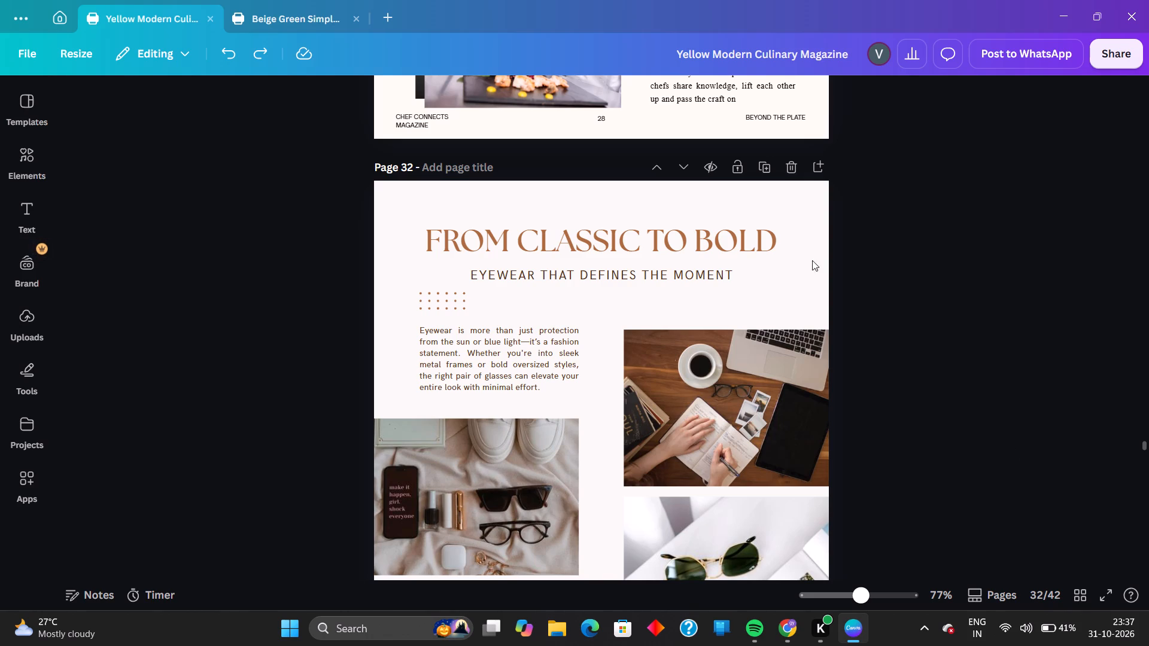
pyautogui.scroll(4, 743, 235)
pyautogui.scroll(-4, 743, 236)
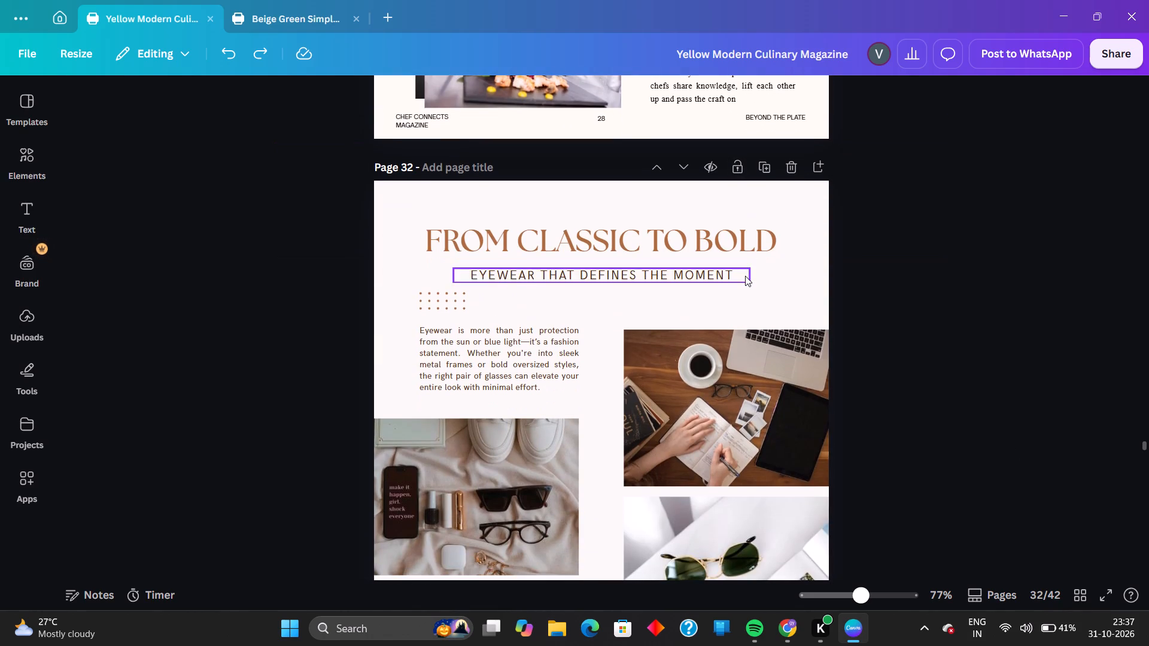
pyautogui.doubleClick(771, 243)
pyautogui.press('BackSpace')
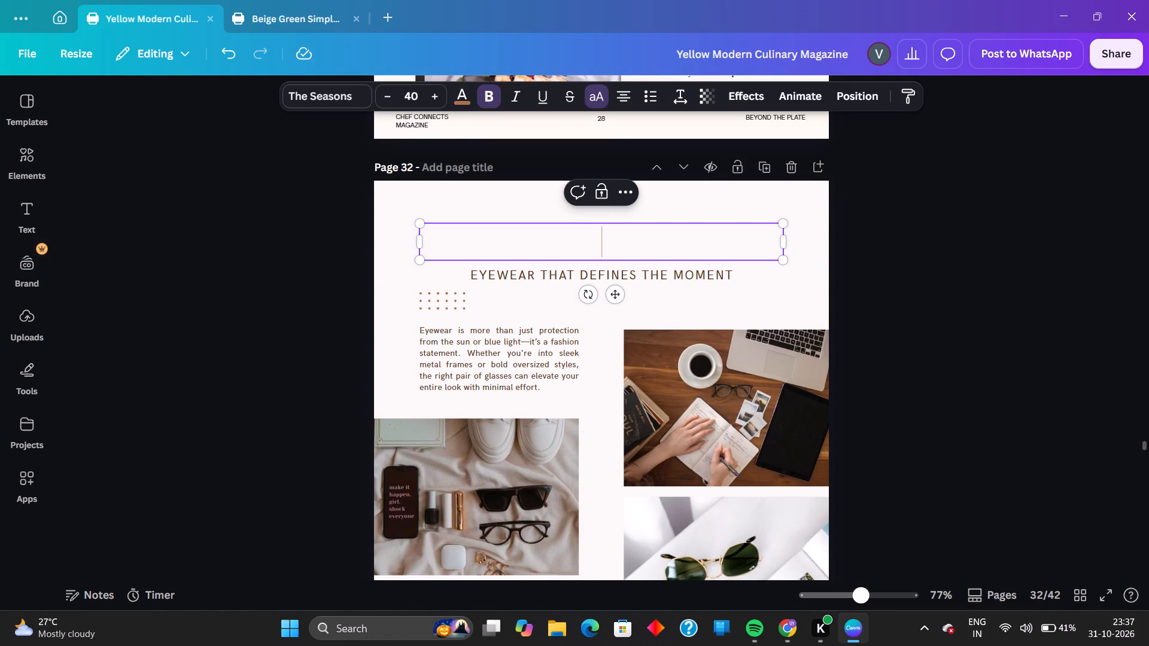
pyautogui.write('wha')
pyautogui.write('t we')
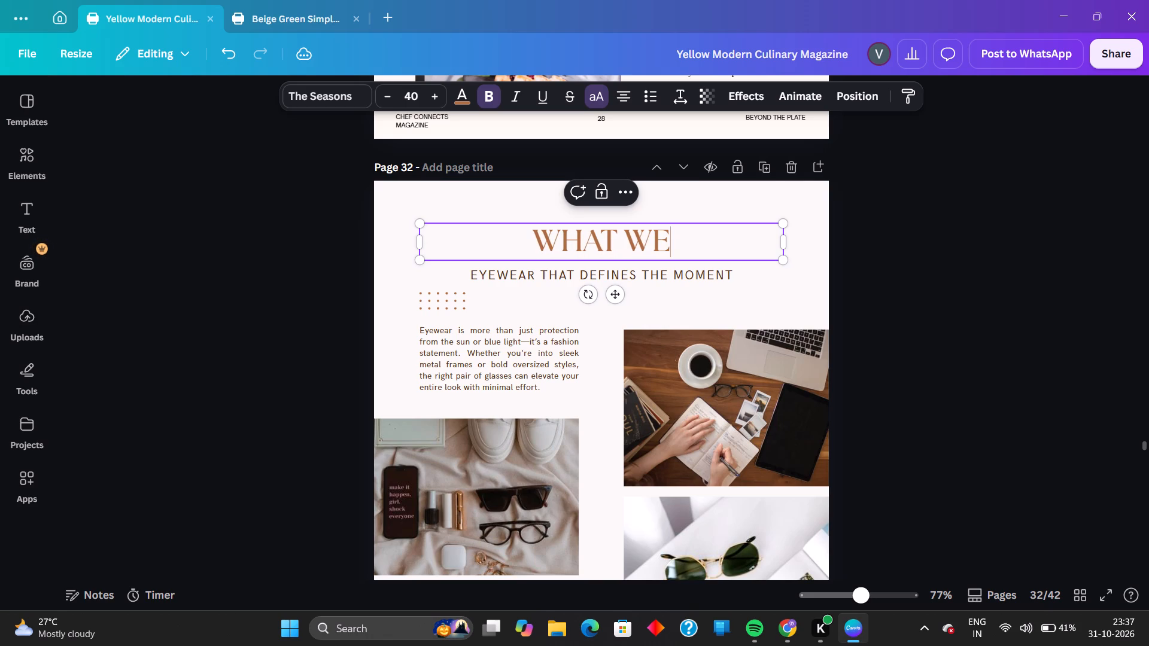
pyautogui.press('space')
pyautogui.write('do')
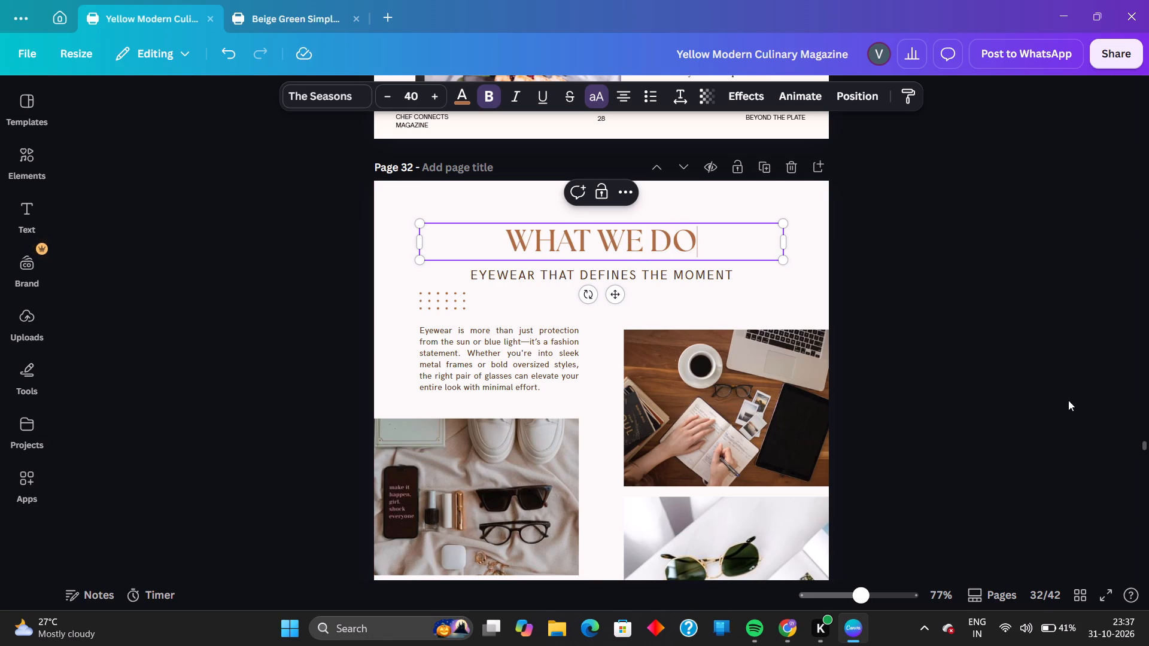
pyautogui.click(991, 422)
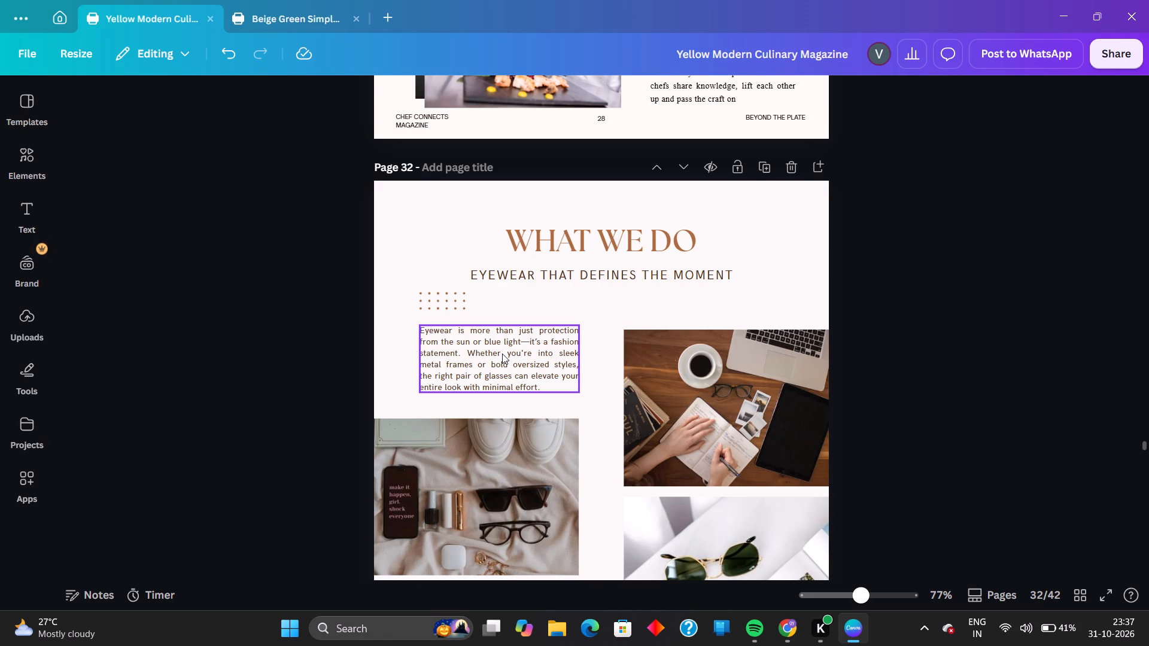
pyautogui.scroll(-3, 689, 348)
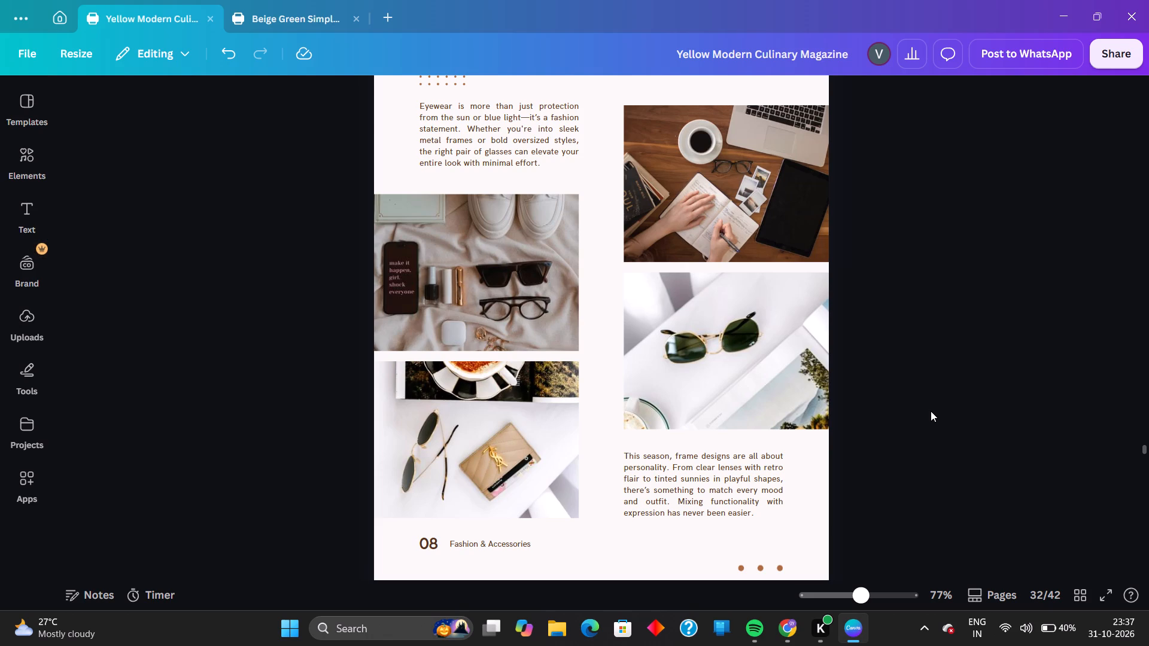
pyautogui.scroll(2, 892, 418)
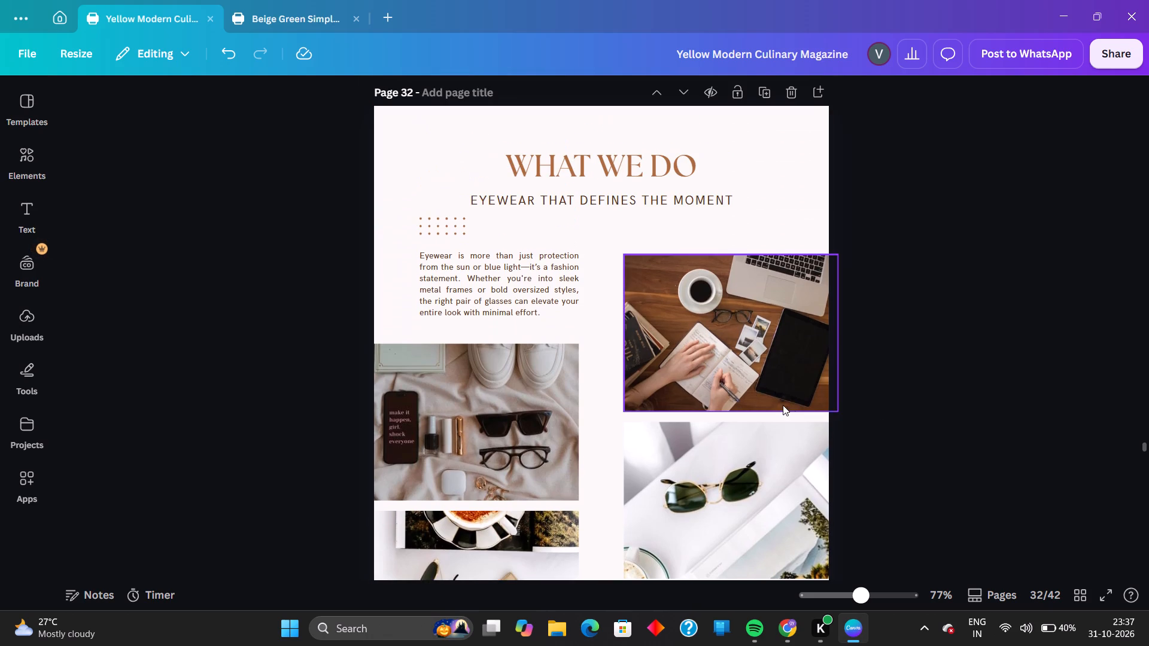
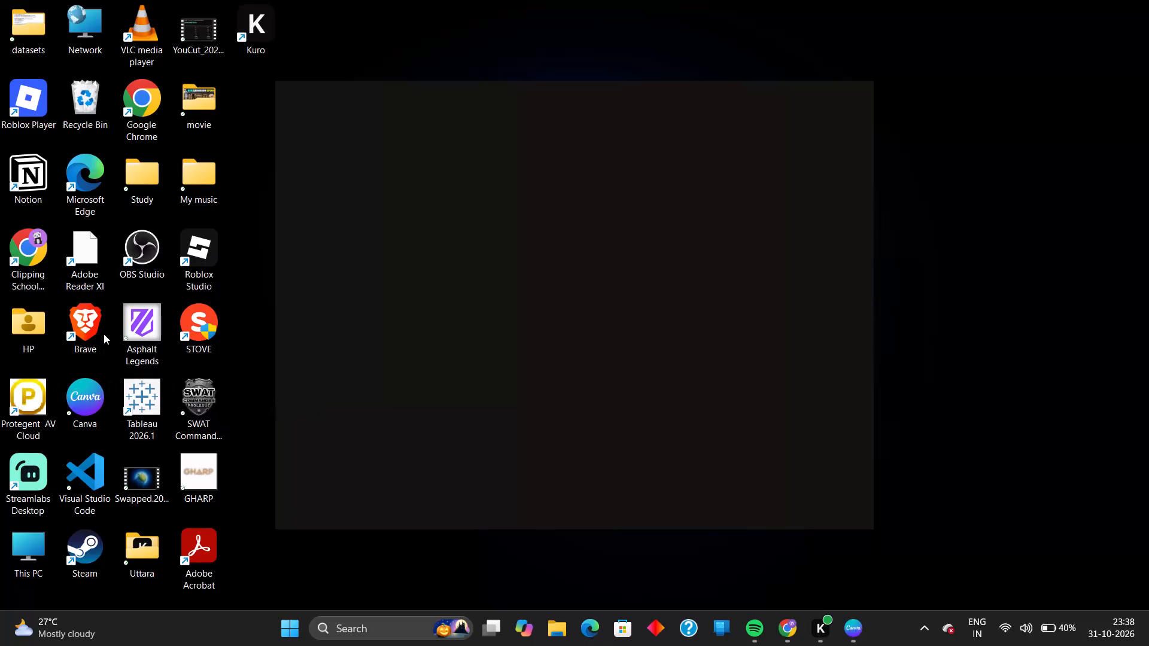
# Switch to Google Chrome, opening a new browser window with the Clipping School profile.
pyautogui.doubleClick(151, 118)
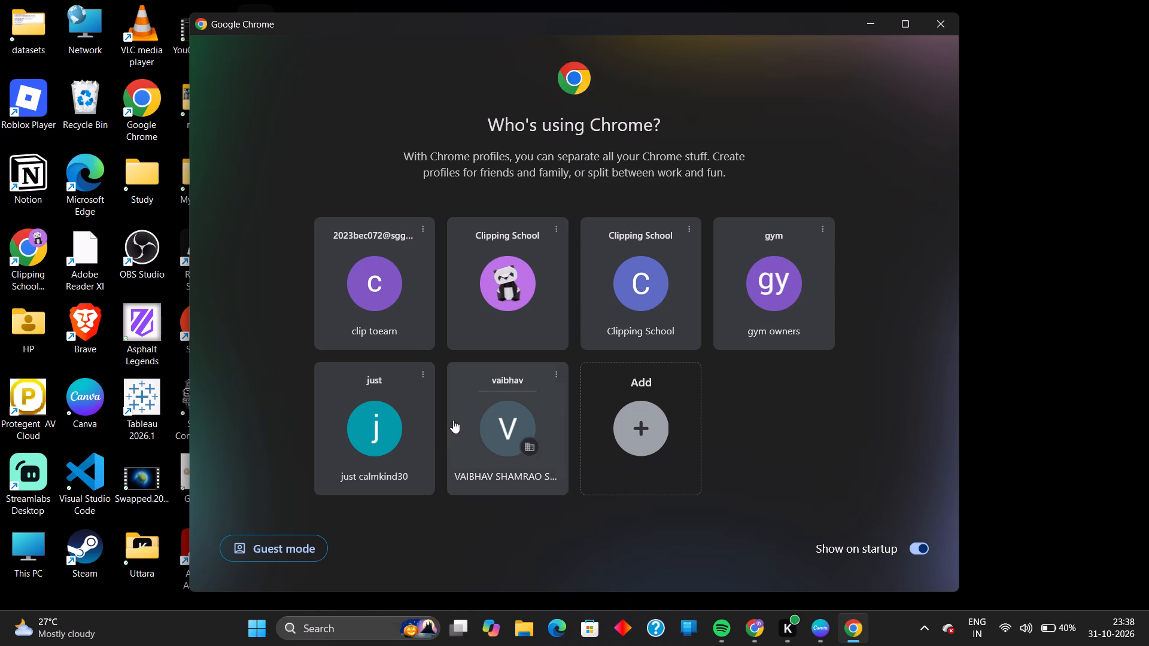
pyautogui.doubleClick(31, 255)
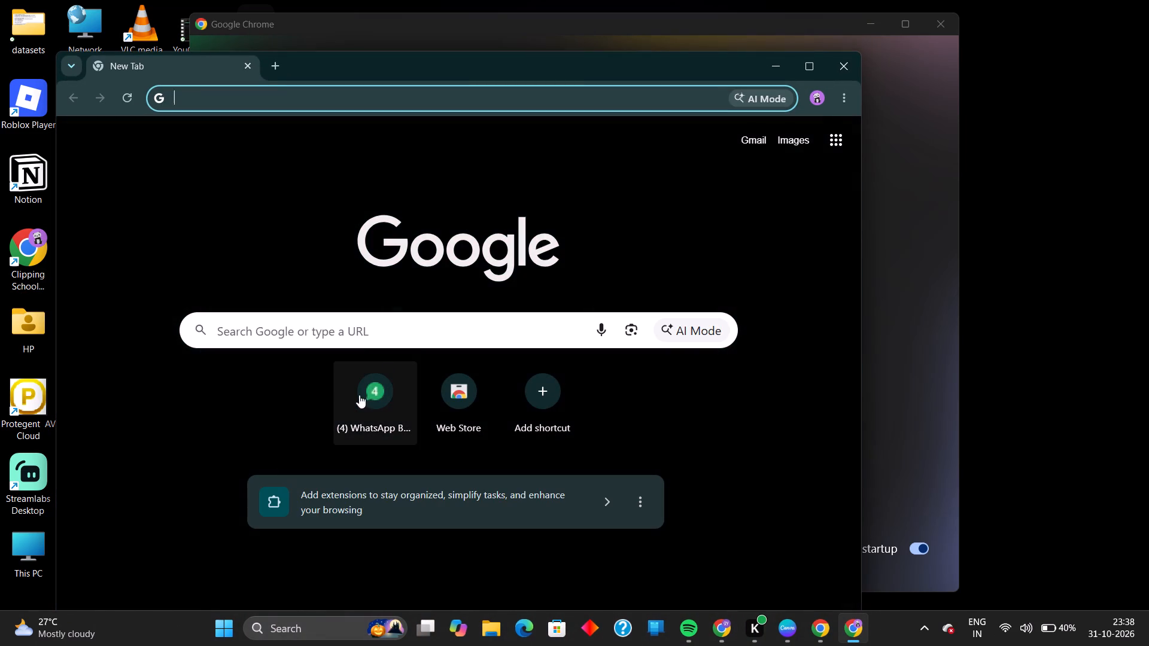
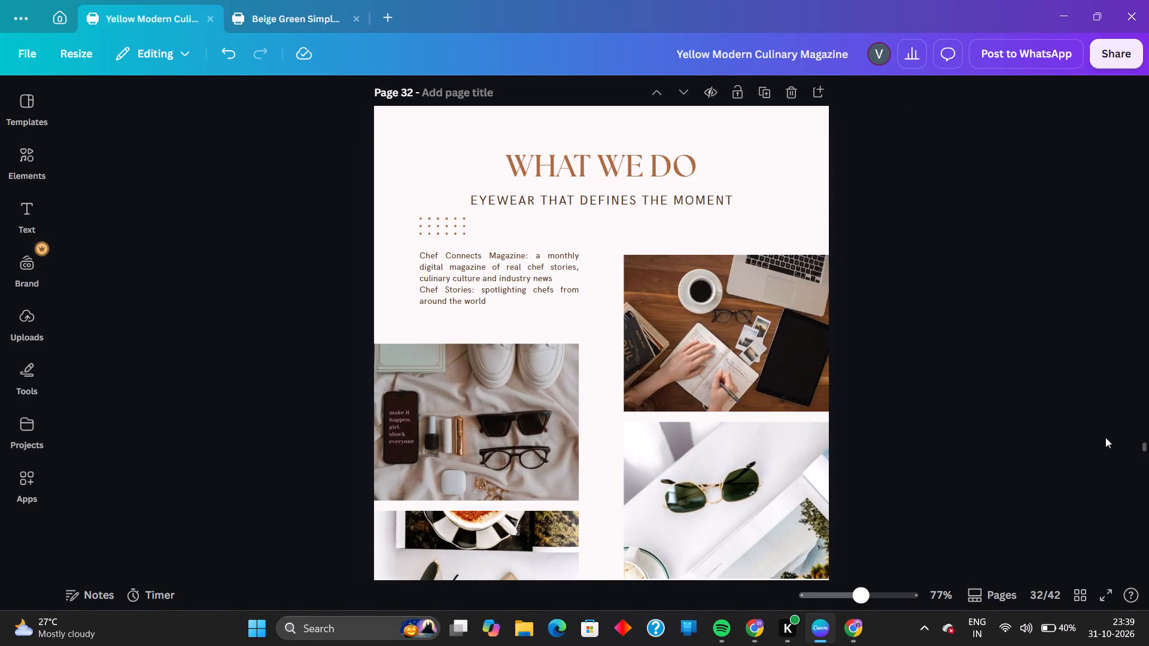
# Set the font size of the page 32 body text beginning "Chef Connects Magazine" to 12.
pyautogui.click(500, 278)
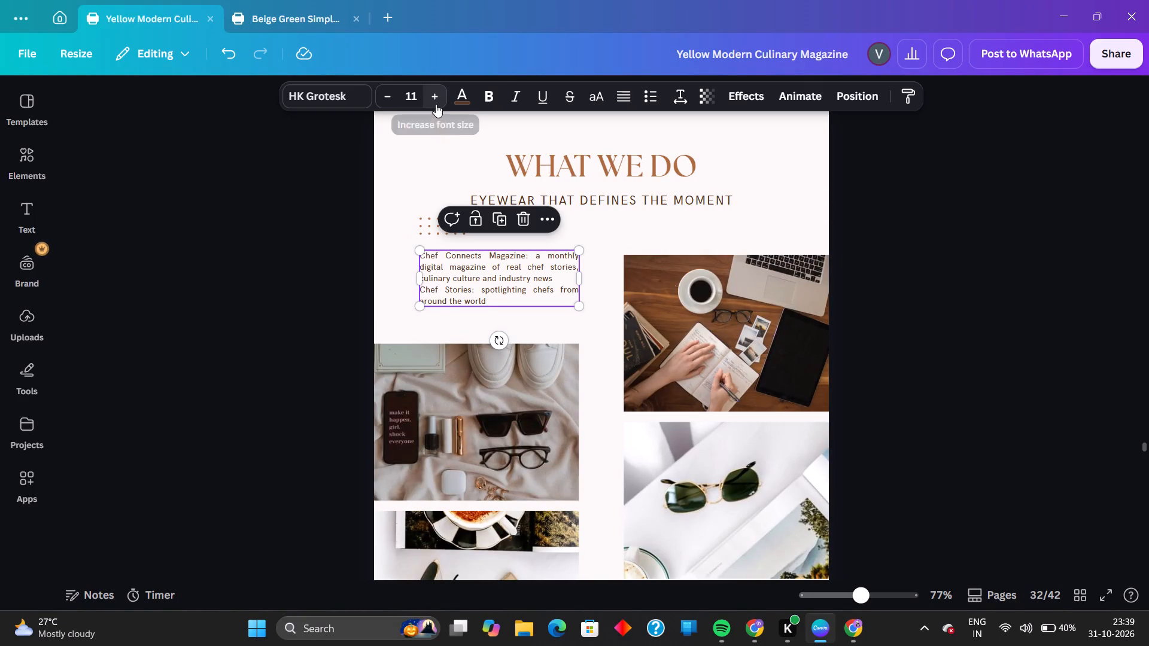
pyautogui.click(436, 103)
pyautogui.click(436, 103)
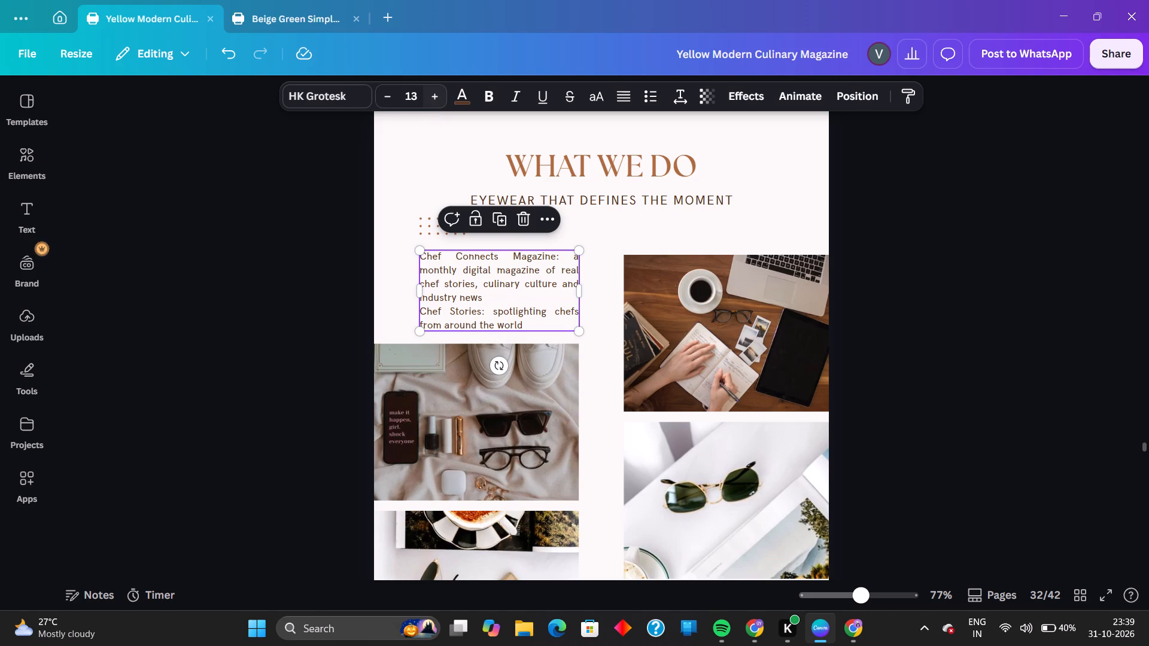
pyautogui.click(396, 101)
pyautogui.click(1007, 364)
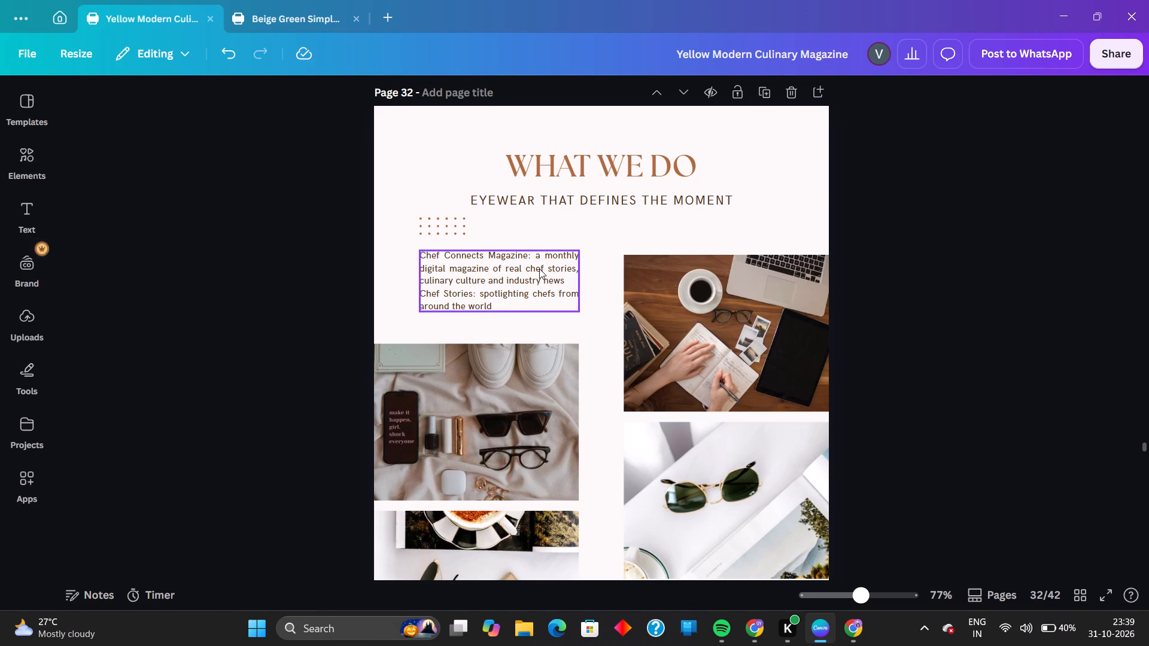
# Nudge the body text block slightly down so its top edge lines up with the top of the desk photo.
pyautogui.click(436, 257)
pyautogui.click(434, 259)
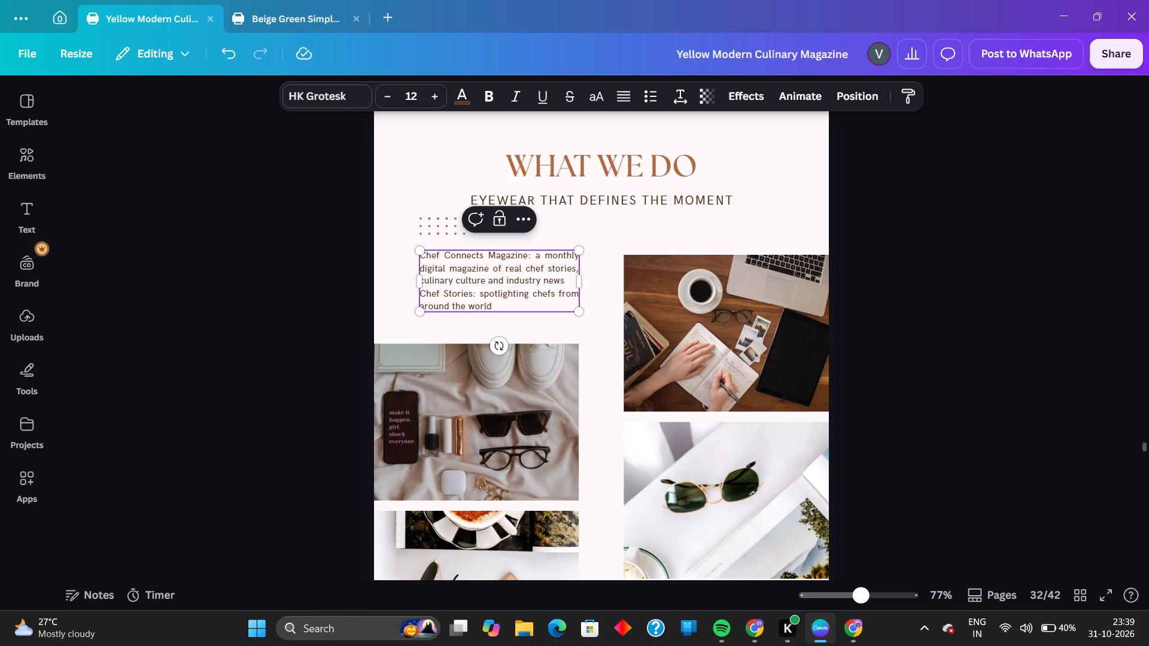
pyautogui.click(1032, 328)
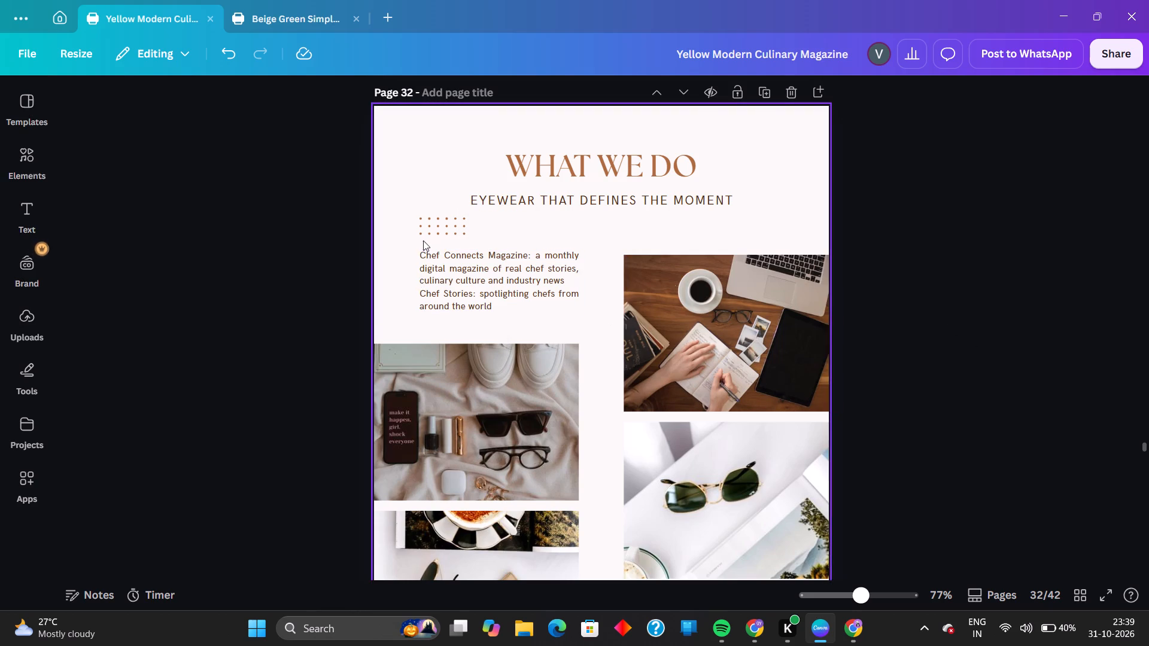
pyautogui.click(420, 252)
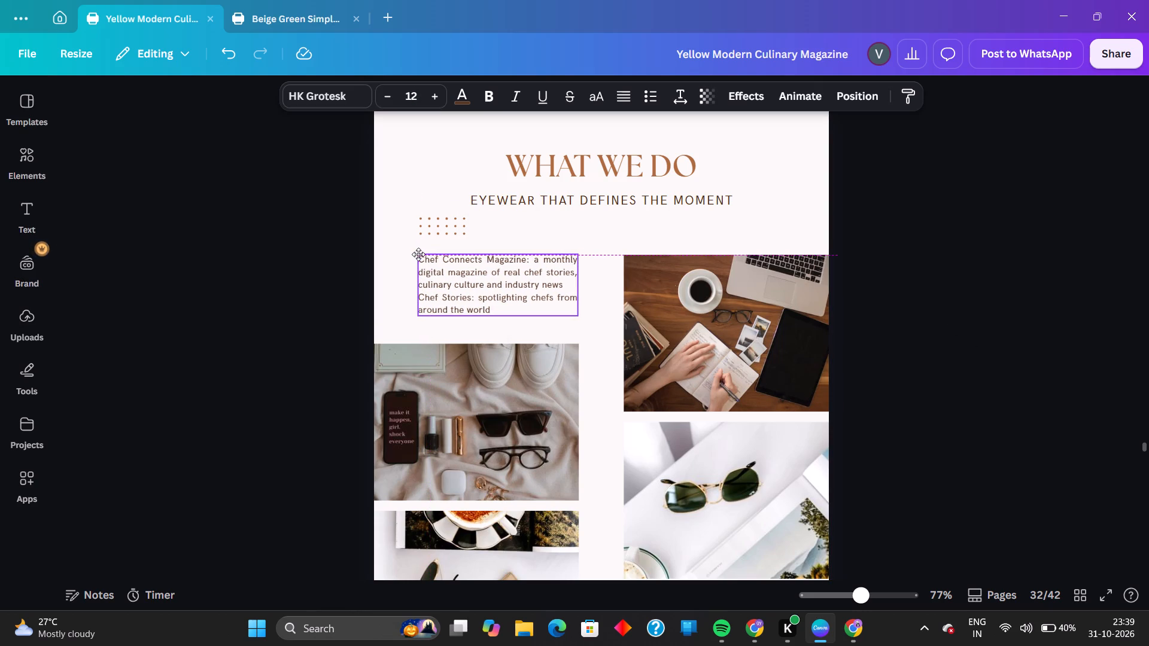
pyautogui.click(431, 267)
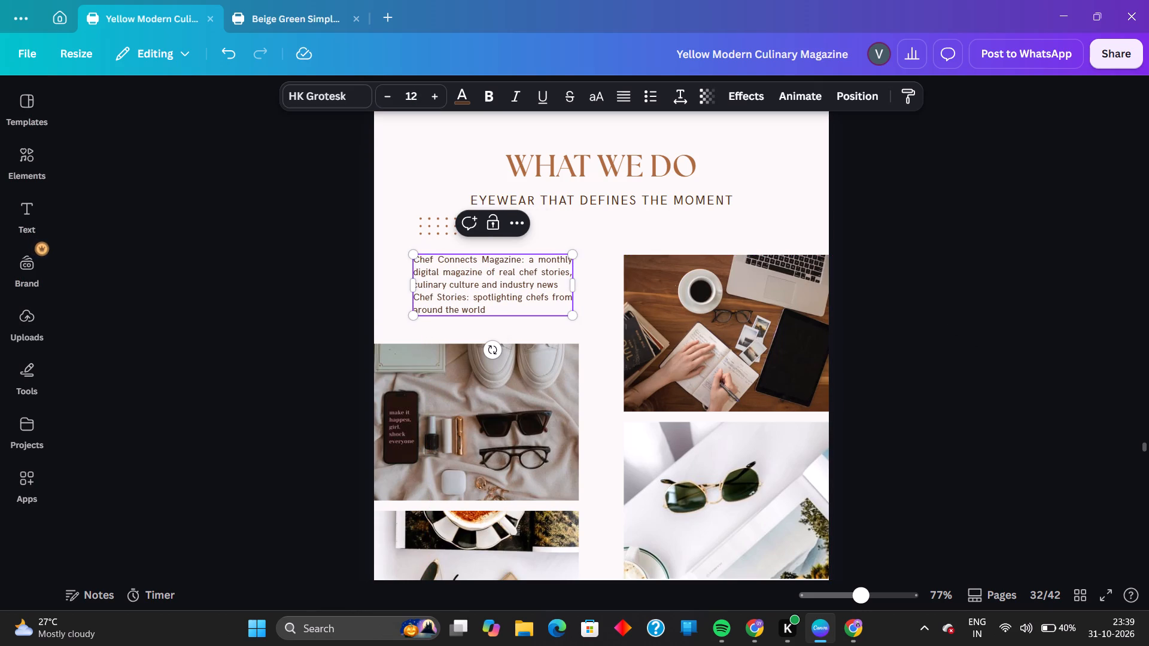
pyautogui.click(434, 272)
pyautogui.click(400, 218)
pyautogui.moveTo(415, 258); pyautogui.dragTo(420, 259)
# Make the words "Chef Connects Magazine" bold at the start of the body text.
pyautogui.click(427, 264)
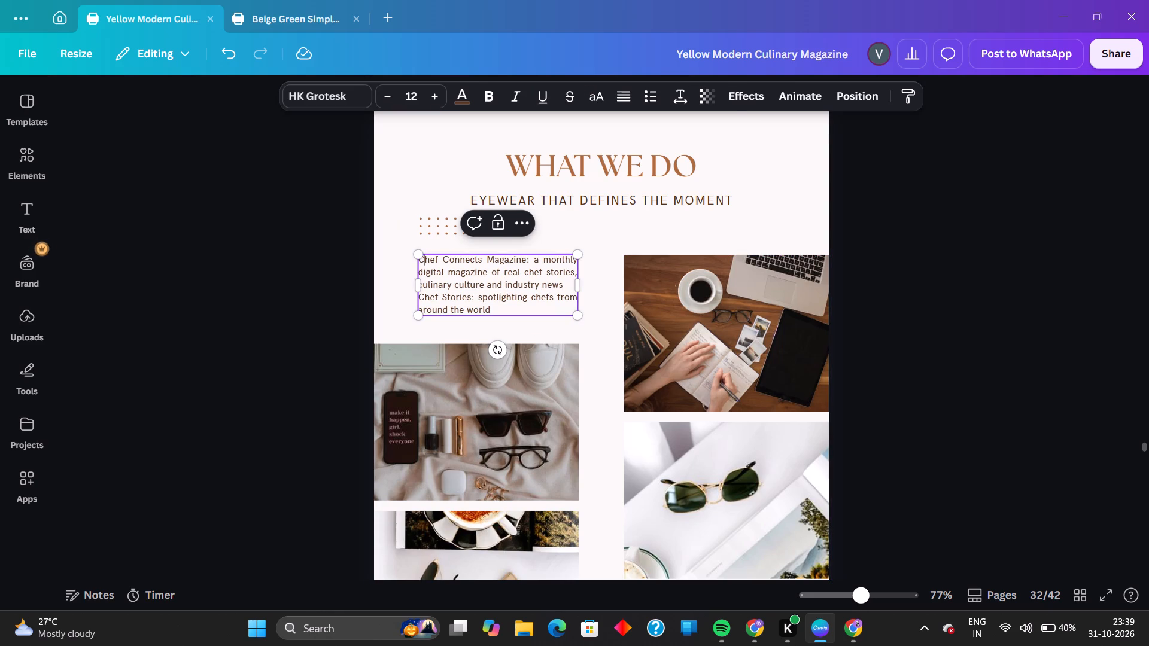
pyautogui.moveTo(422, 261); pyautogui.dragTo(428, 261)
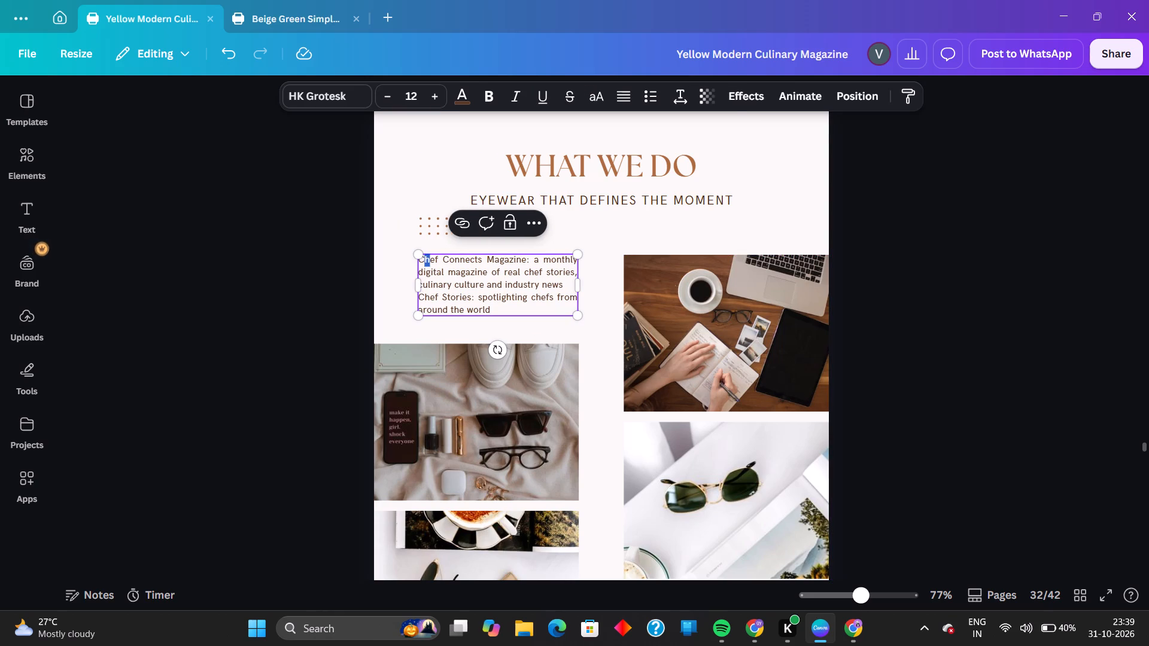
pyautogui.click(420, 263)
pyautogui.moveTo(420, 261); pyautogui.dragTo(471, 266)
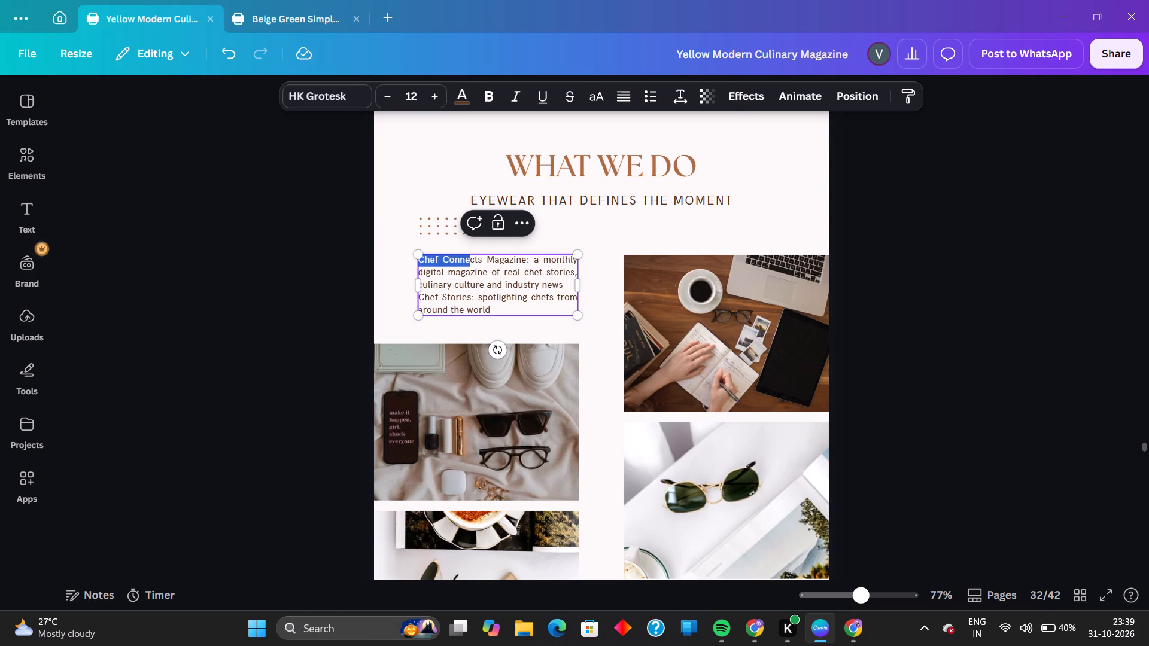
pyautogui.moveTo(471, 266); pyautogui.dragTo(527, 265)
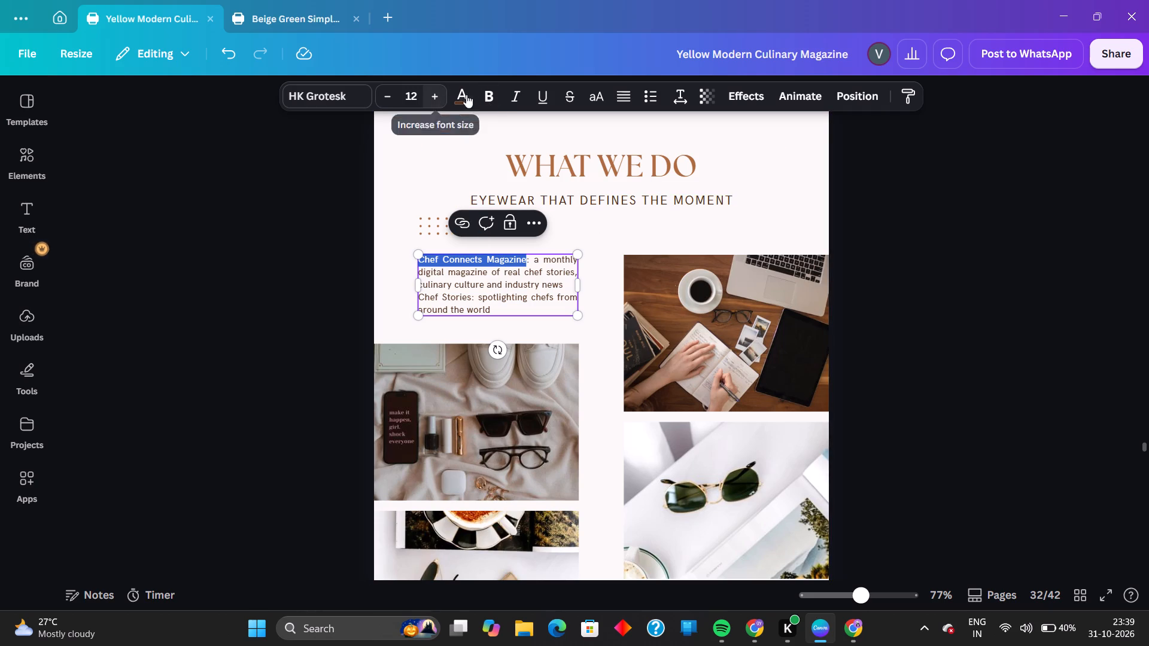
pyautogui.click(492, 100)
pyautogui.click(958, 289)
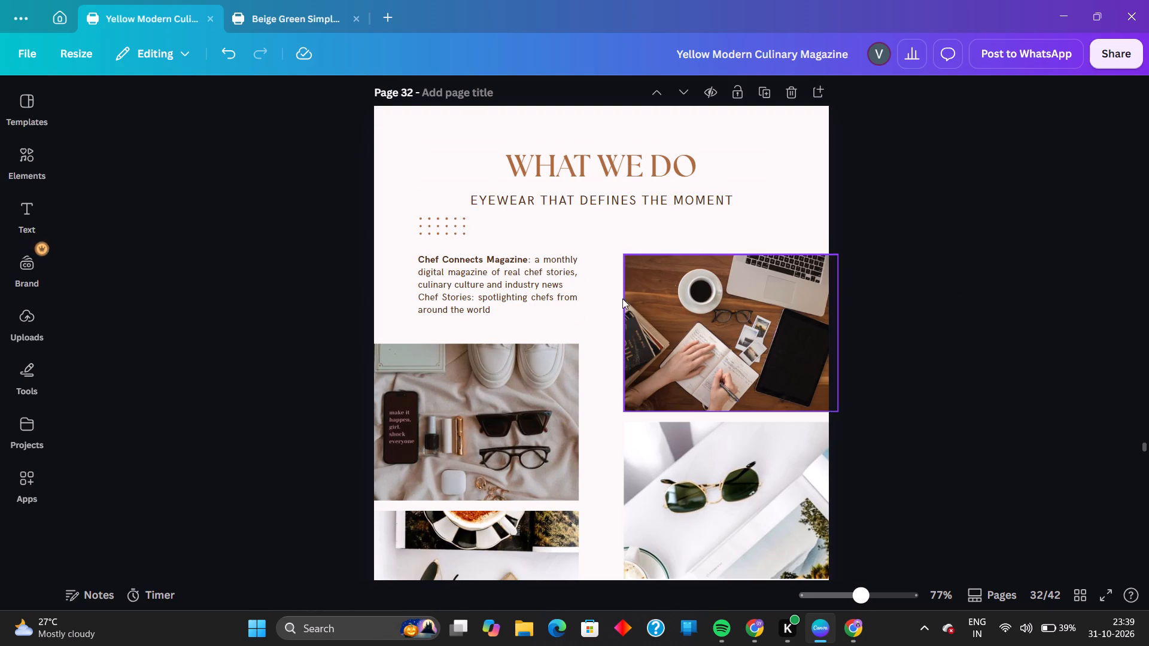
# Insert a blank line between the "Chef Connects Magazine" paragraph and the "Chef Stories" paragraph.
pyautogui.click(574, 285)
pyautogui.click(571, 285)
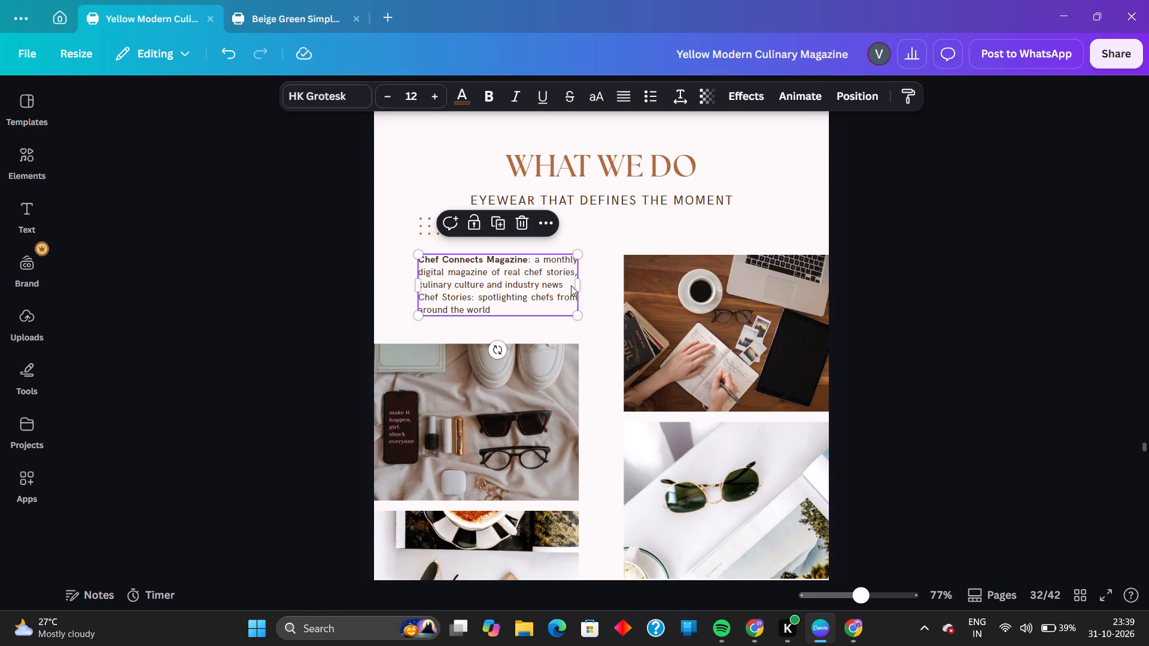
pyautogui.press('Return')
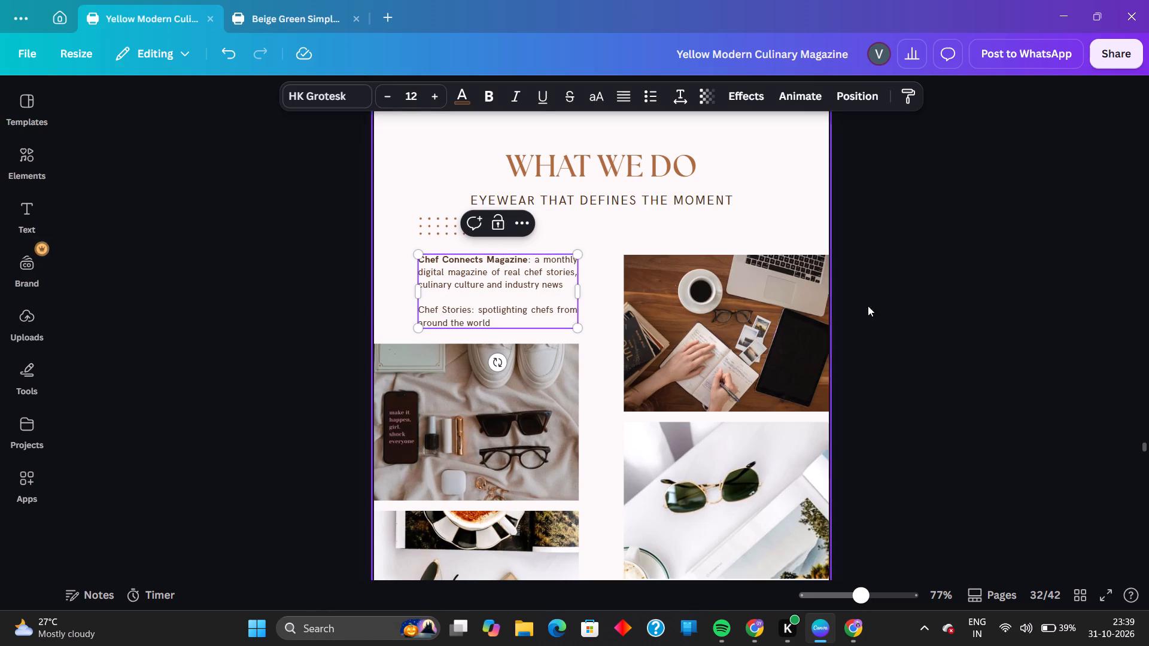
pyautogui.click(1070, 310)
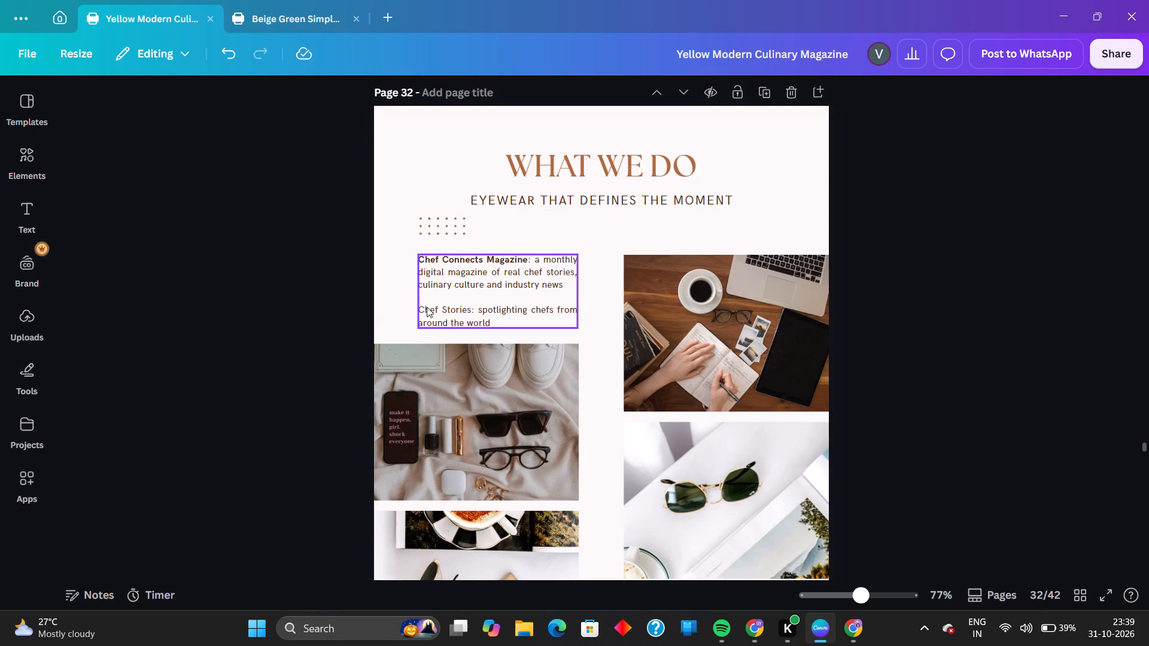
# Select the label "Chef Stories" at the start of the second paragraph in the body text.
pyautogui.click(427, 307)
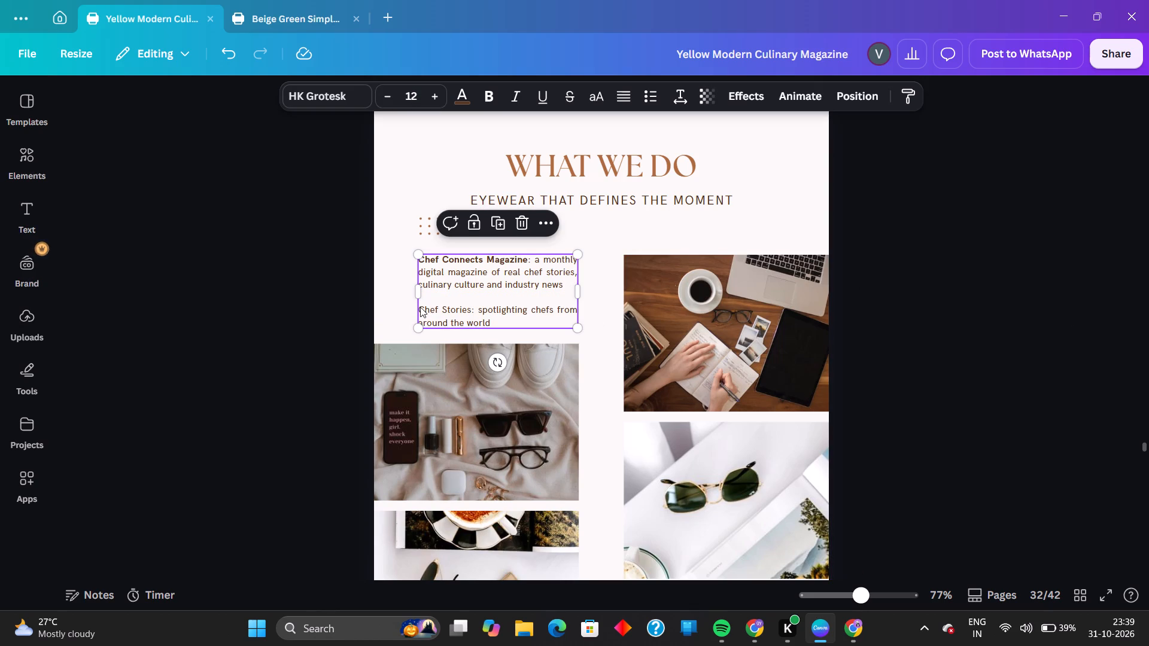
pyautogui.click(420, 307)
pyautogui.moveTo(420, 307); pyautogui.dragTo(458, 312)
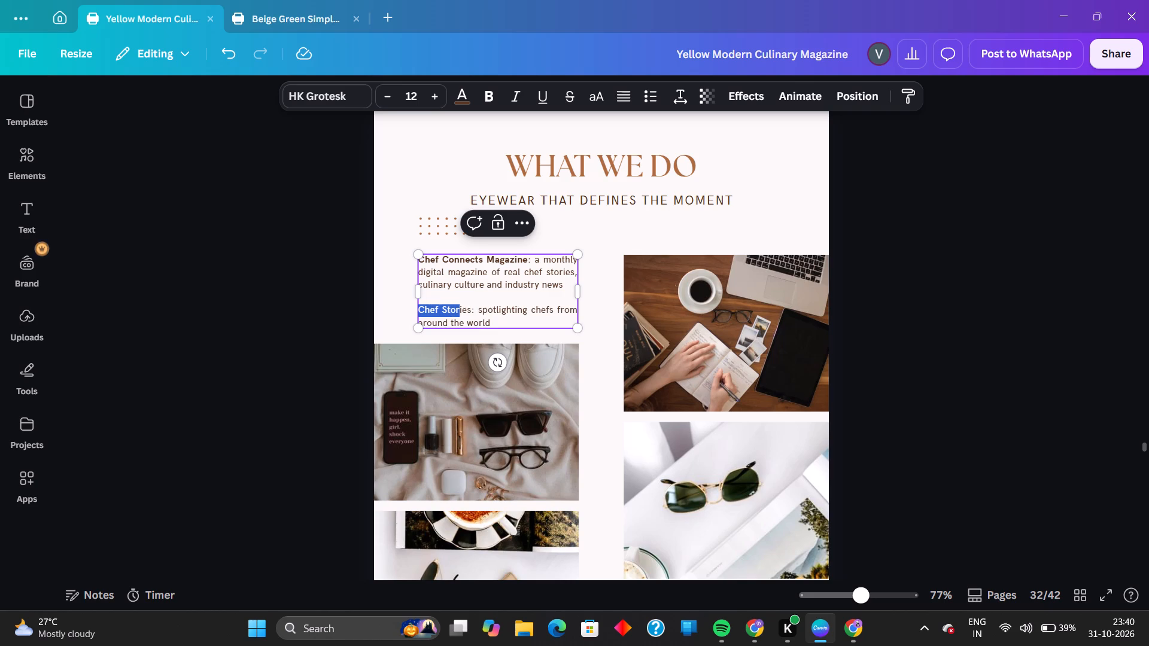
# Make the label "Chef Stories" bold at the start of the second paragraph in the body text.
pyautogui.moveTo(458, 312); pyautogui.dragTo(472, 310)
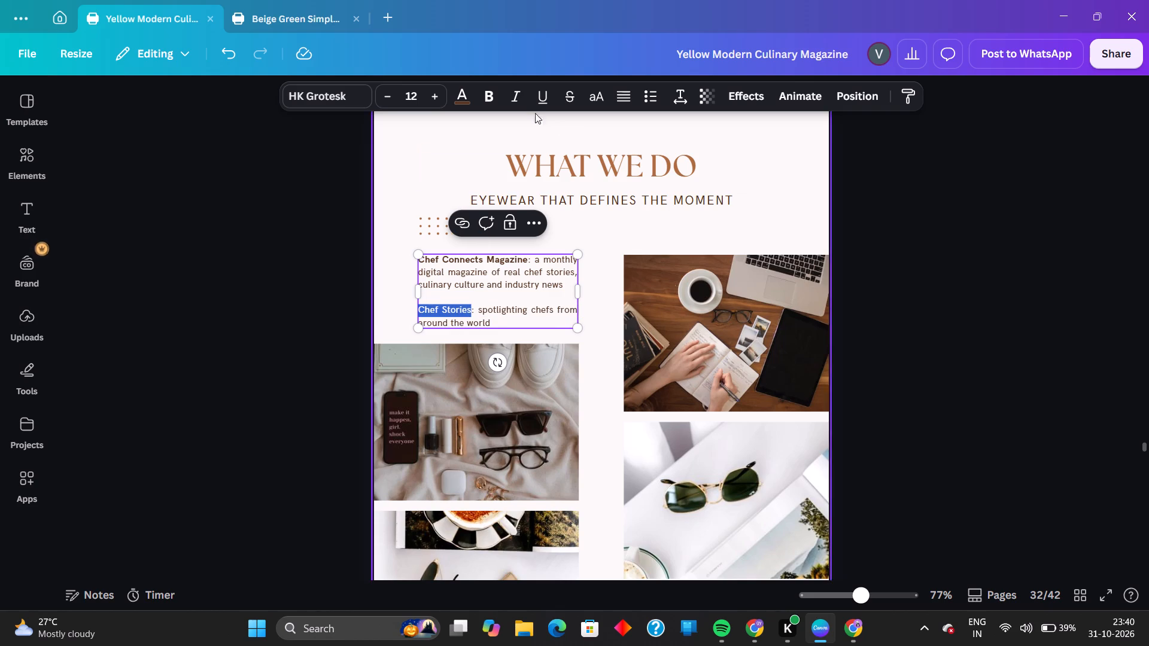
pyautogui.click(493, 95)
pyautogui.click(981, 281)
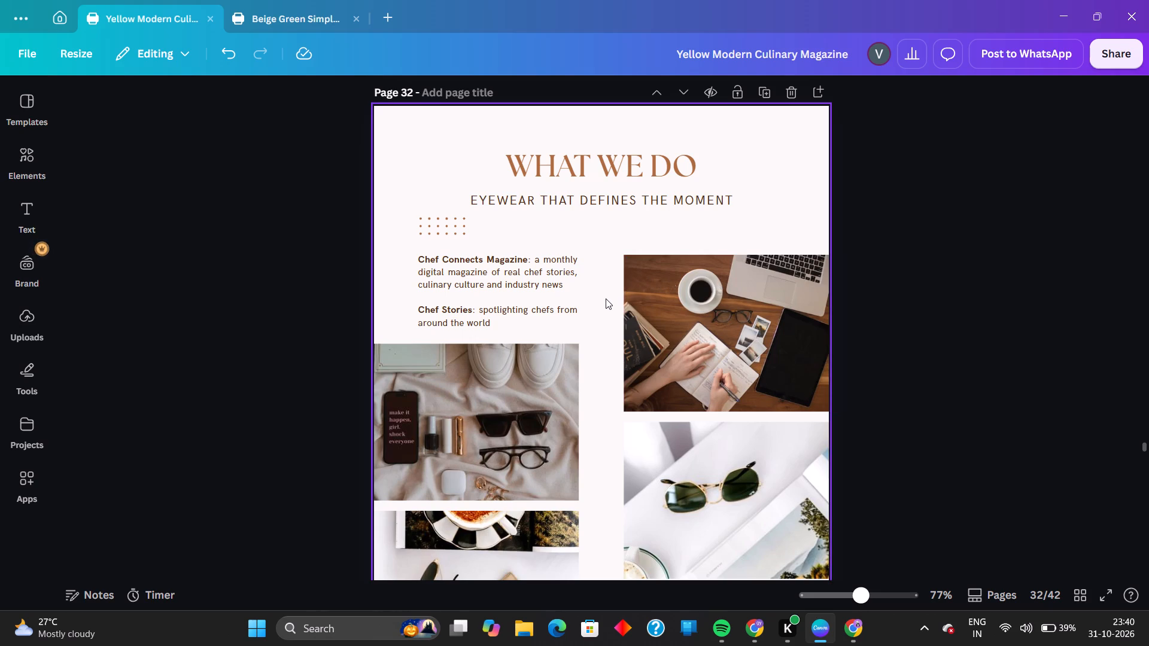
# Select the placeholder paragraph beginning "This season, frame designs" below the green sunglasses photo on page 32.
pyautogui.scroll(-3, 606, 298)
pyautogui.click(707, 412)
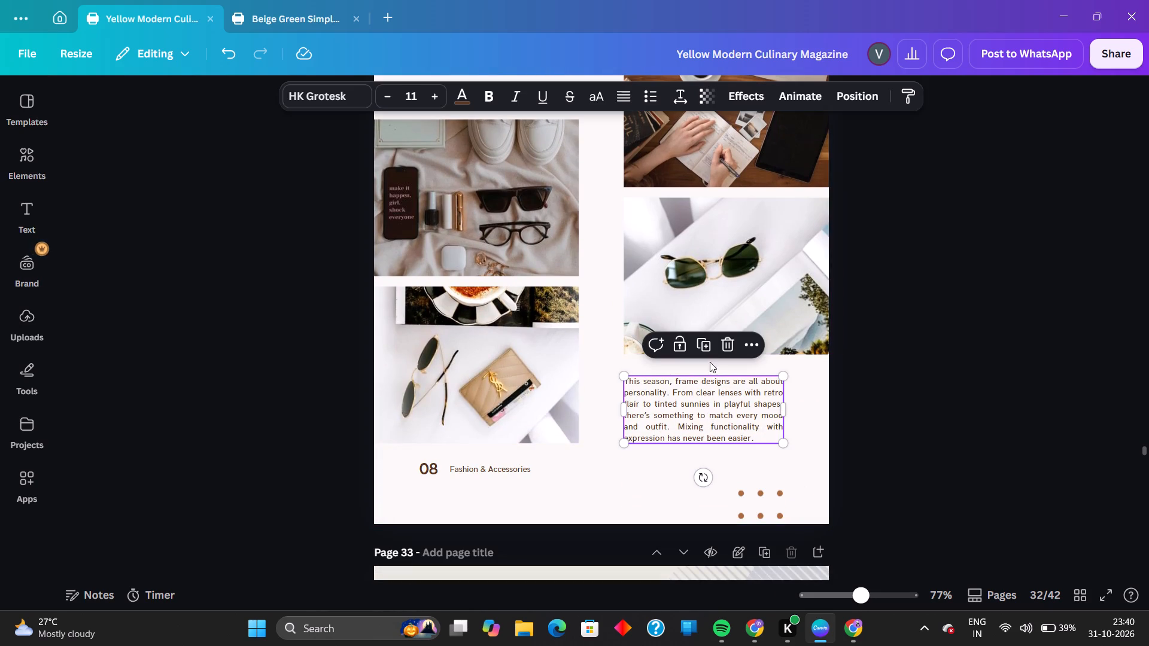
pyautogui.scroll(3, 1003, 426)
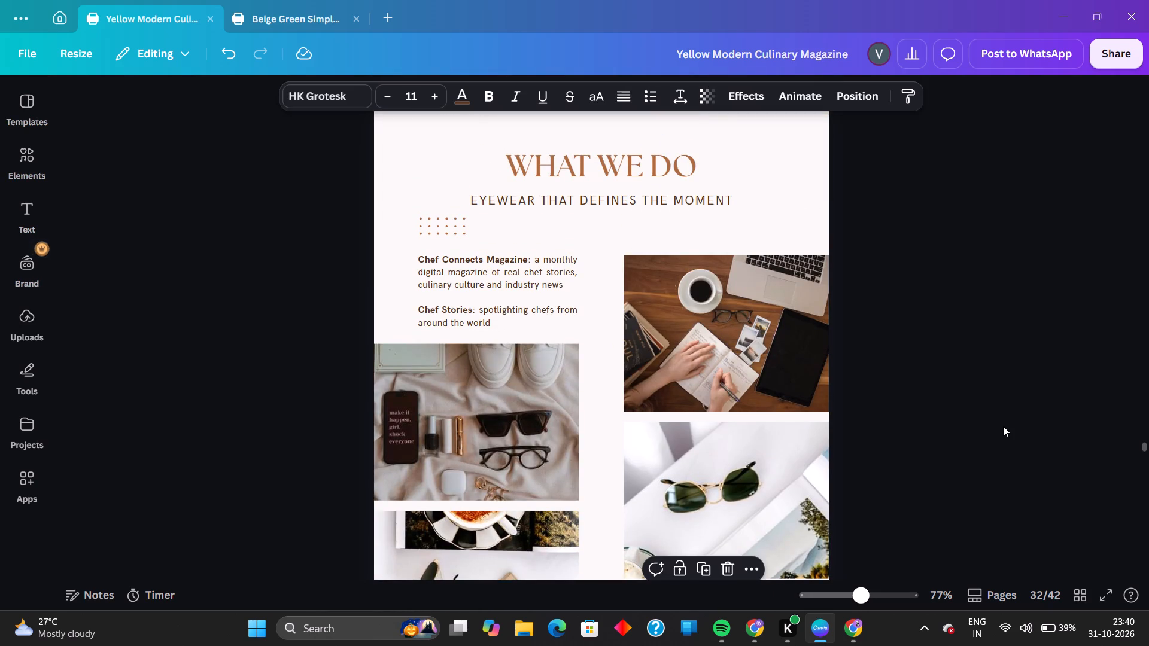
pyautogui.scroll(-2, 1003, 426)
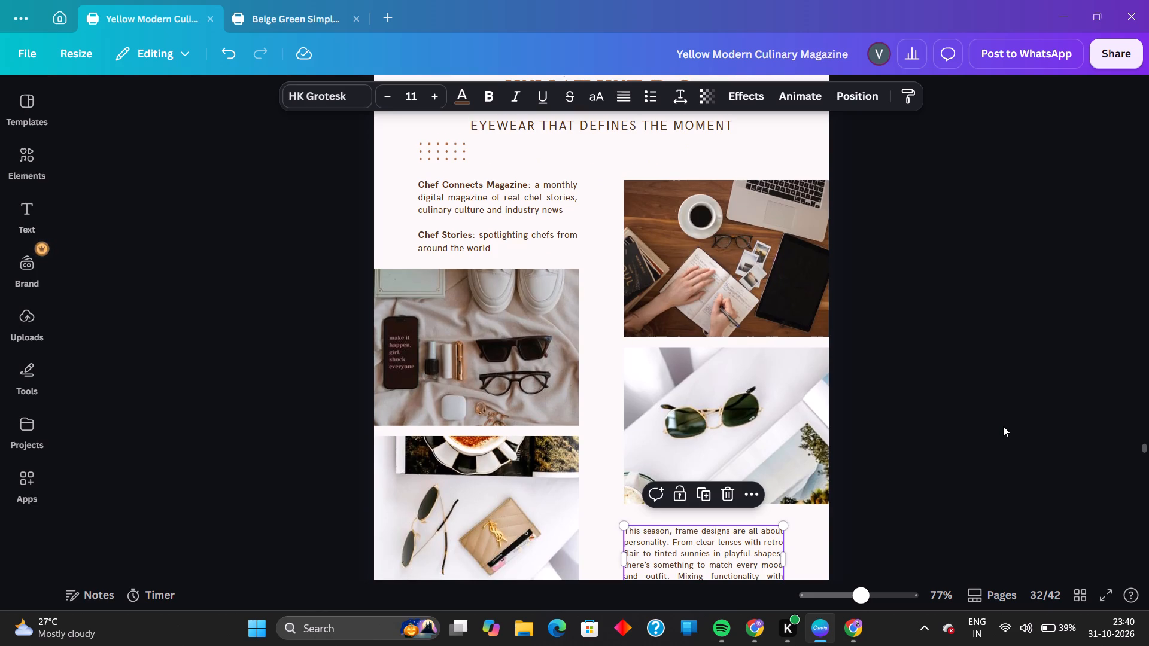
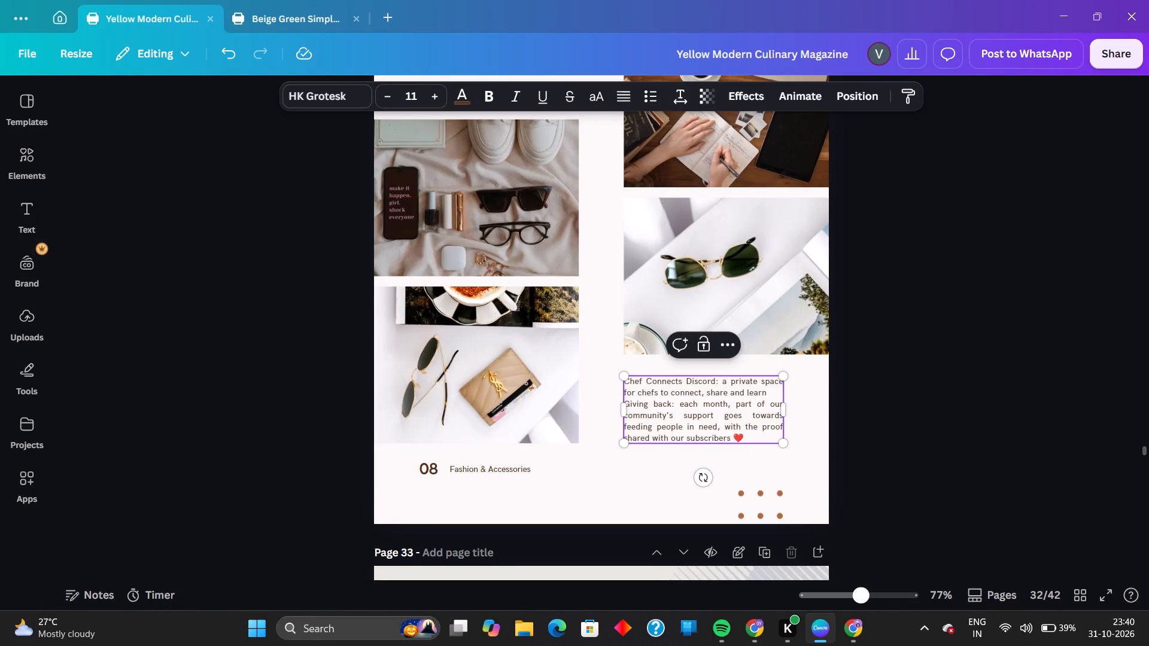
# Shift the "Chef Connects Discord" text block below the sunglasses photo slightly to the right.
pyautogui.click(1022, 462)
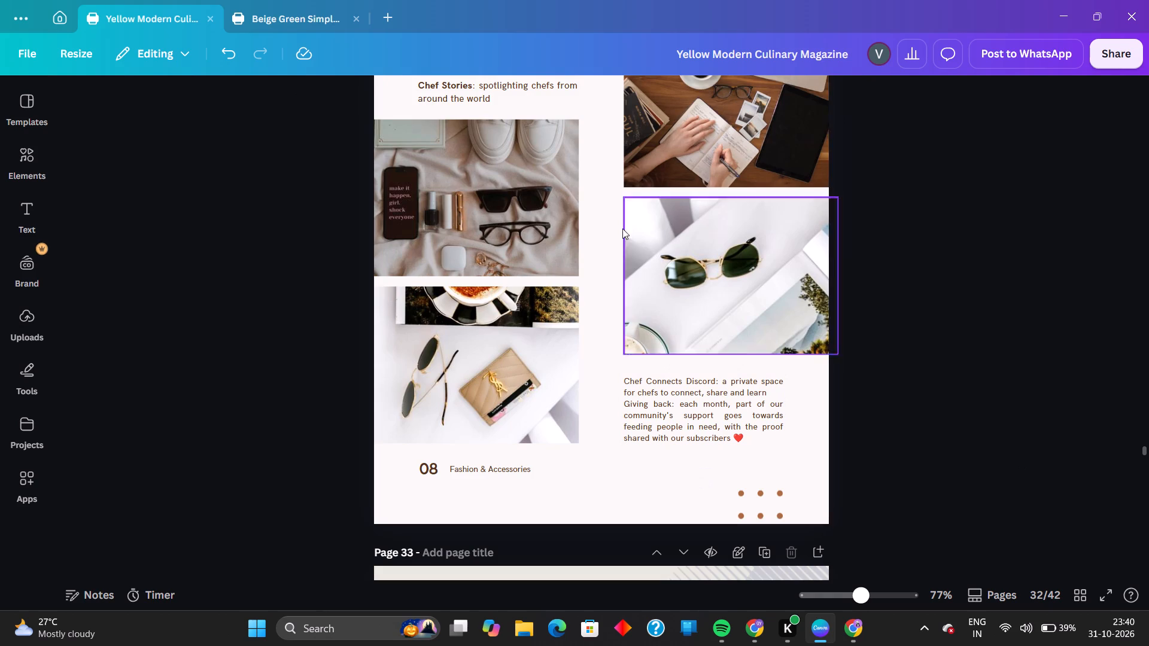
pyautogui.click(630, 384)
pyautogui.moveTo(626, 382); pyautogui.dragTo(633, 382)
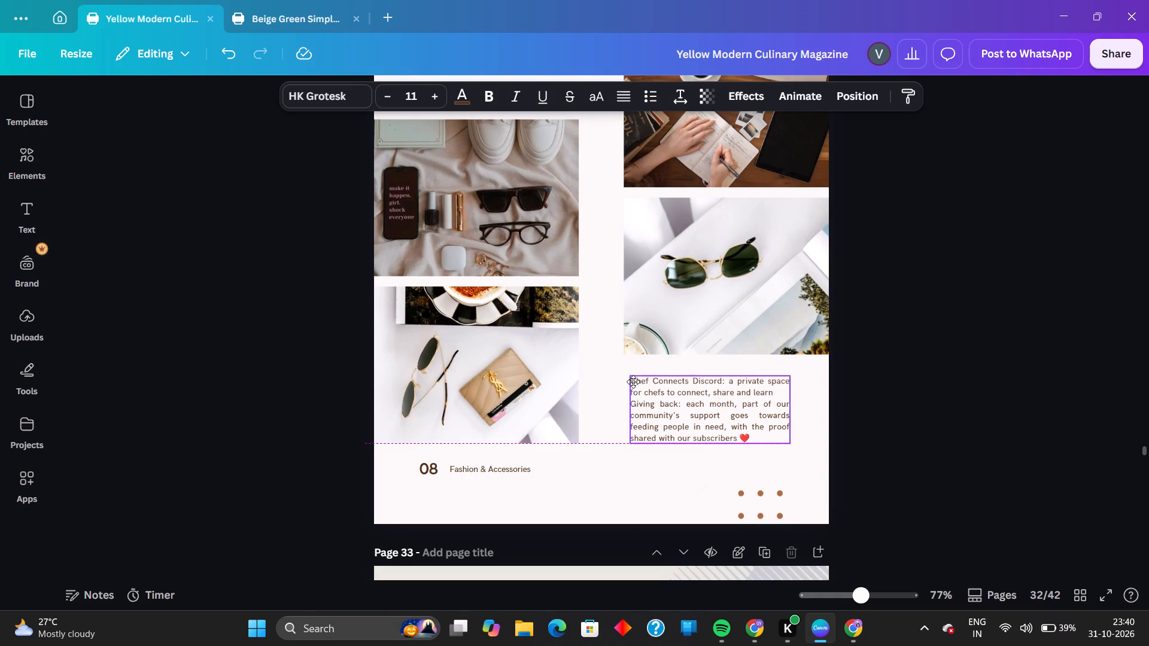
# Move the Chef Connects Discord text block sideways so its left edge lines up with the sunglasses photo above it.
pyautogui.moveTo(633, 382); pyautogui.dragTo(634, 382)
pyautogui.moveTo(630, 382); pyautogui.dragTo(622, 382)
pyautogui.click(913, 434)
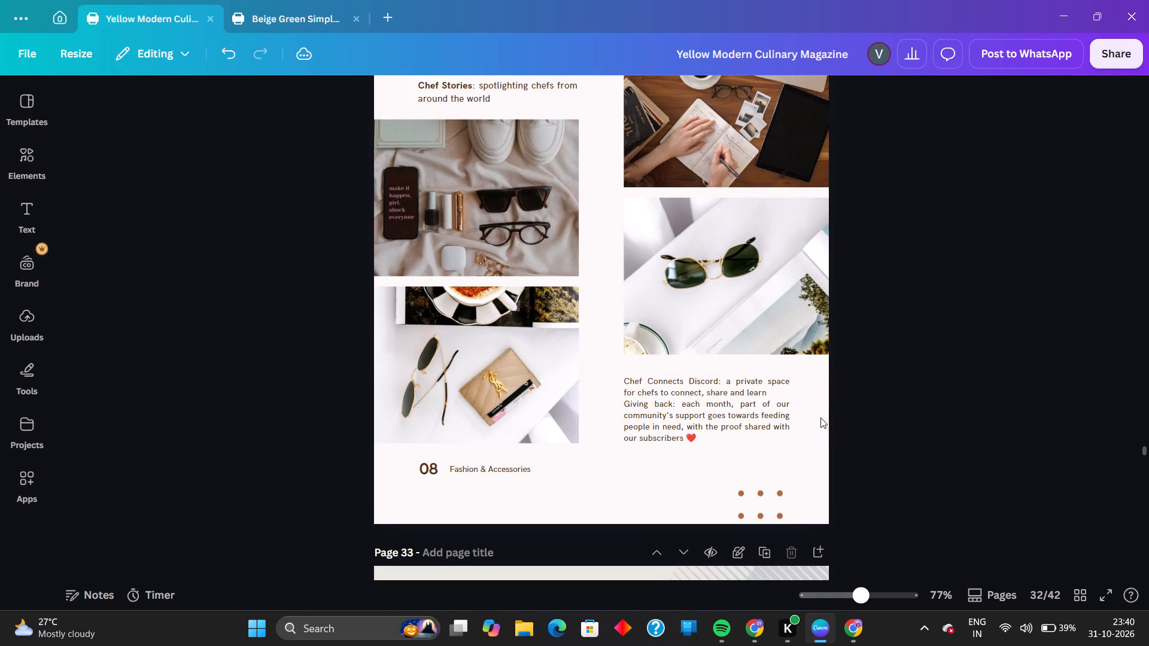
# Make the label "Chef Connects Discord:" bold at the start of the lower text block.
pyautogui.click(627, 382)
pyautogui.click(627, 380)
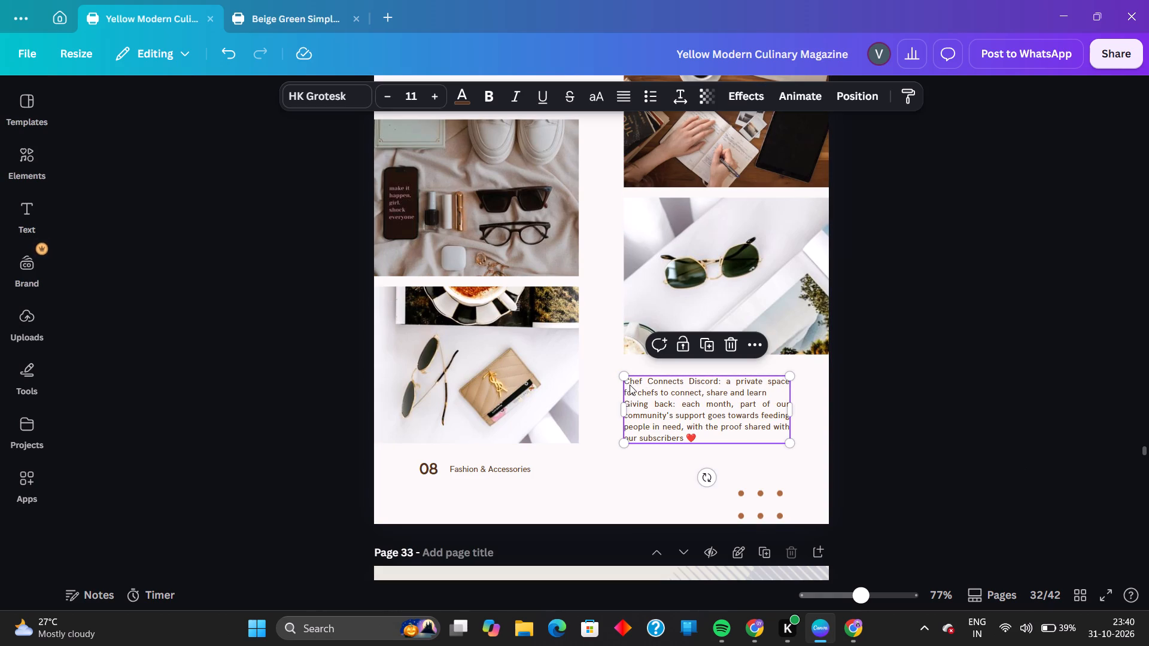
pyautogui.click(627, 383)
pyautogui.moveTo(627, 383); pyautogui.dragTo(633, 383)
pyautogui.click(628, 383)
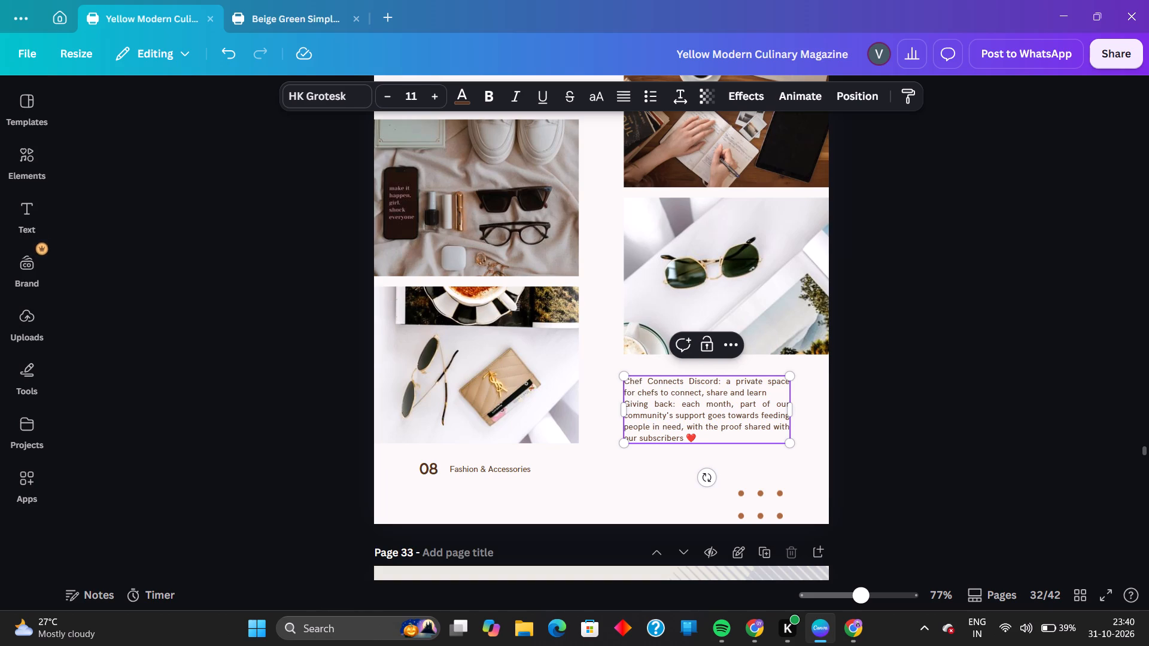
pyautogui.moveTo(626, 384); pyautogui.dragTo(722, 385)
pyautogui.click(492, 95)
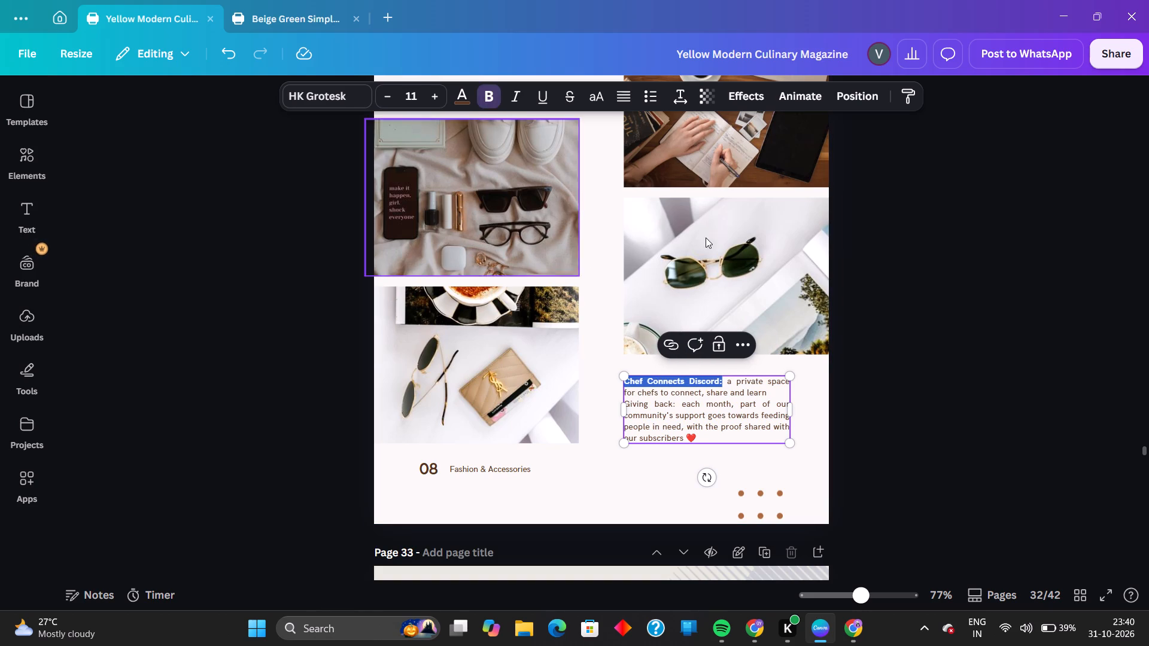
pyautogui.click(916, 384)
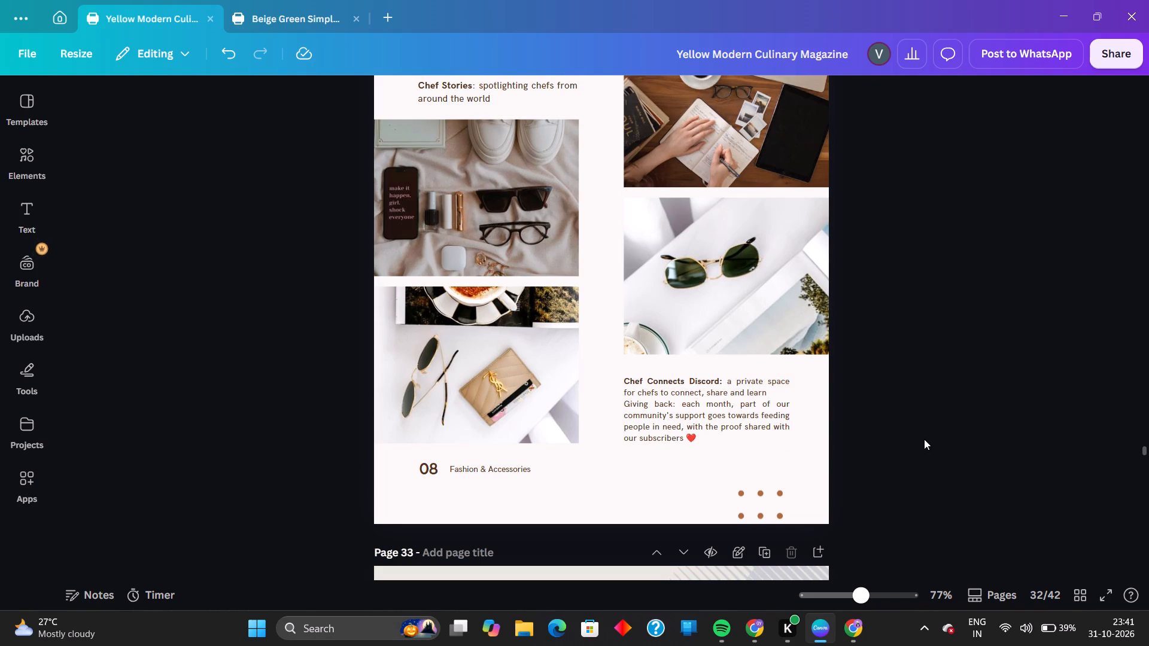
# Insert a blank line between the "Chef Connects Discord" paragraph and the "Giving back" paragraph.
pyautogui.click(767, 410)
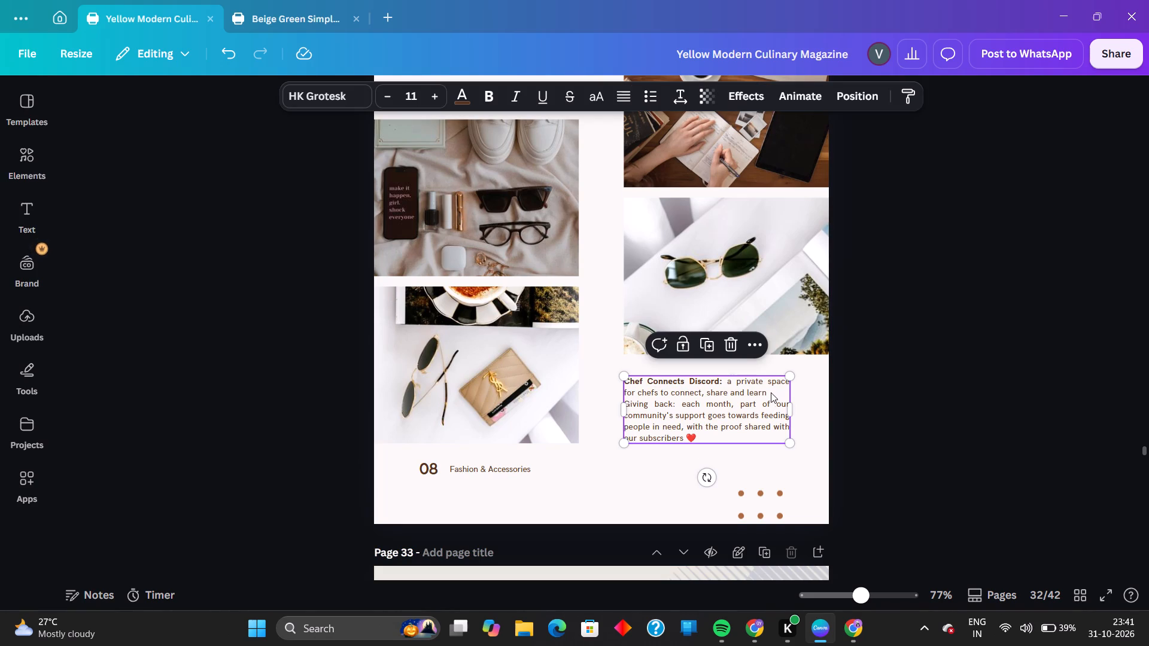
pyautogui.click(774, 388)
pyautogui.press('Return')
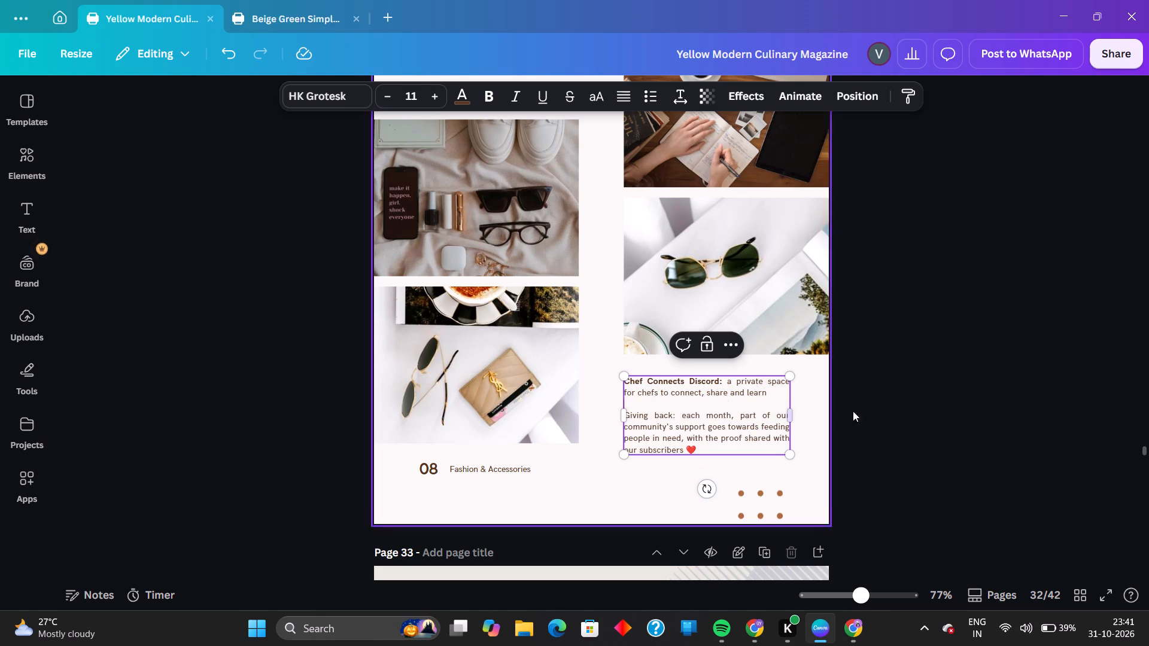
pyautogui.click(919, 417)
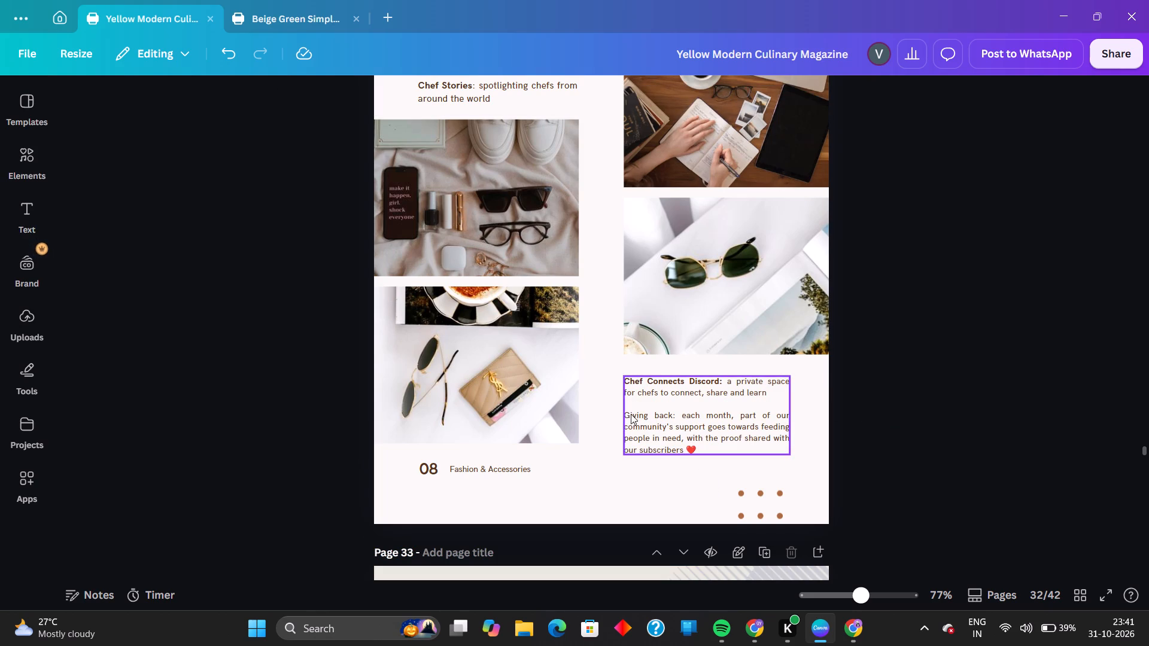
# Nudge the Chef Connects Discord text block slightly down, keeping its left edge in line with the sunglasses photo.
pyautogui.click(624, 415)
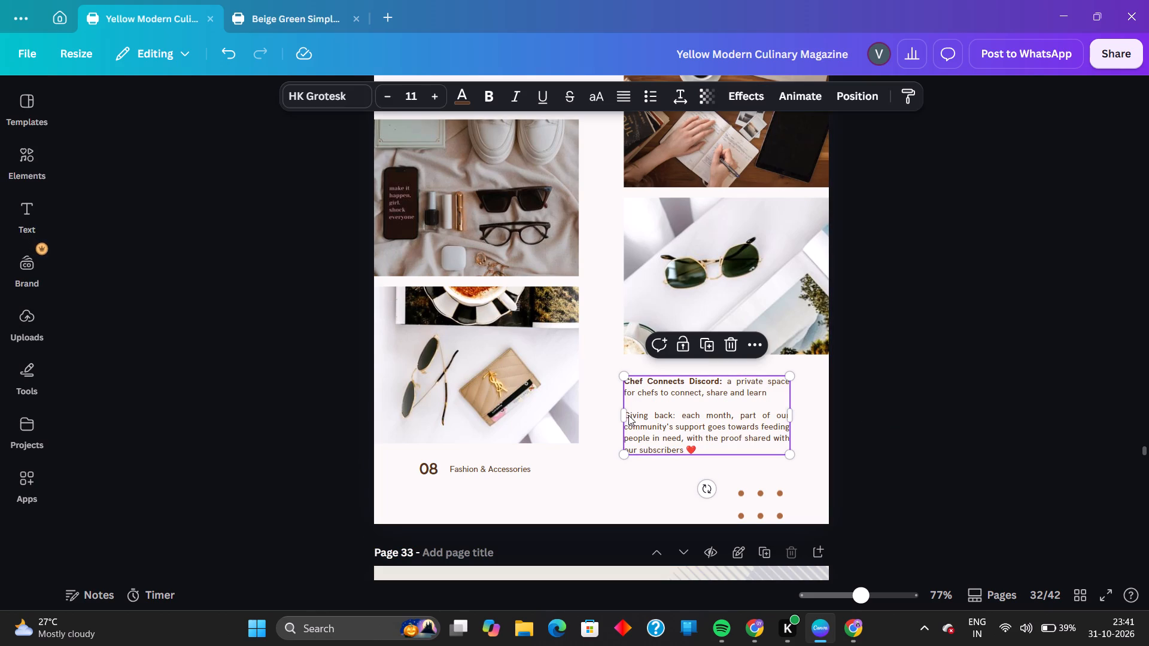
pyautogui.click(627, 416)
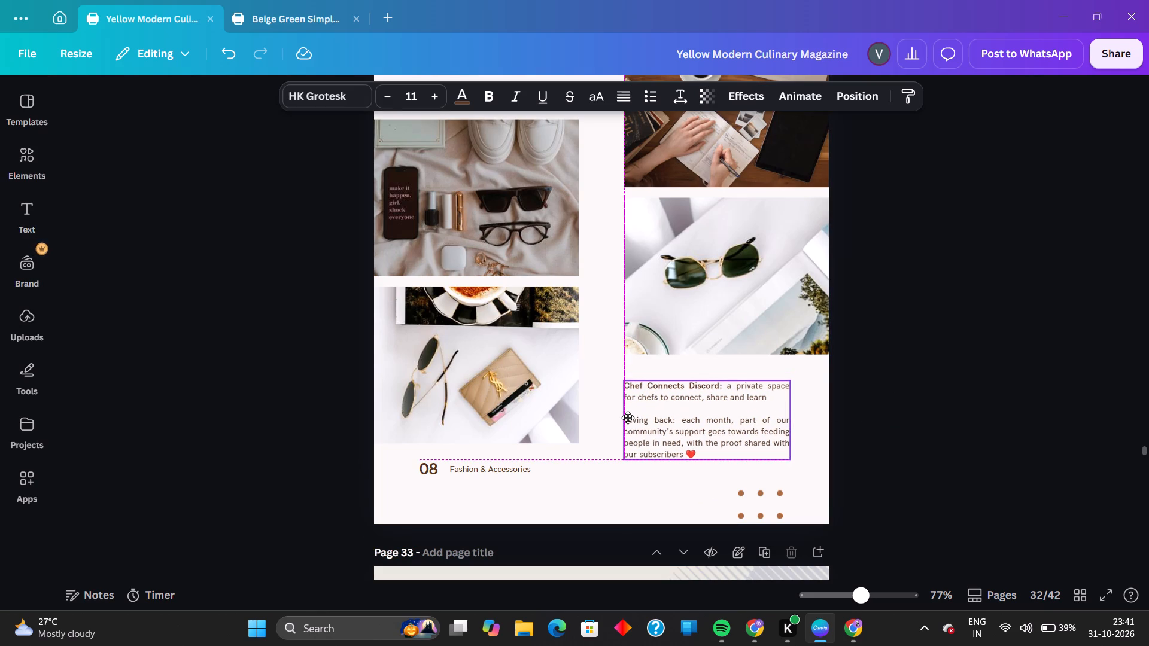
pyautogui.click(955, 425)
# Make the label "Giving back" bold at the start of the second paragraph in the Discord text block.
pyautogui.click(633, 417)
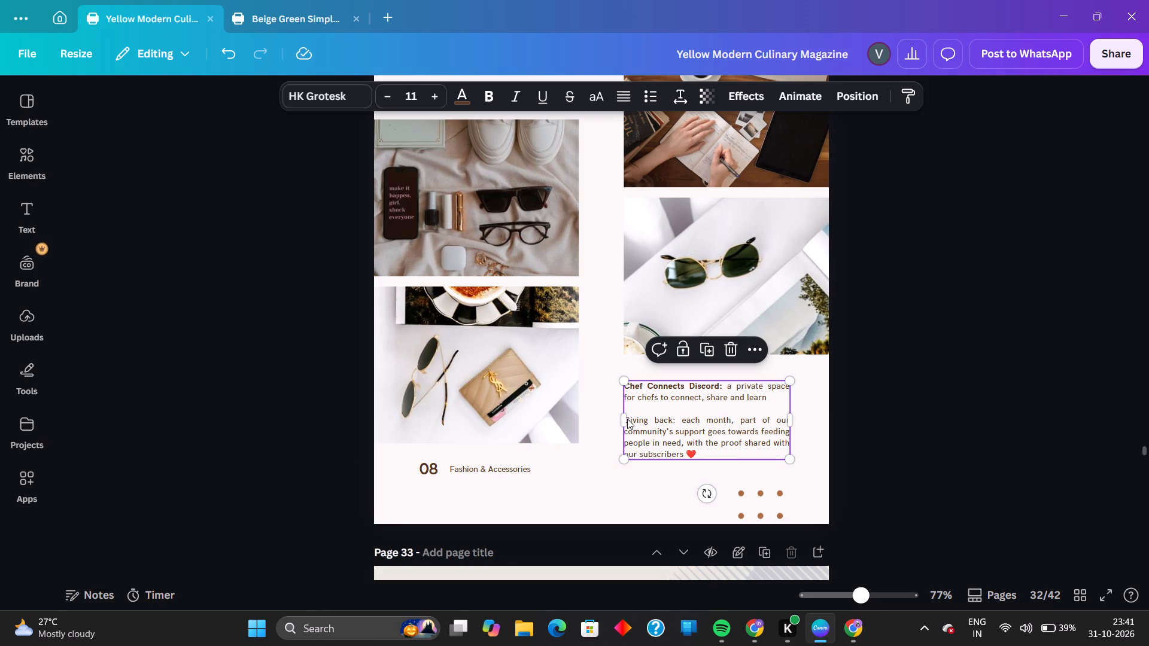
pyautogui.click(627, 419)
pyautogui.moveTo(625, 420); pyautogui.dragTo(636, 420)
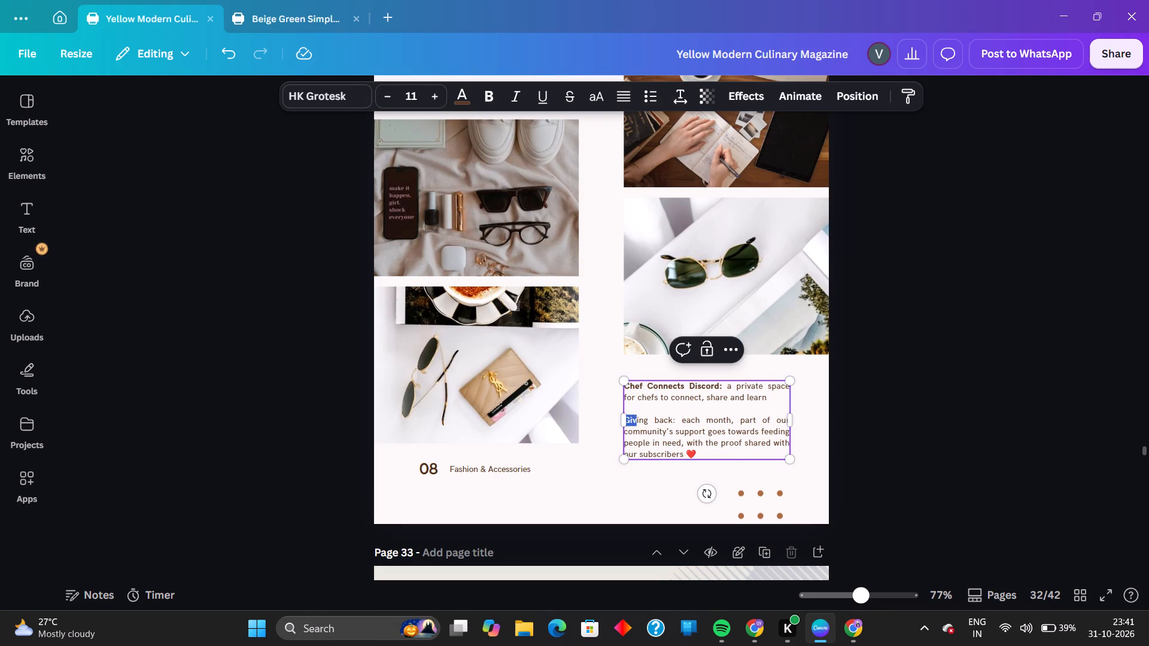
pyautogui.moveTo(636, 420); pyautogui.dragTo(673, 423)
pyautogui.click(483, 103)
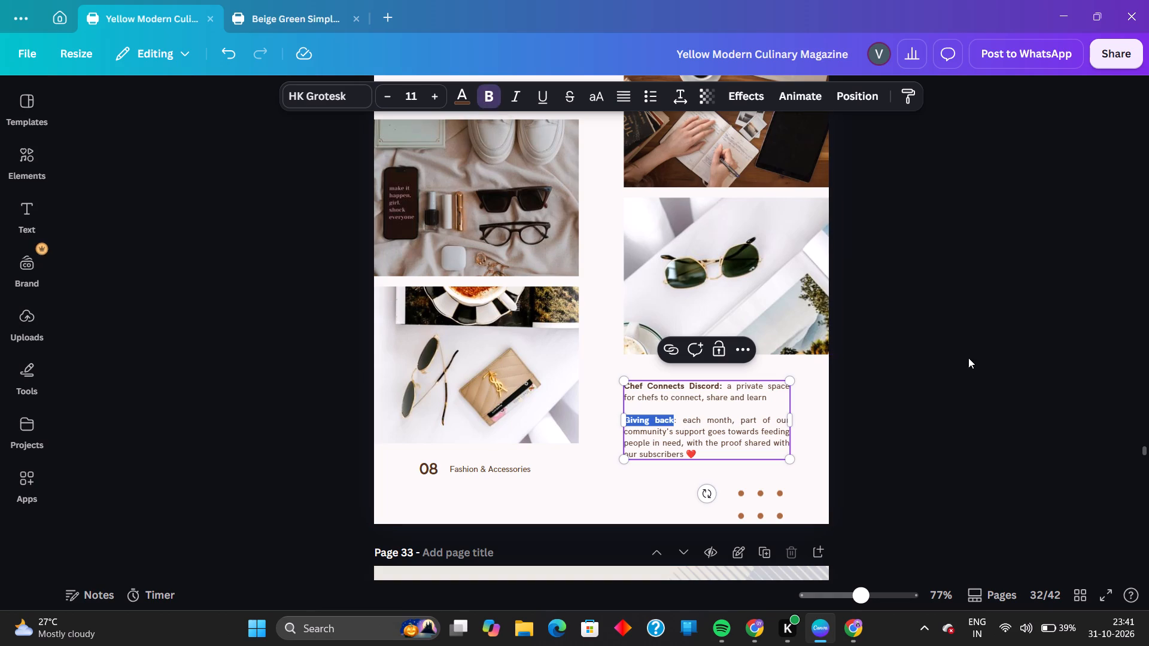
pyautogui.click(972, 359)
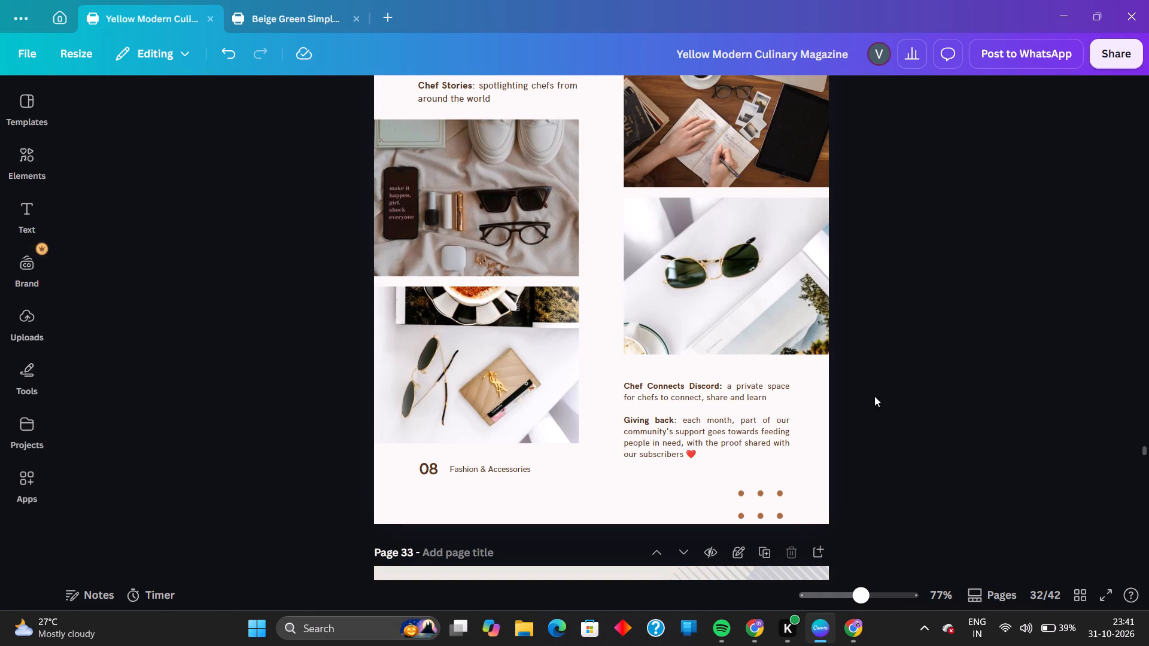
# Change the bold label "Giving back" to "Giving Back" with a capital B and a space before the colon.
pyautogui.click(674, 423)
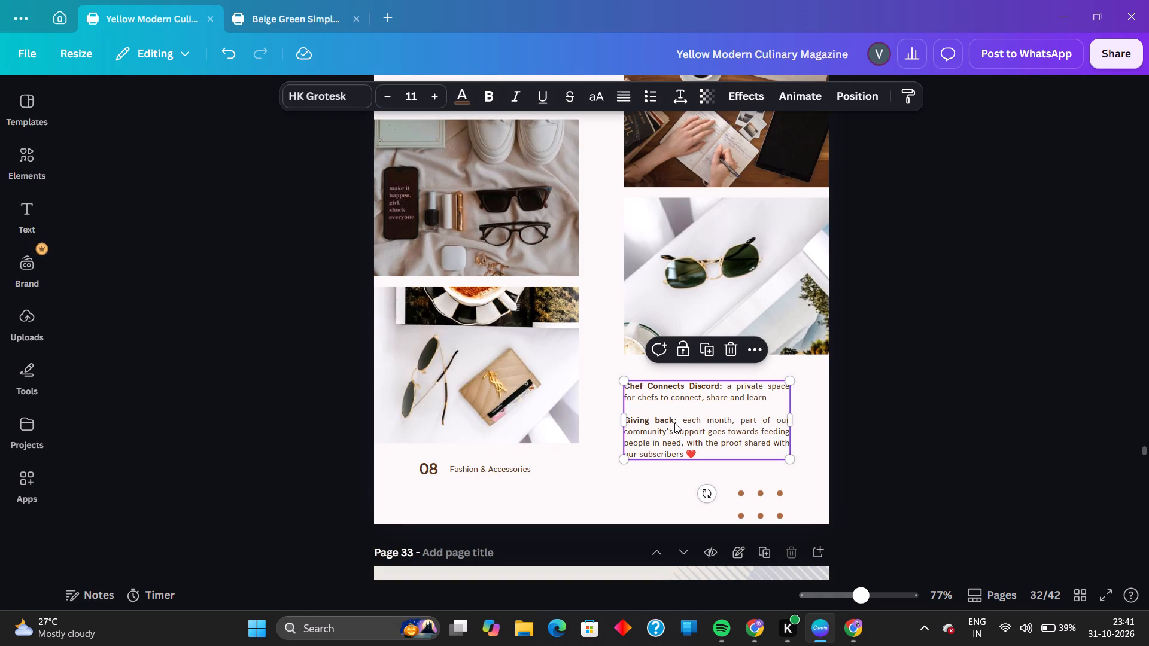
pyautogui.click(674, 422)
pyautogui.press('BackSpace')
pyautogui.press('BackSpace')
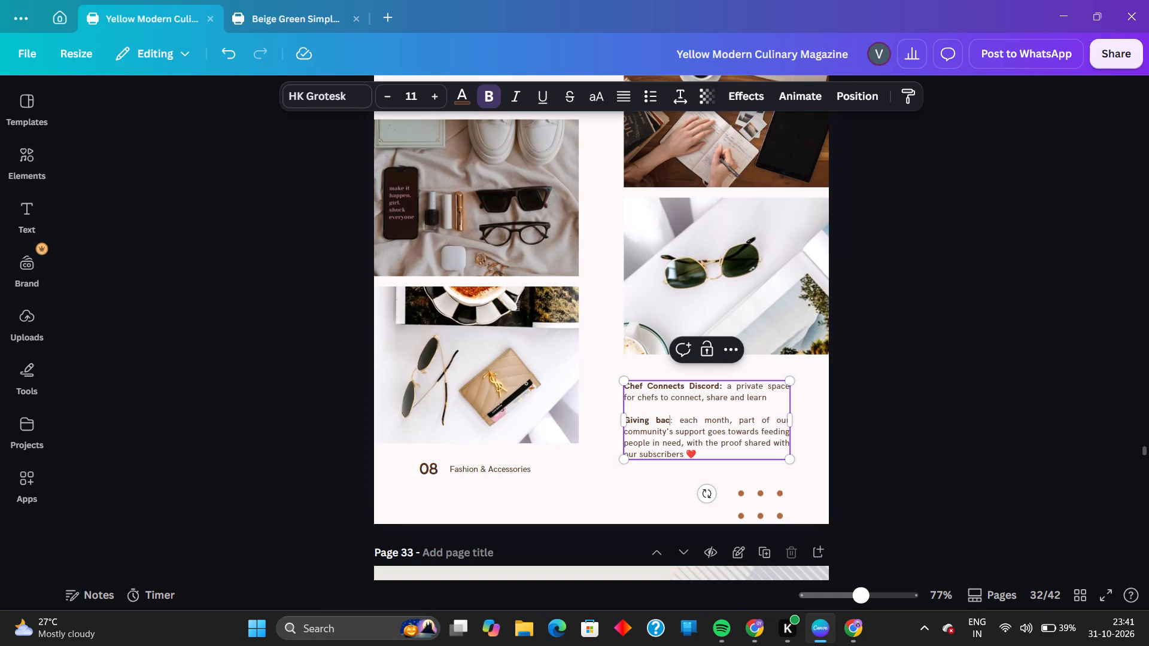
pyautogui.press('BackSpace')
pyautogui.press('BackSpace')
pyautogui.write('ACL')
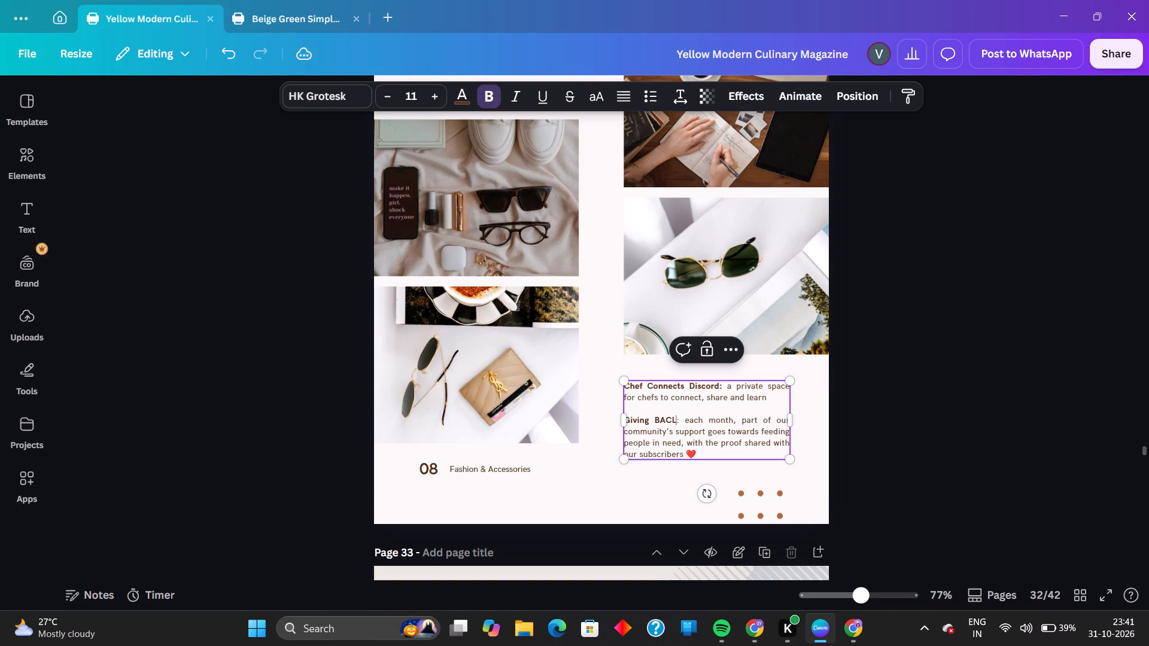
pyautogui.press('BackSpace')
pyautogui.press('BackSpace')
pyautogui.press('BackSpace')
pyautogui.write('ac')
pyautogui.write('k')
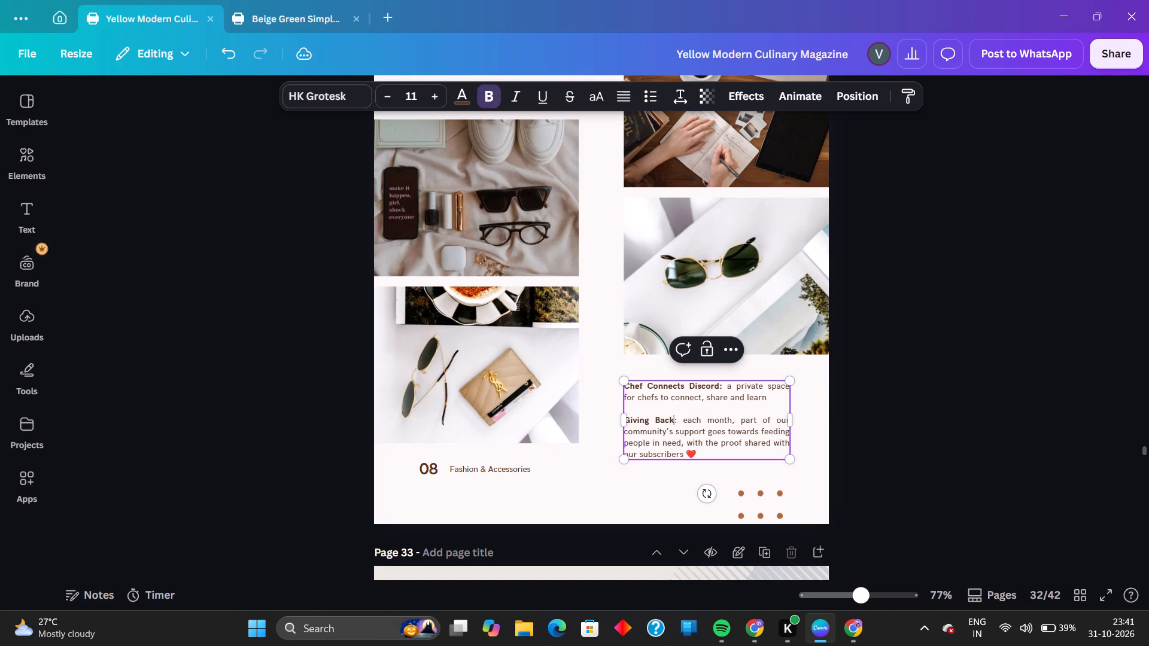
pyautogui.press('space')
pyautogui.press('BackSpace')
pyautogui.press('space')
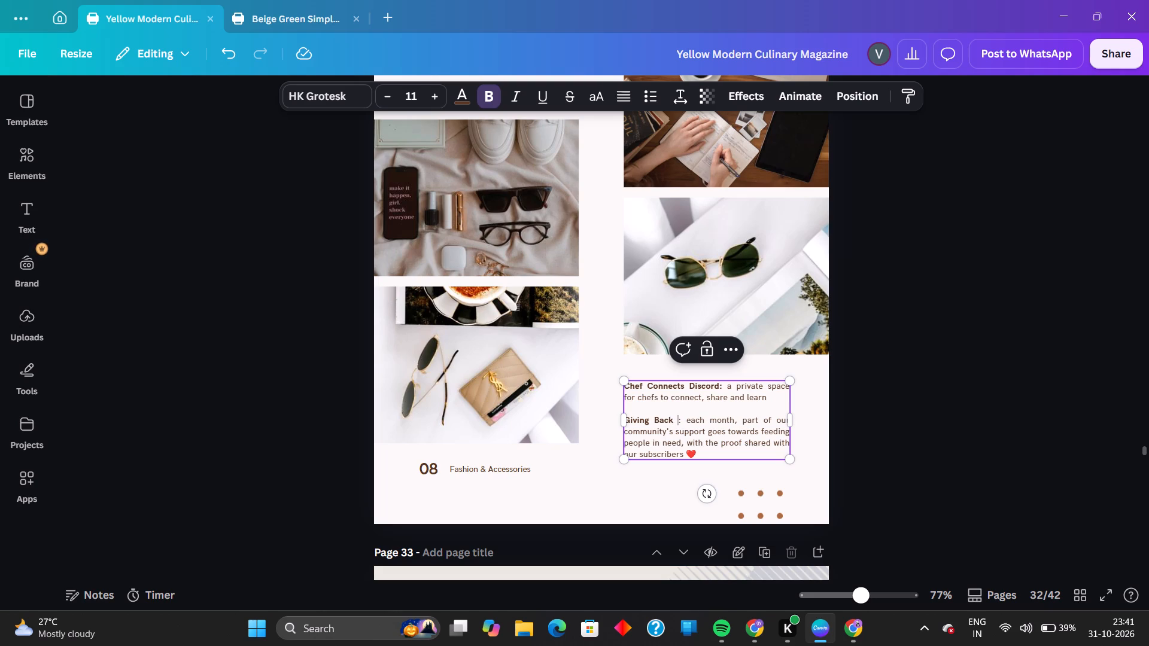
# Capitalise the first word of the Giving Back description so it reads "Each month".
pyautogui.click(690, 423)
pyautogui.press('BackSpace')
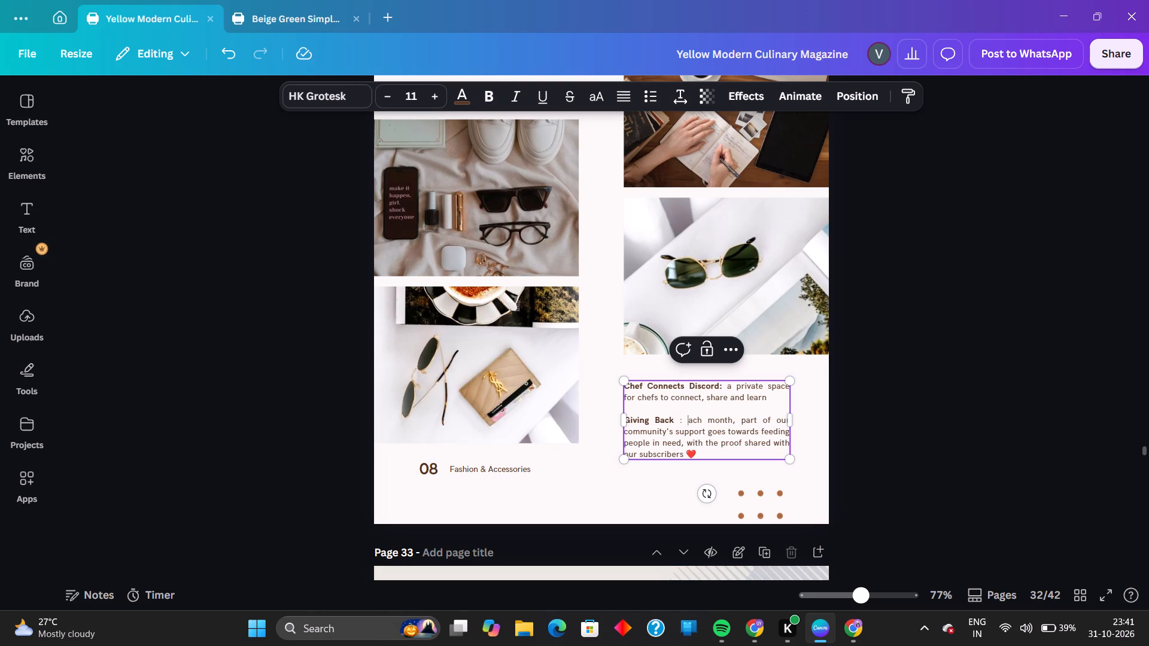
pyautogui.press('e')
pyautogui.click(911, 433)
# Capitalise the first word of the Chef Connects Discord description so it reads "A private space".
pyautogui.click(747, 394)
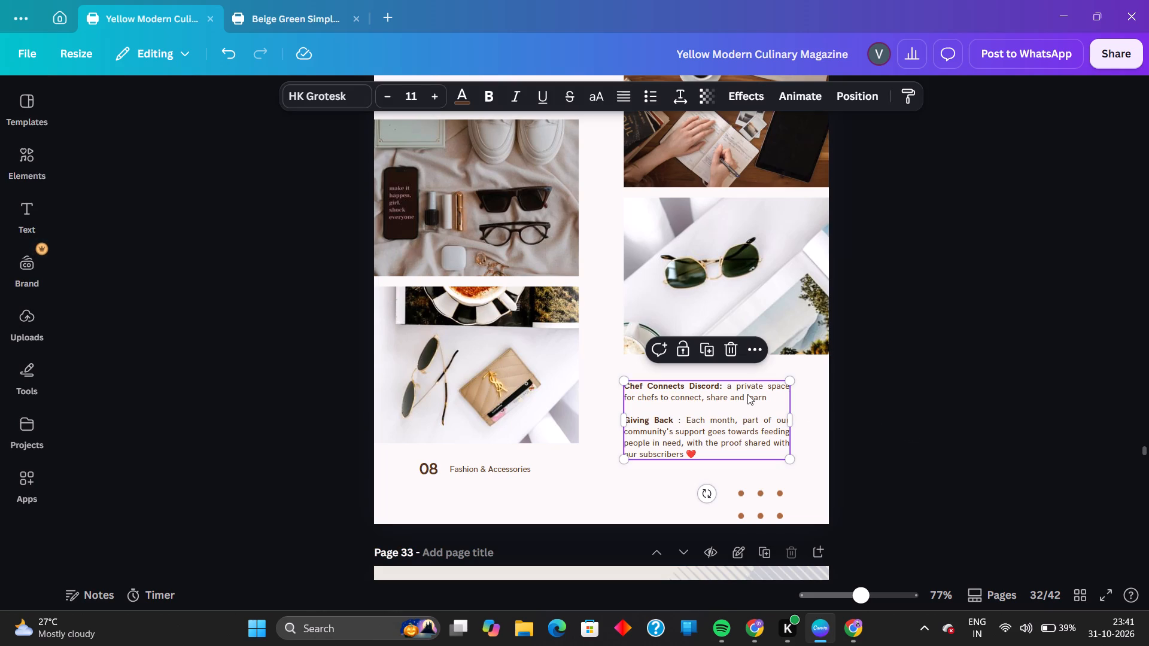
pyautogui.click(733, 386)
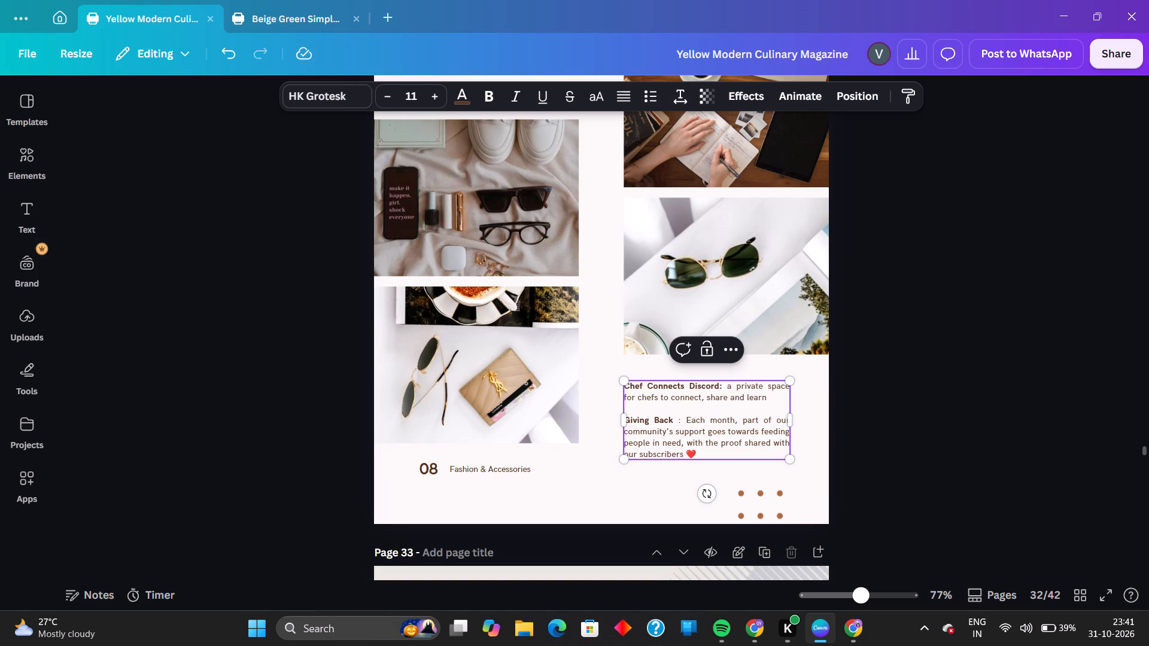
pyautogui.press('BackSpace')
pyautogui.press('a')
pyautogui.press('a')
# Insert the word "FREE" after "private" in the Chef Connects Discord description.
pyautogui.click(767, 392)
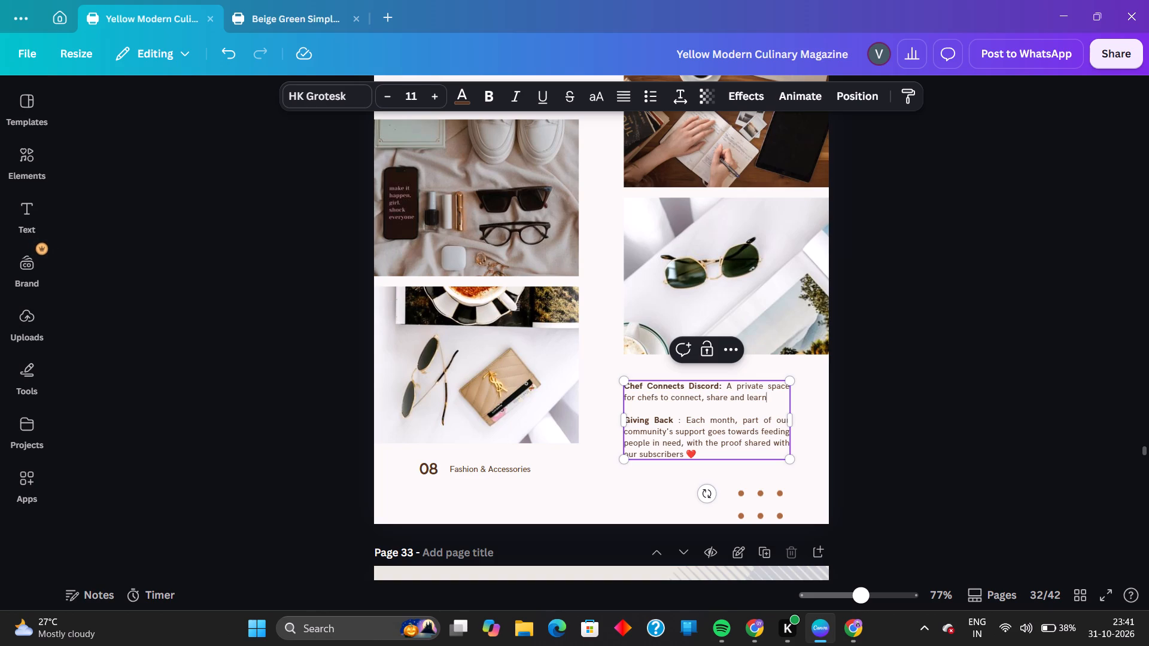
pyautogui.click(764, 388)
pyautogui.press('space')
pyautogui.write('free')
pyautogui.press('BackSpace')
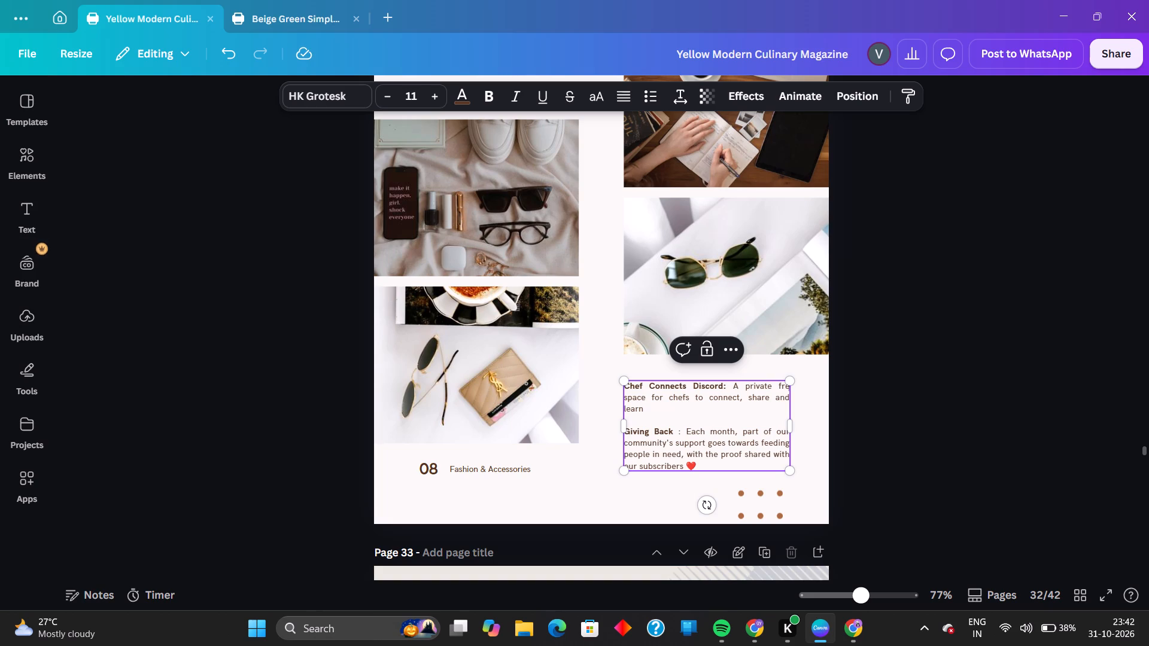
pyautogui.press('BackSpace')
pyautogui.press('BackSpace')
pyautogui.press('BackSpace')
pyautogui.write('FREE')
pyautogui.click(944, 458)
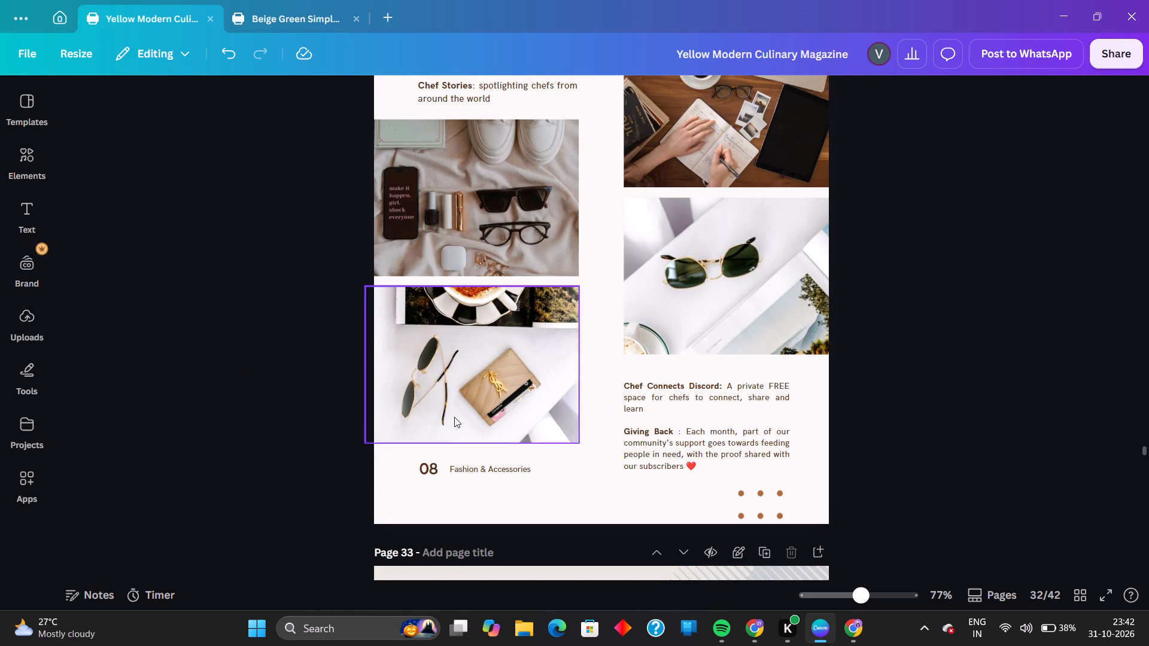
# Search the design elements library for "DISCORD".
pyautogui.scroll(1, 998, 423)
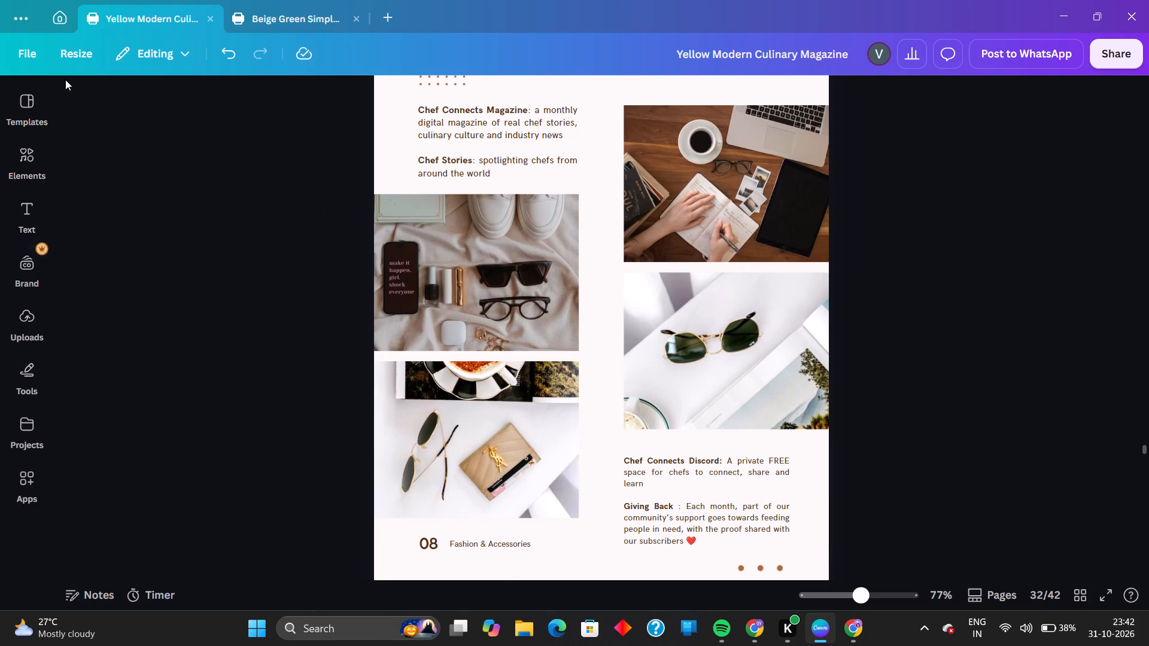
pyautogui.click(33, 102)
pyautogui.click(28, 150)
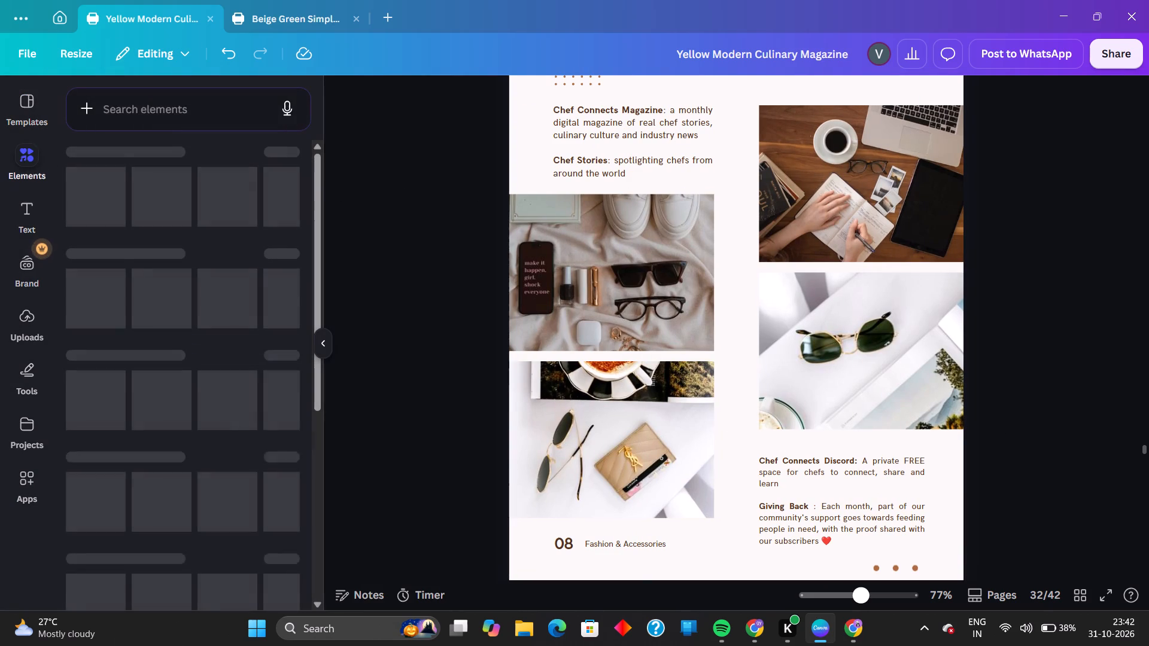
pyautogui.click(166, 115)
pyautogui.write('DI')
pyautogui.write('SCO')
pyautogui.write('RD')
pyautogui.press('Return')
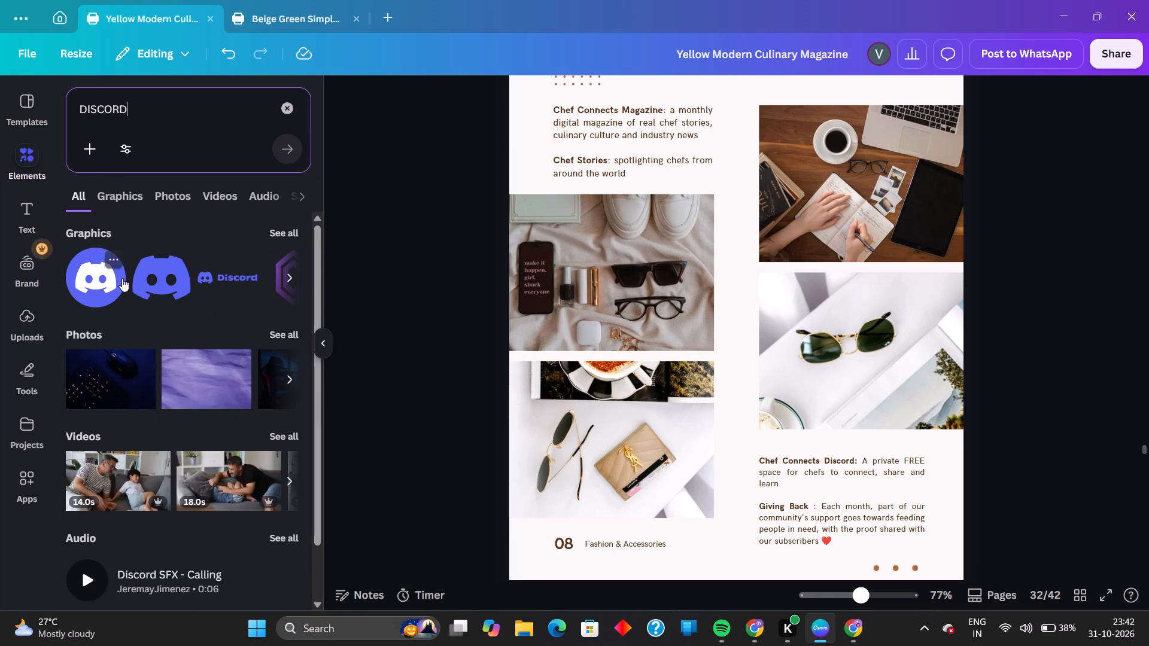
# Add the purple Discord wordmark graphic, shrink it to text height and place it right after "learn" in the Chef Connects Discord description.
pyautogui.click(245, 284)
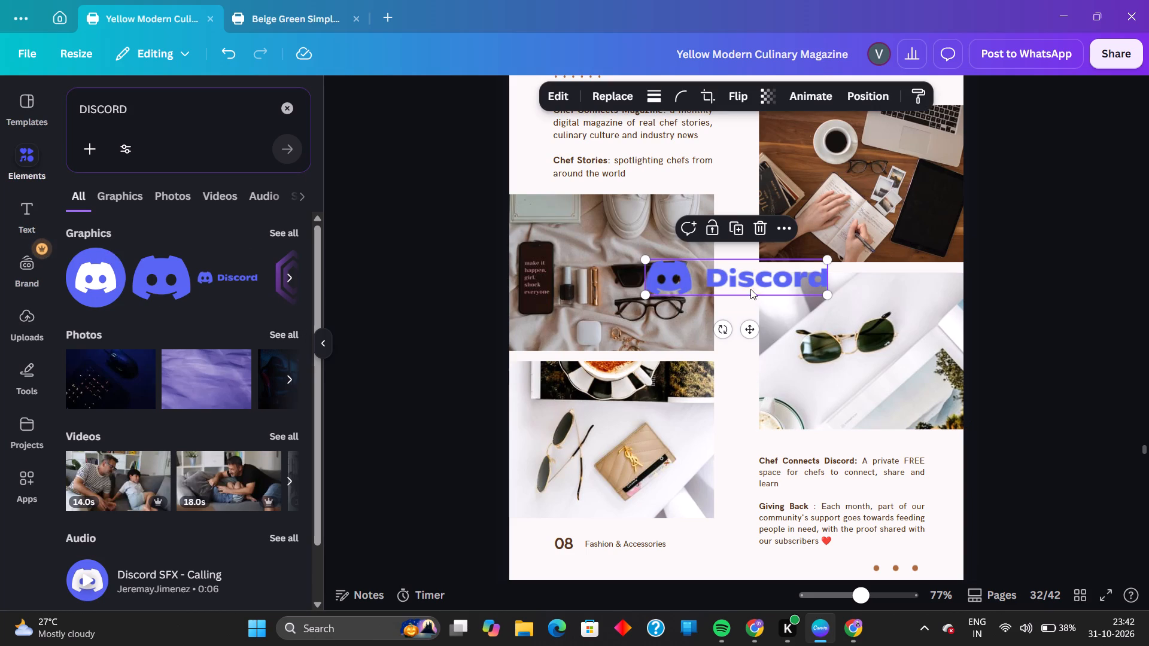
pyautogui.moveTo(645, 258); pyautogui.dragTo(741, 319)
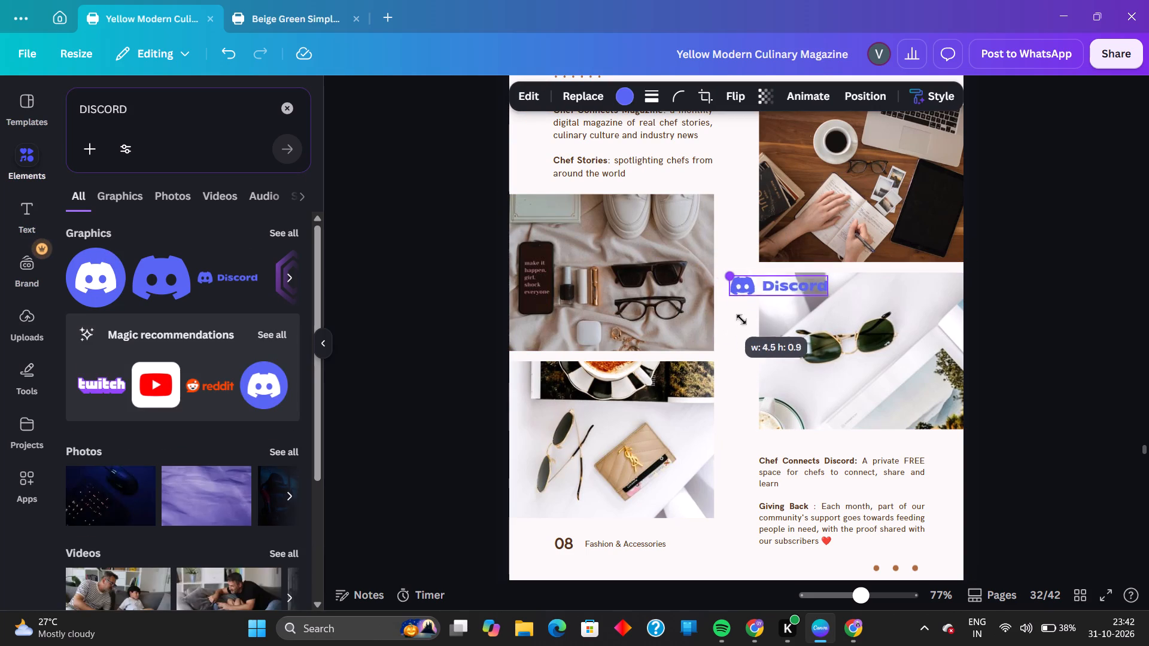
pyautogui.moveTo(741, 319); pyautogui.dragTo(742, 321)
pyautogui.moveTo(802, 329); pyautogui.dragTo(852, 515)
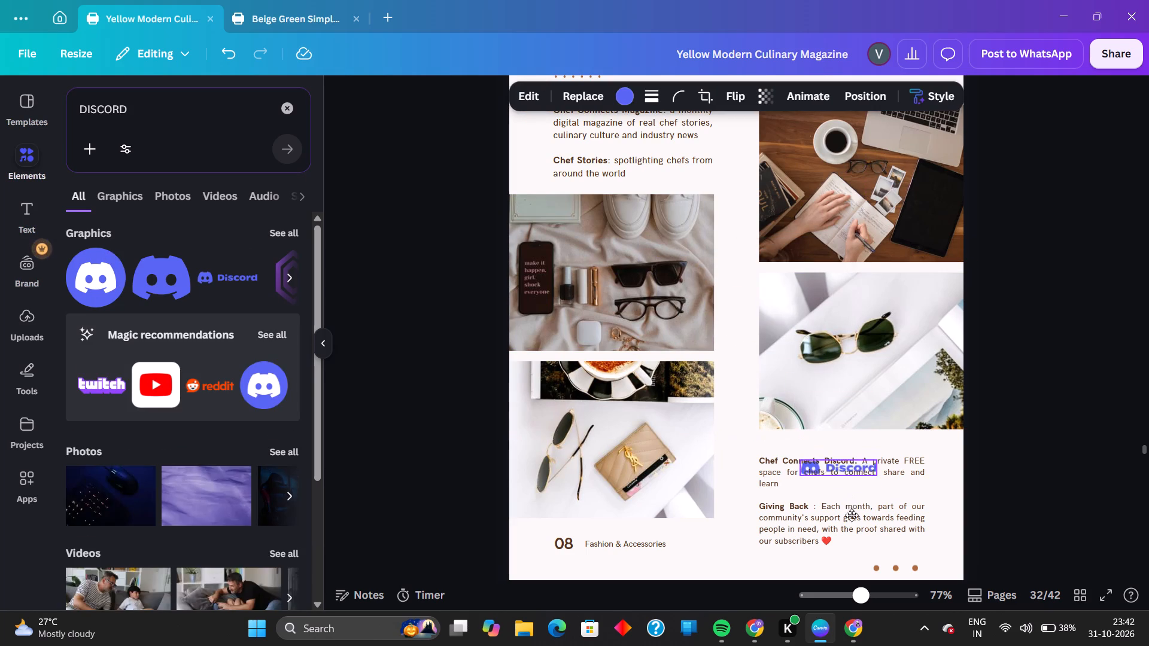
pyautogui.moveTo(852, 515); pyautogui.dragTo(851, 520)
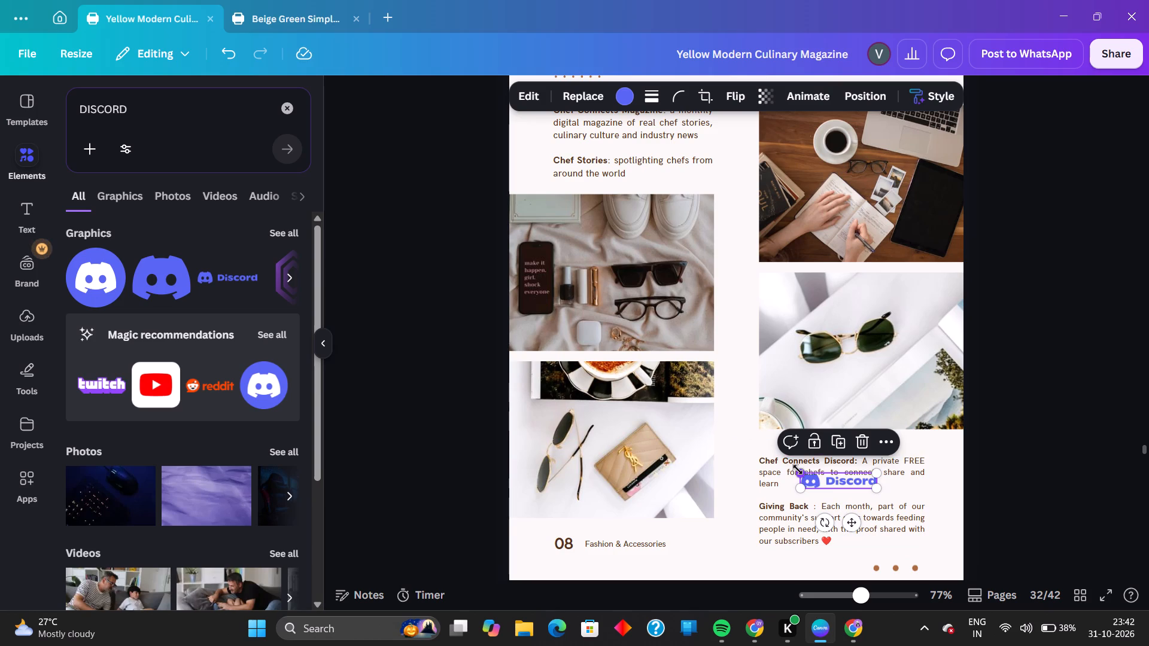
pyautogui.moveTo(798, 470); pyautogui.dragTo(821, 493)
pyautogui.moveTo(865, 522); pyautogui.dragTo(849, 525)
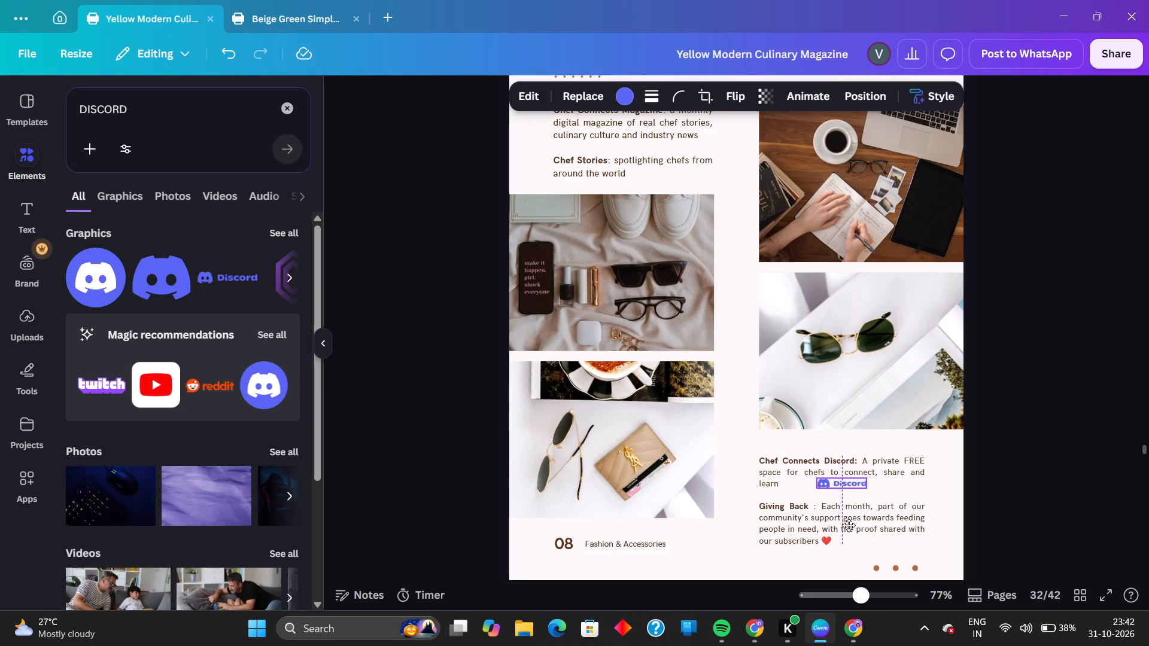
pyautogui.moveTo(849, 525); pyautogui.dragTo(821, 523)
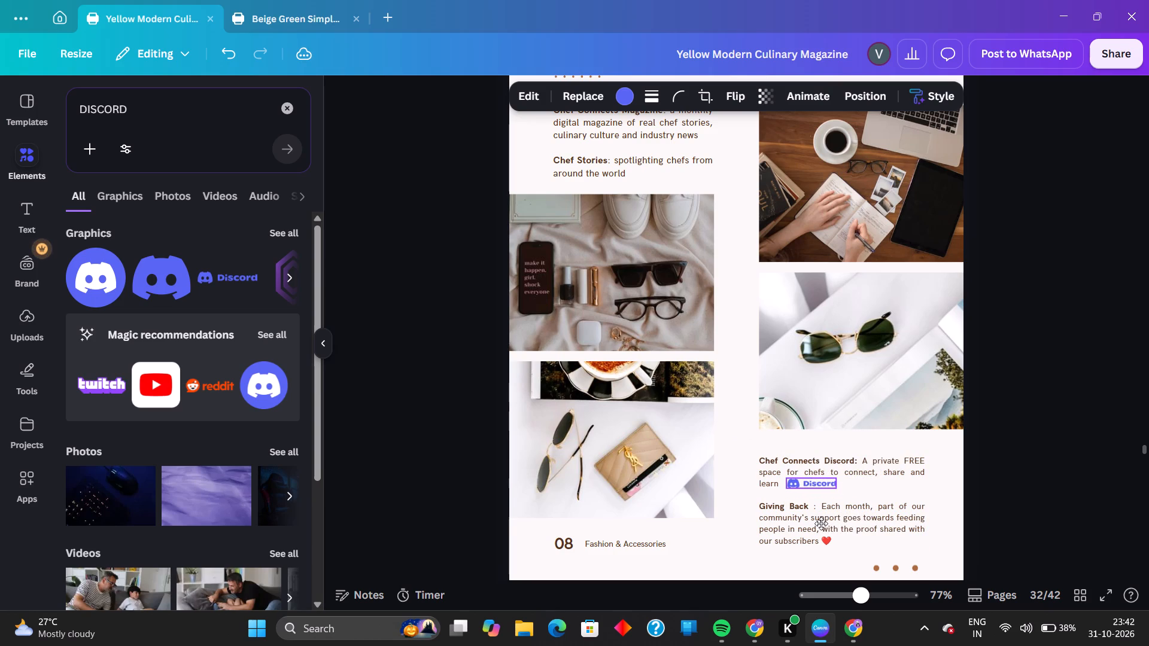
pyautogui.moveTo(821, 523); pyautogui.dragTo(822, 524)
pyautogui.click(1066, 455)
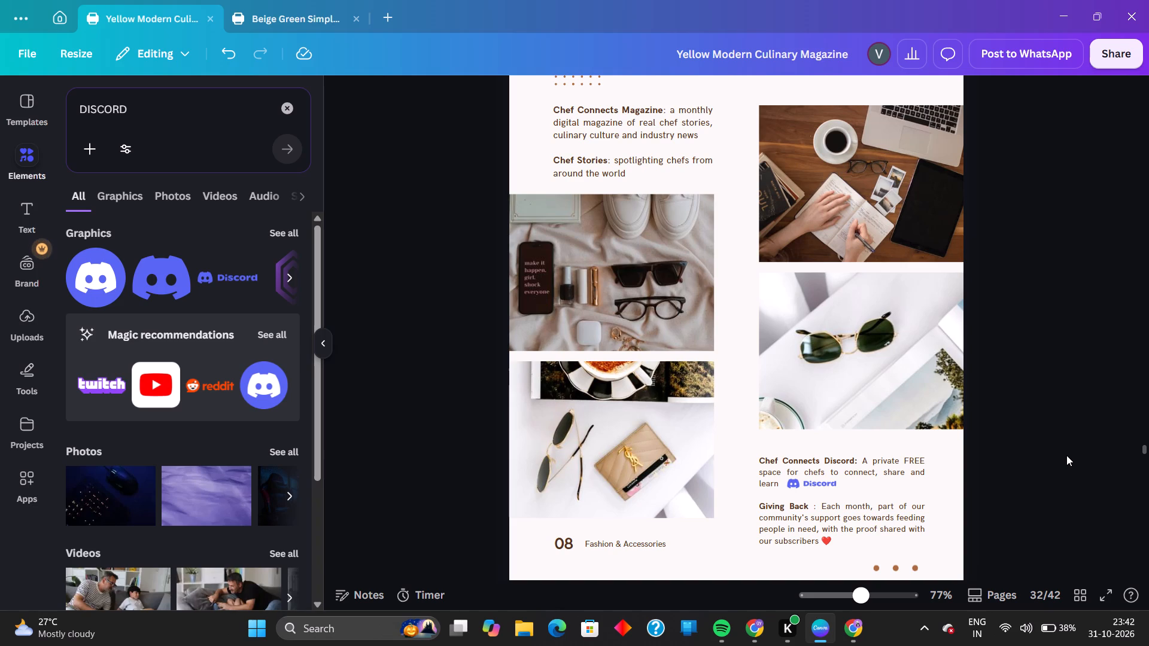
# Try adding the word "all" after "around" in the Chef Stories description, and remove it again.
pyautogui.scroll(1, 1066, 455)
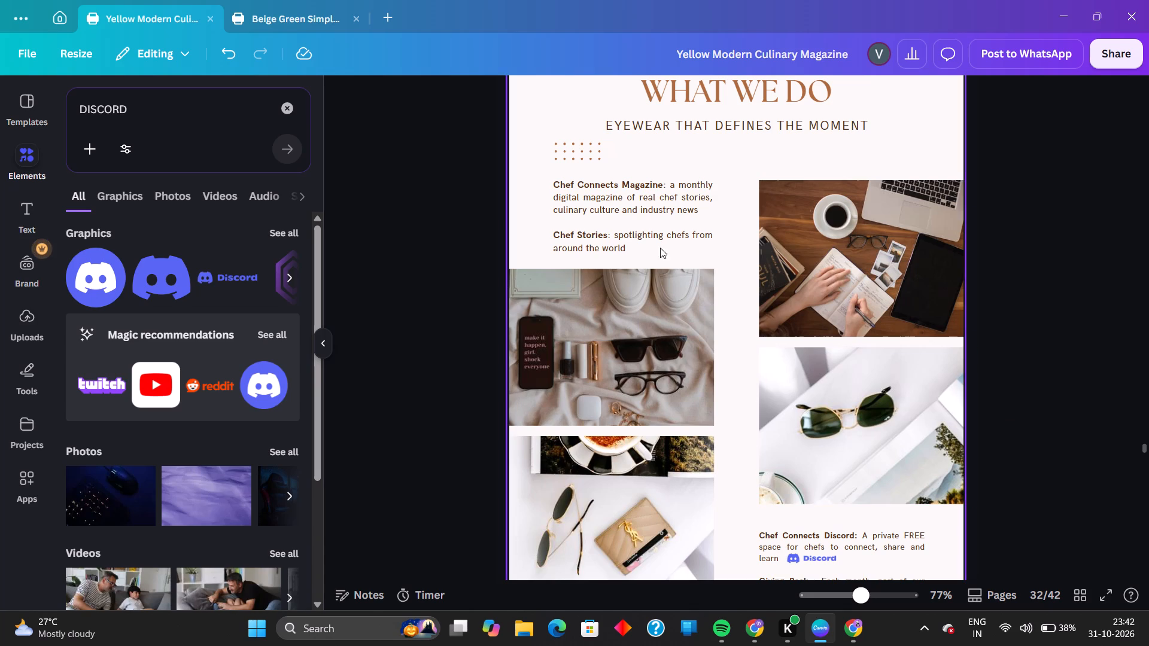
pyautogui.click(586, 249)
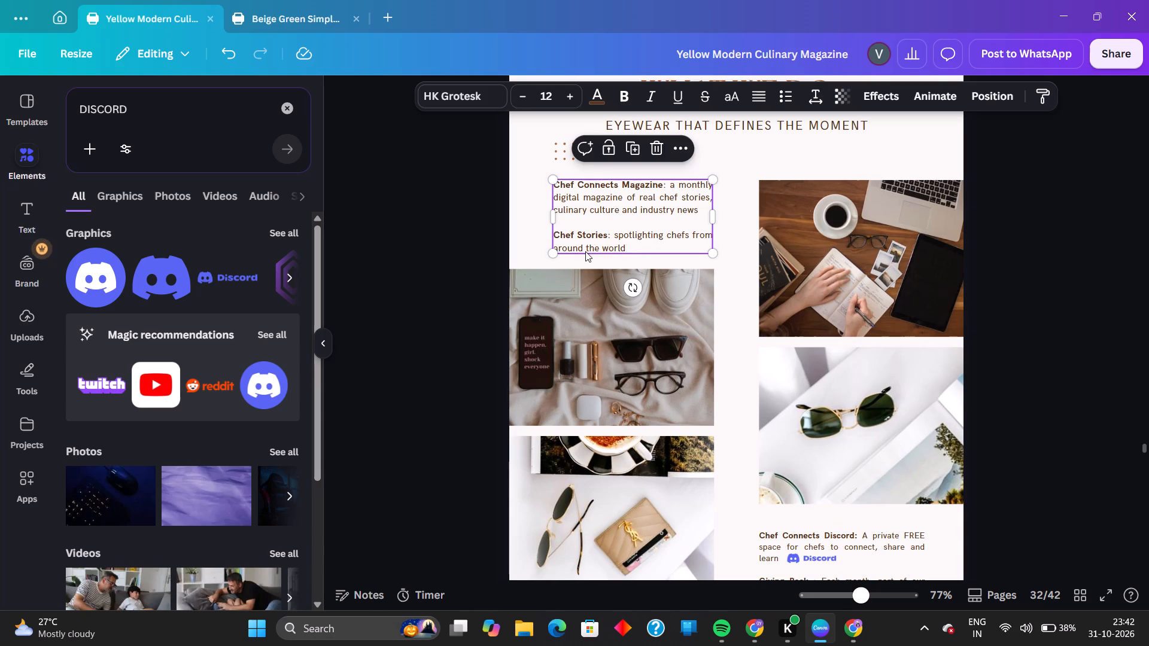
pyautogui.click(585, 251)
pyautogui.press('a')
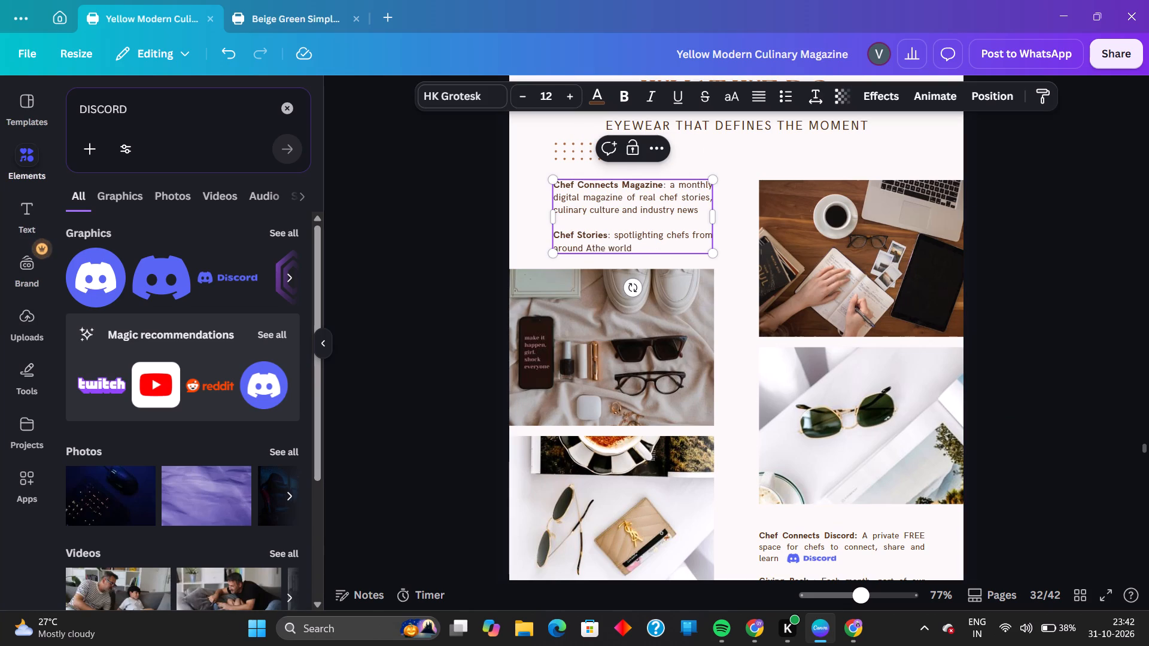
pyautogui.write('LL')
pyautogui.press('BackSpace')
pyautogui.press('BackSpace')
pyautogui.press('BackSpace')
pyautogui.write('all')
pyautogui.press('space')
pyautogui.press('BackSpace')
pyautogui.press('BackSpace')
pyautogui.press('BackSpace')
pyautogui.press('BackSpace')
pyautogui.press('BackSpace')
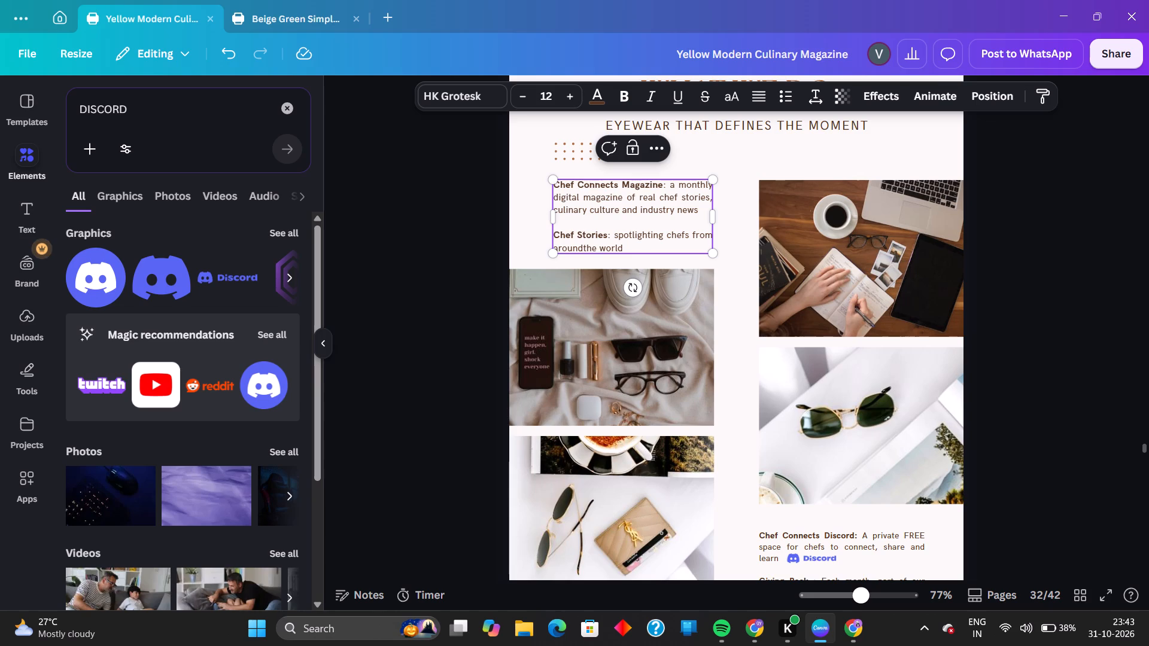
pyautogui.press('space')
# Insert "all" before "around" in the Chef Stories description so it reads "from all around the world".
pyautogui.click(558, 247)
pyautogui.click(557, 249)
pyautogui.click(712, 236)
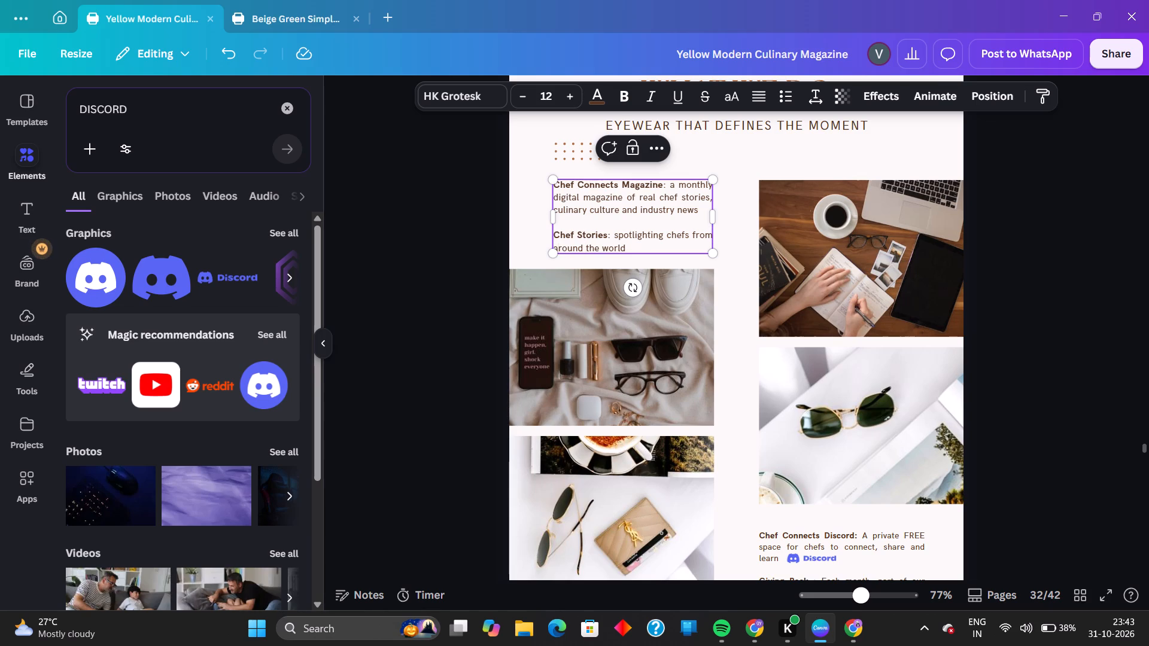
pyautogui.click(709, 235)
pyautogui.press('a')
pyautogui.press('BackSpace')
pyautogui.press('space')
pyautogui.write('all')
pyautogui.click(1054, 281)
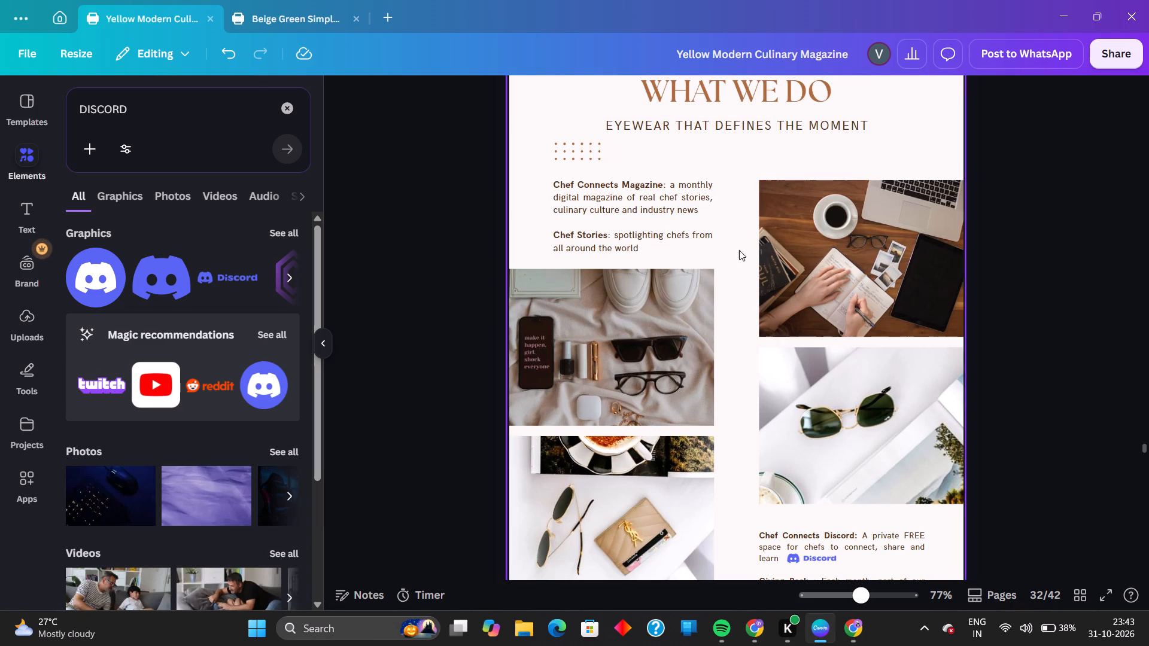
# Add a full stop at the end of both the Chef Stories and the Chef Connects Magazine descriptions.
pyautogui.click(667, 248)
pyautogui.click(653, 247)
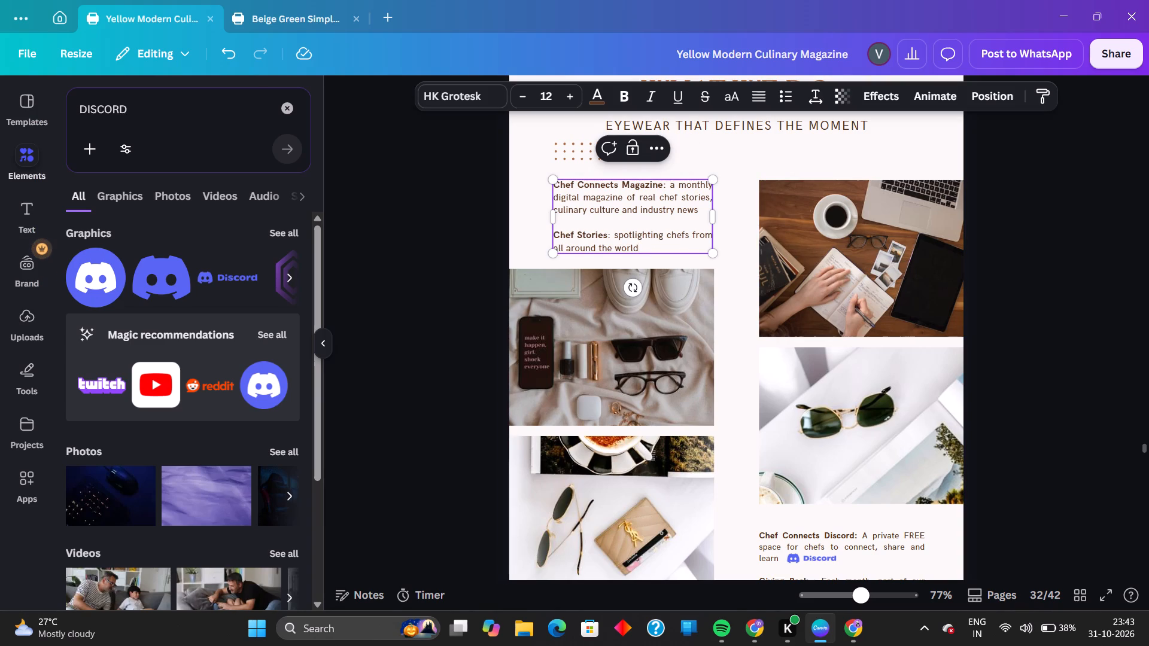
pyautogui.press('.')
pyautogui.click(1092, 264)
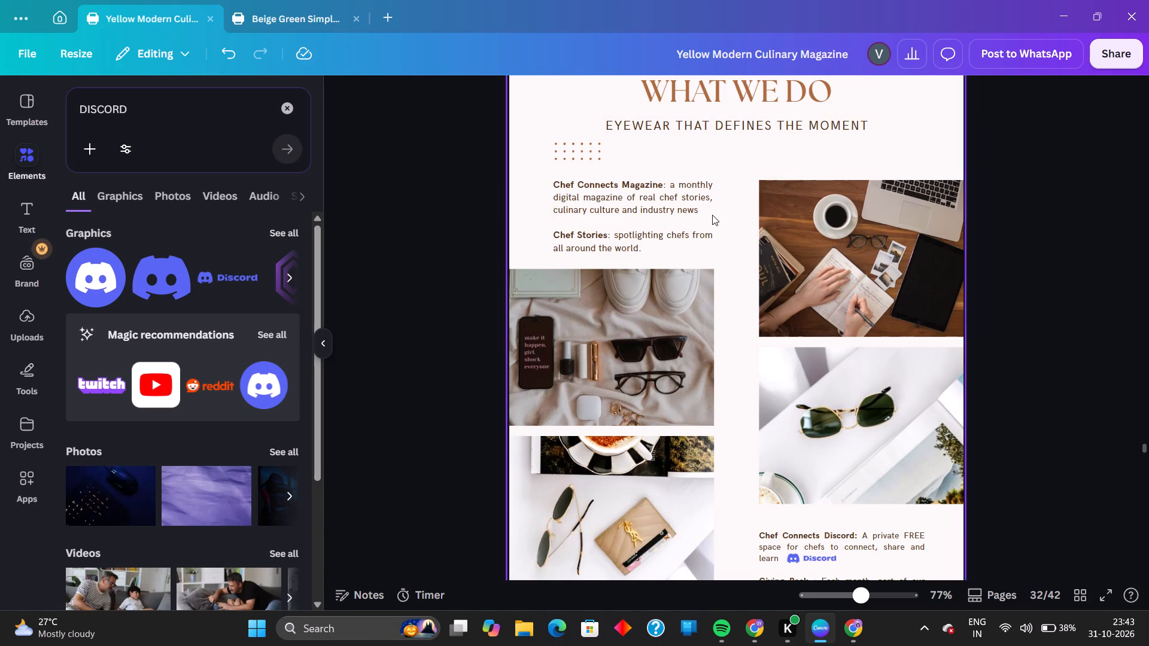
pyautogui.click(710, 213)
pyautogui.click(702, 213)
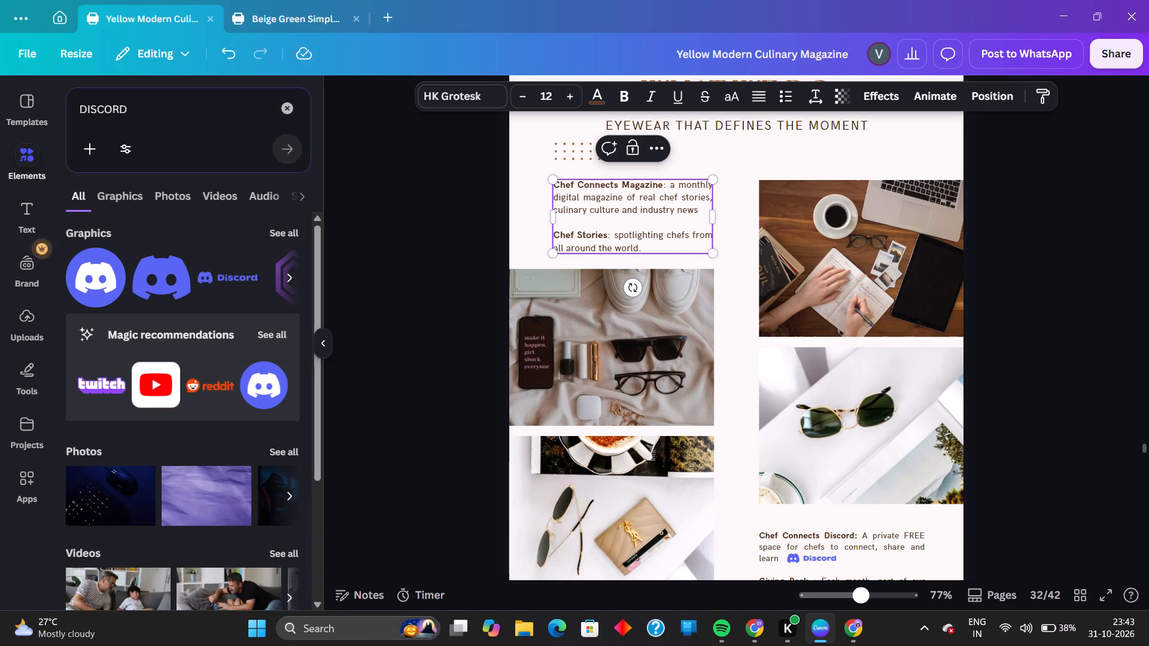
pyautogui.press('.')
pyautogui.click(1004, 221)
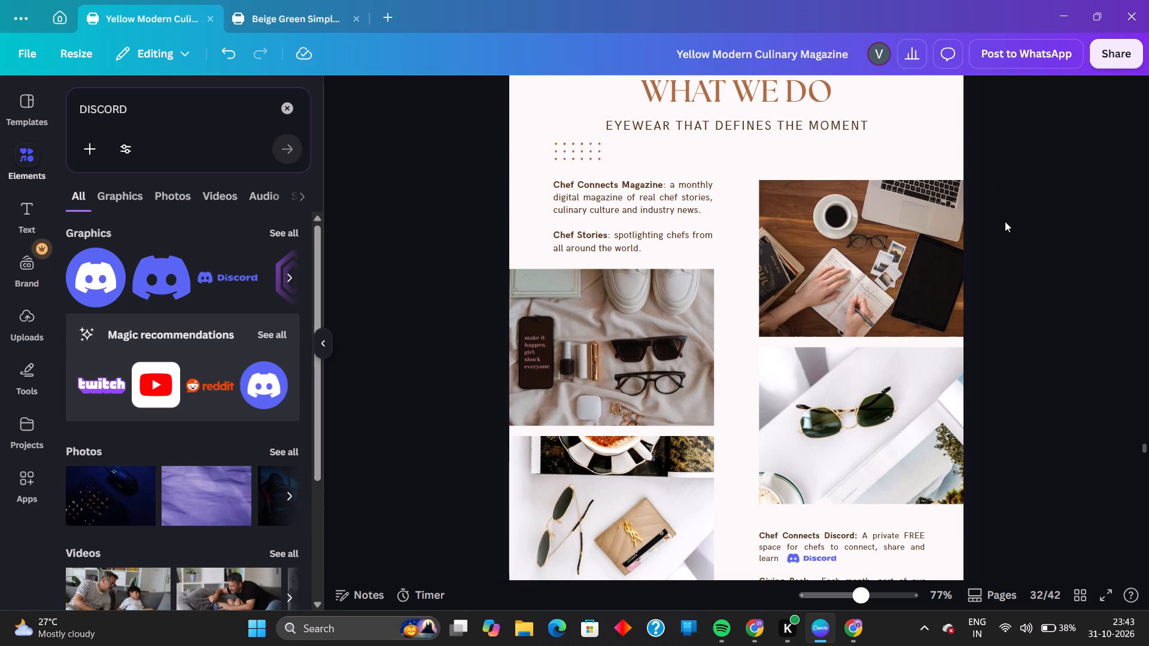
# Search the design elements library for "charity".
pyautogui.scroll(-2, 1007, 224)
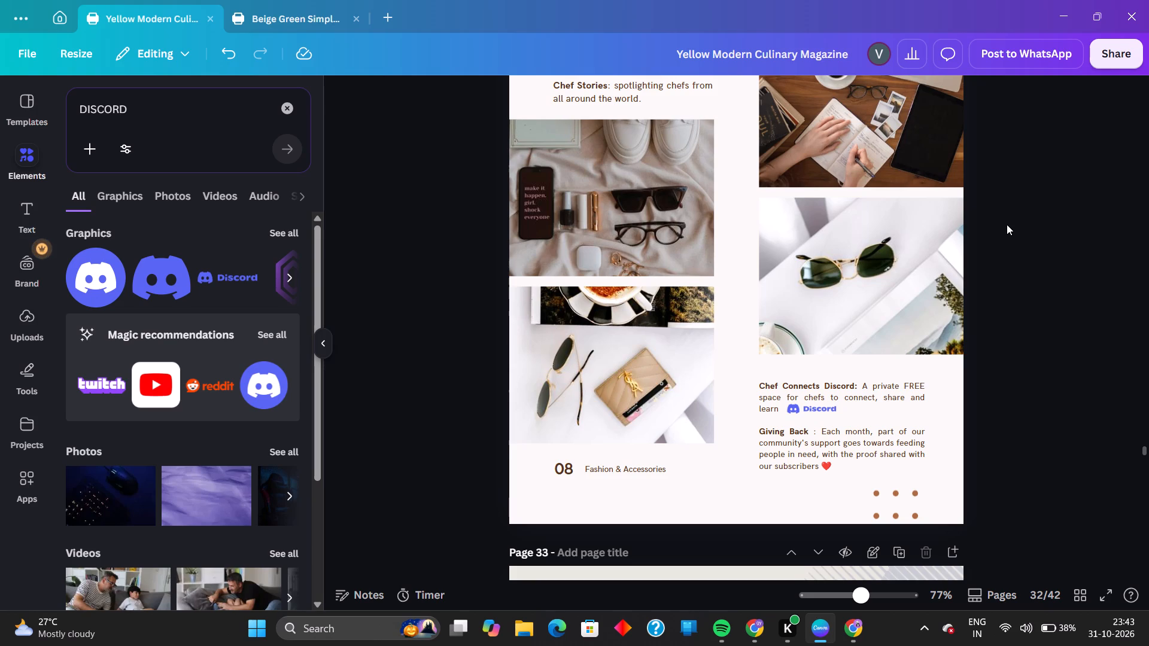
pyautogui.click(290, 103)
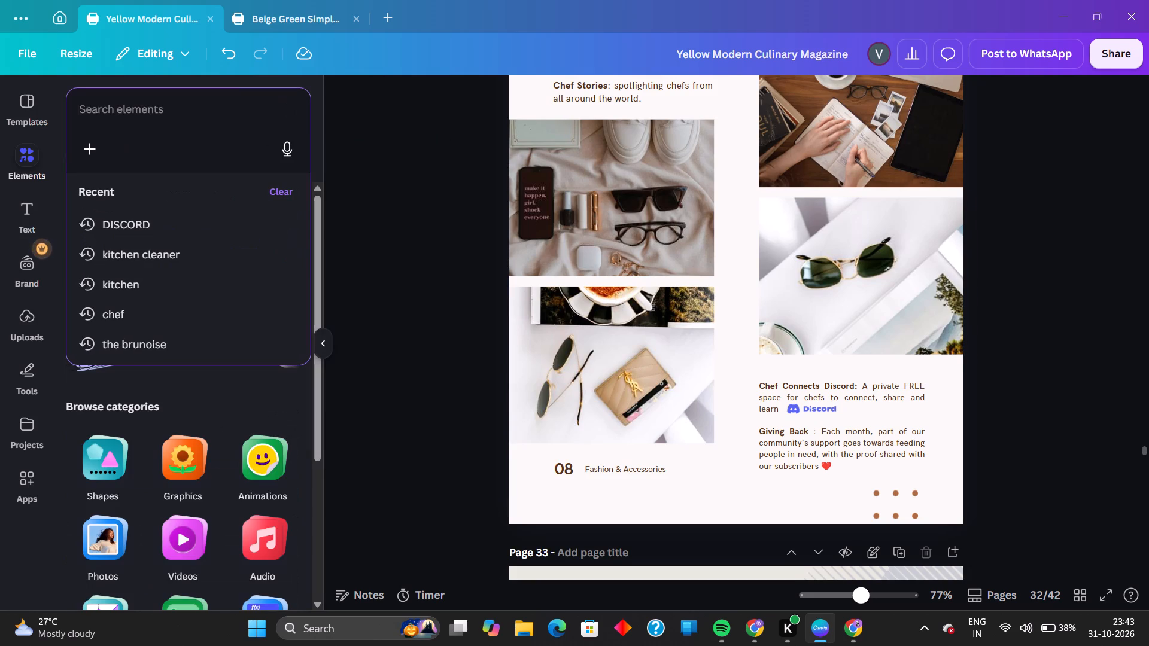
pyautogui.write('ch')
pyautogui.write('arity')
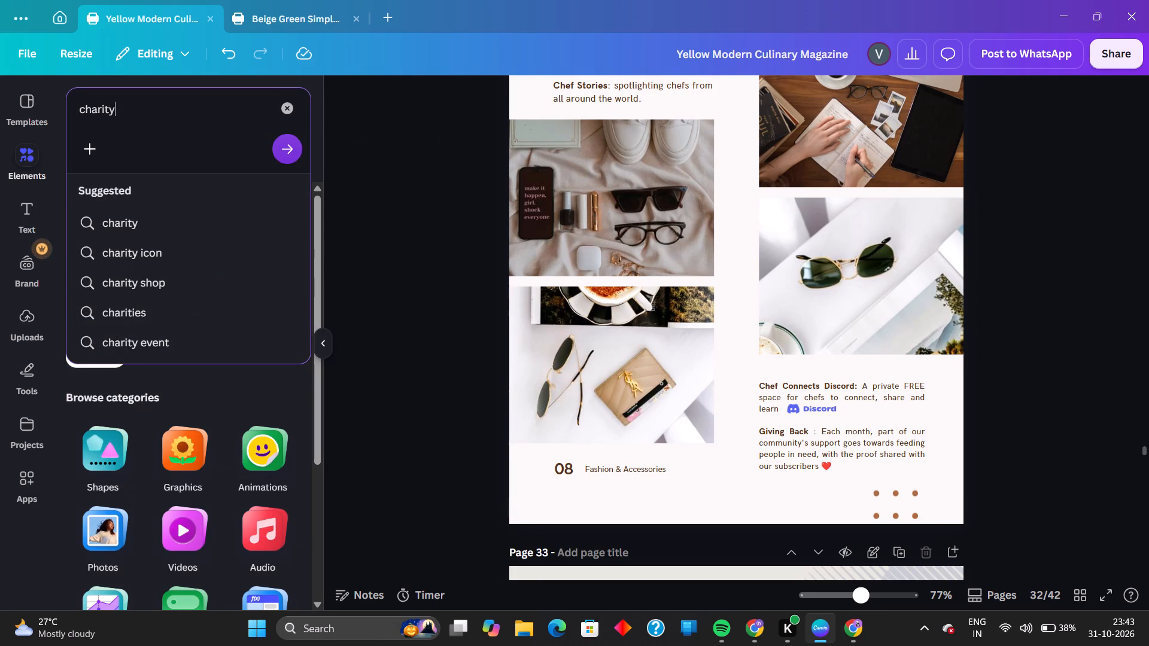
pyautogui.press('Return')
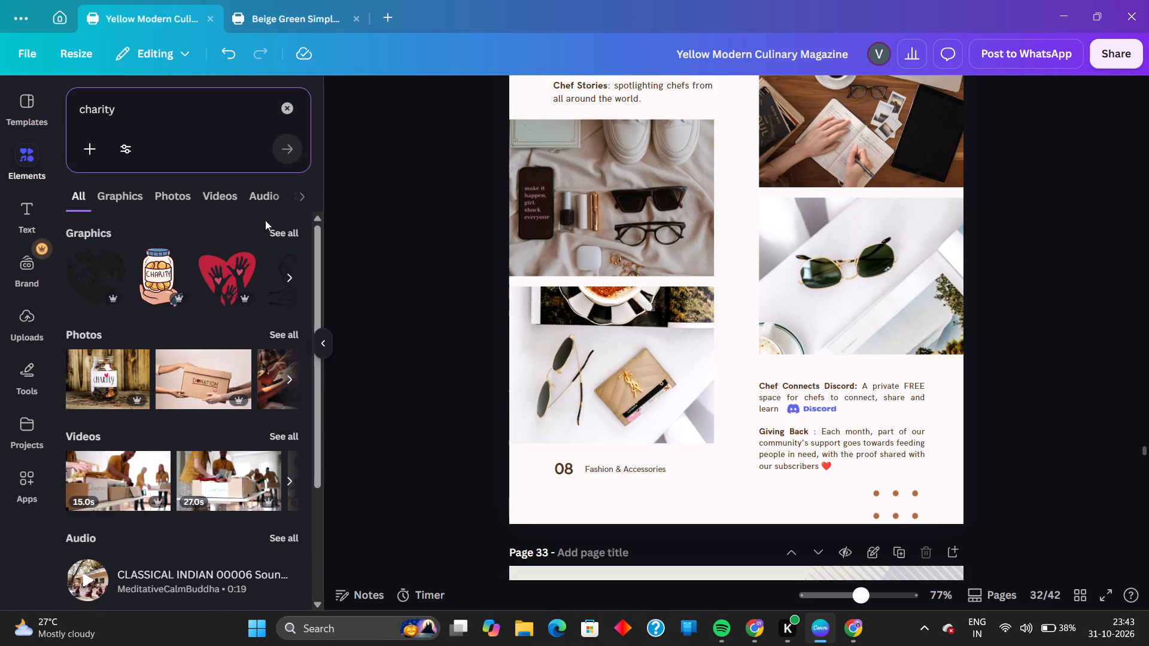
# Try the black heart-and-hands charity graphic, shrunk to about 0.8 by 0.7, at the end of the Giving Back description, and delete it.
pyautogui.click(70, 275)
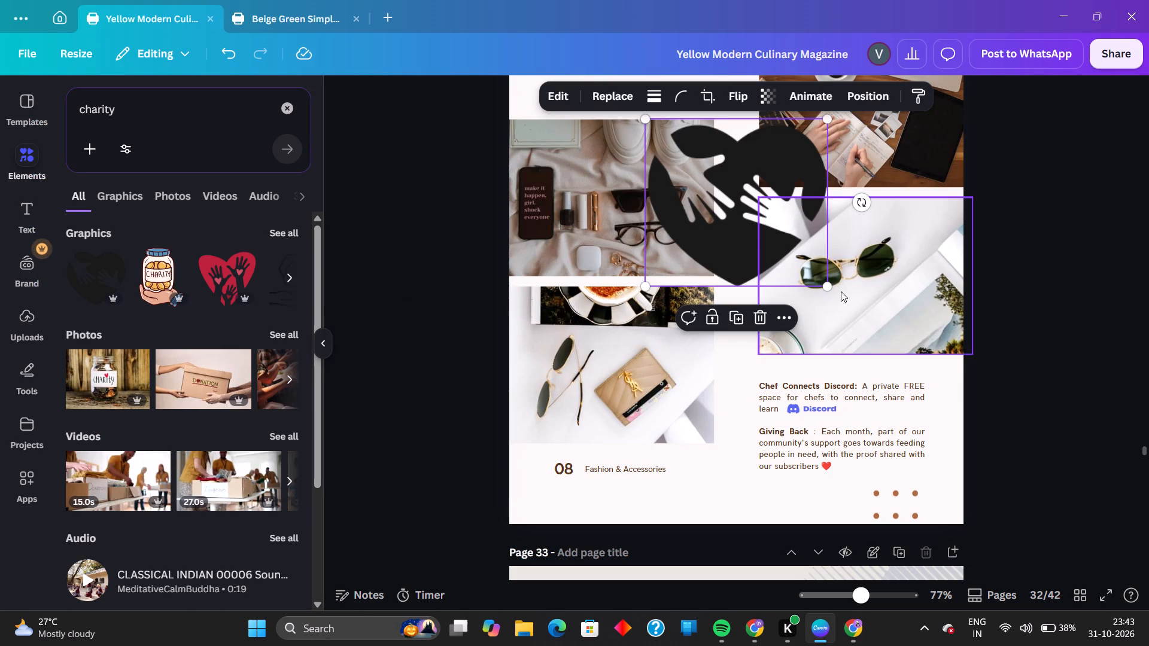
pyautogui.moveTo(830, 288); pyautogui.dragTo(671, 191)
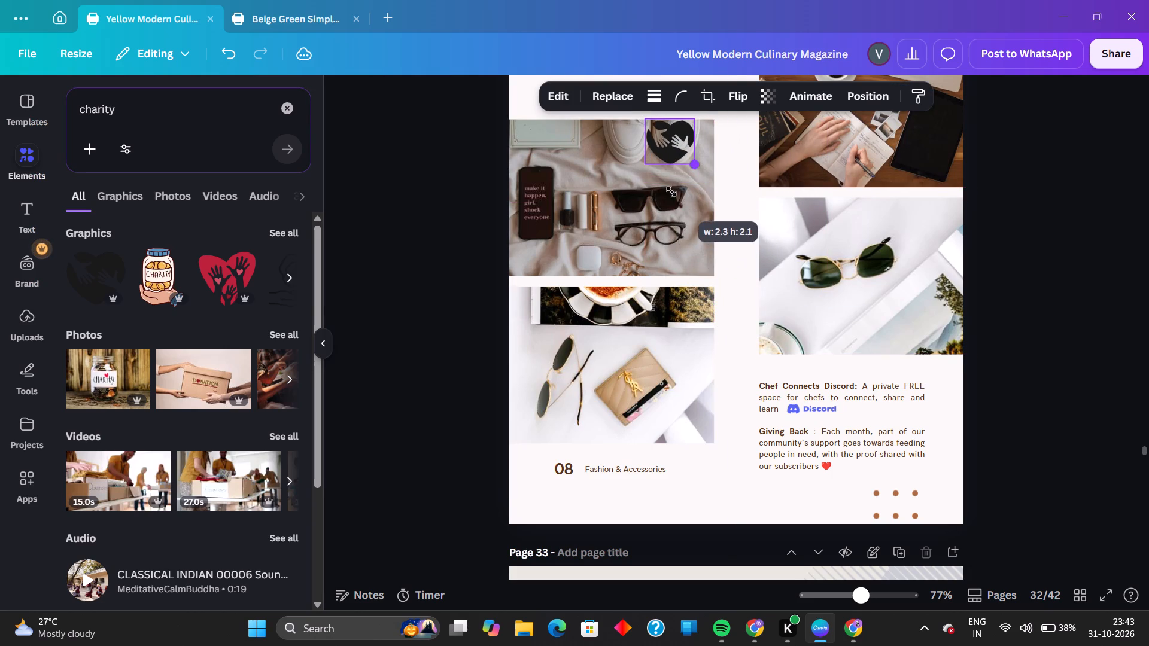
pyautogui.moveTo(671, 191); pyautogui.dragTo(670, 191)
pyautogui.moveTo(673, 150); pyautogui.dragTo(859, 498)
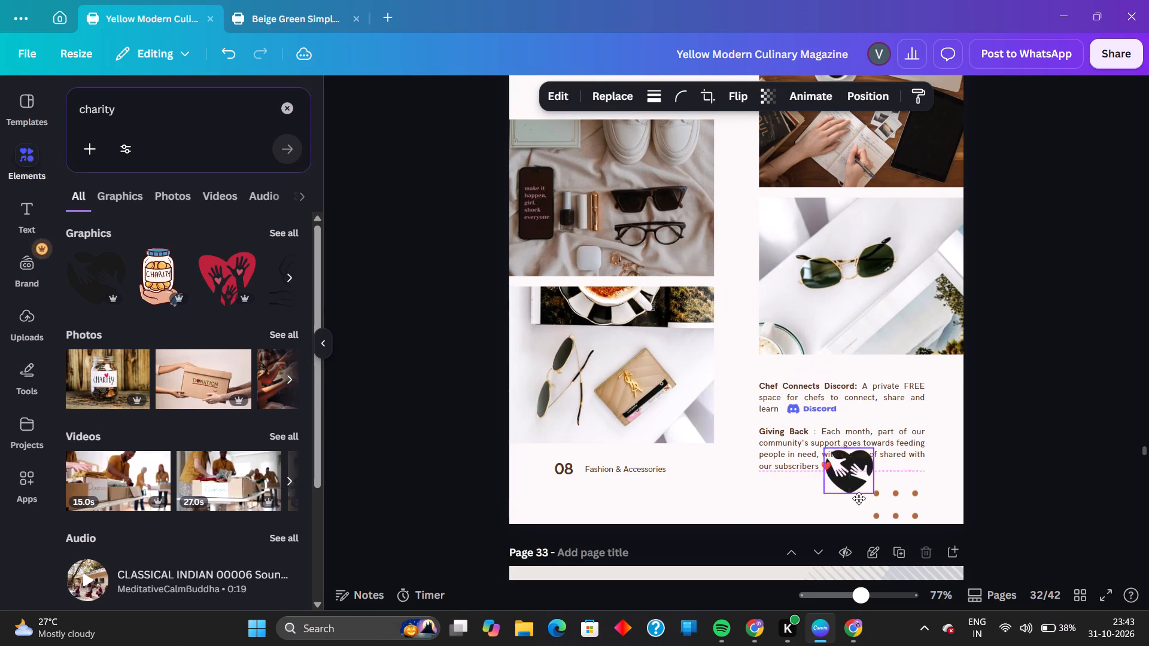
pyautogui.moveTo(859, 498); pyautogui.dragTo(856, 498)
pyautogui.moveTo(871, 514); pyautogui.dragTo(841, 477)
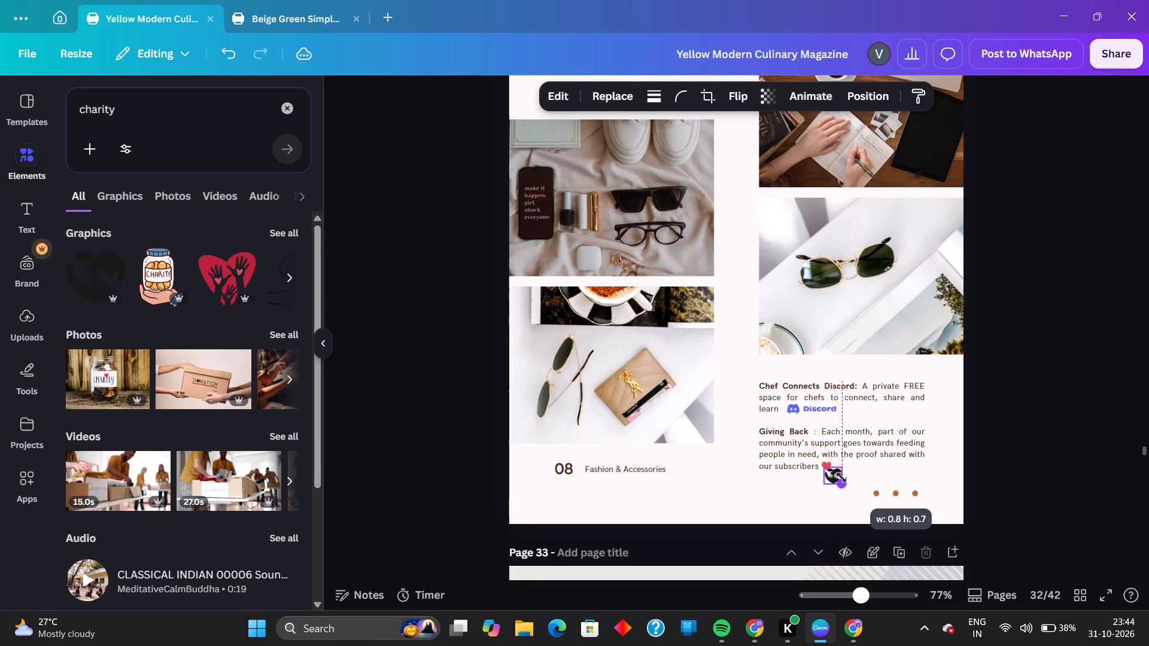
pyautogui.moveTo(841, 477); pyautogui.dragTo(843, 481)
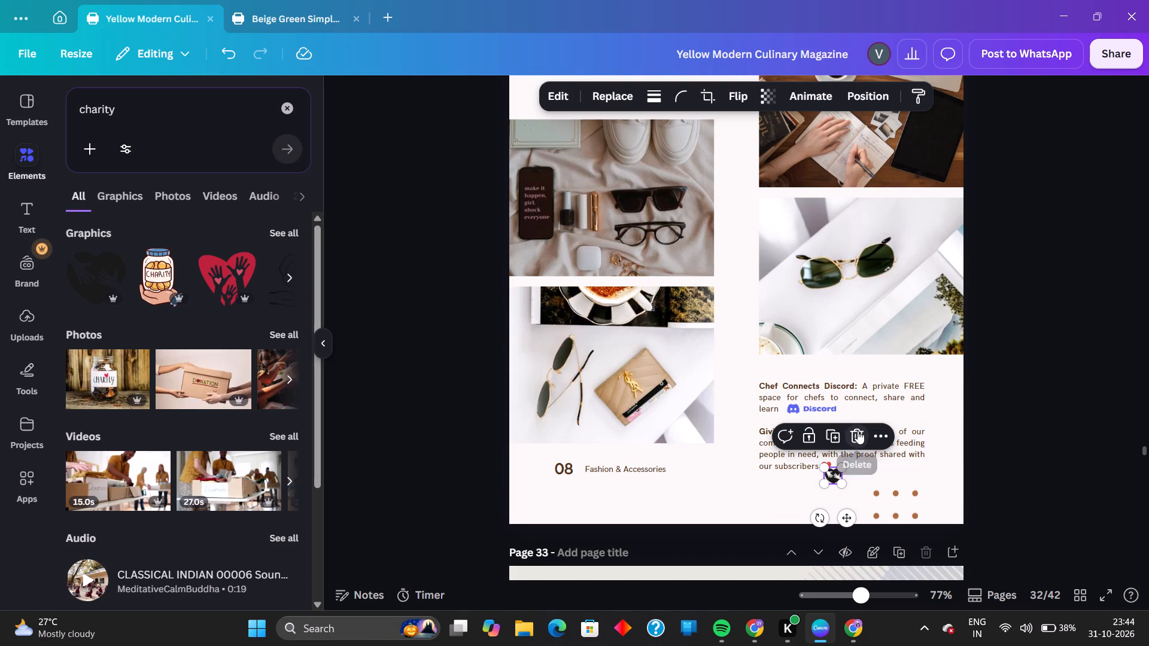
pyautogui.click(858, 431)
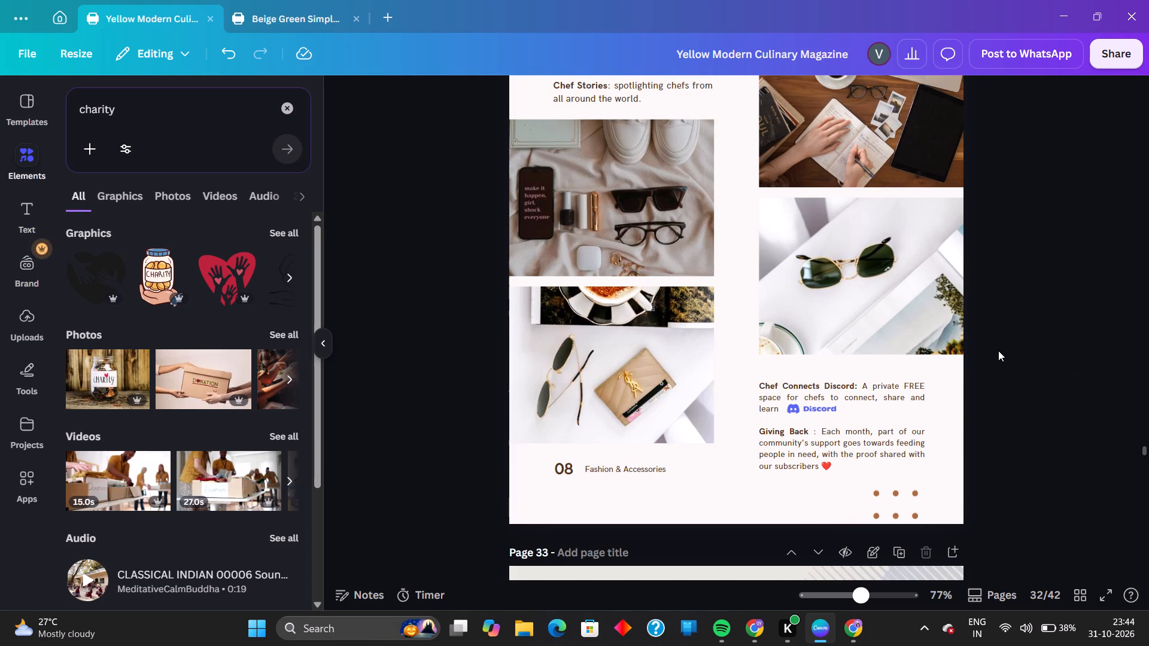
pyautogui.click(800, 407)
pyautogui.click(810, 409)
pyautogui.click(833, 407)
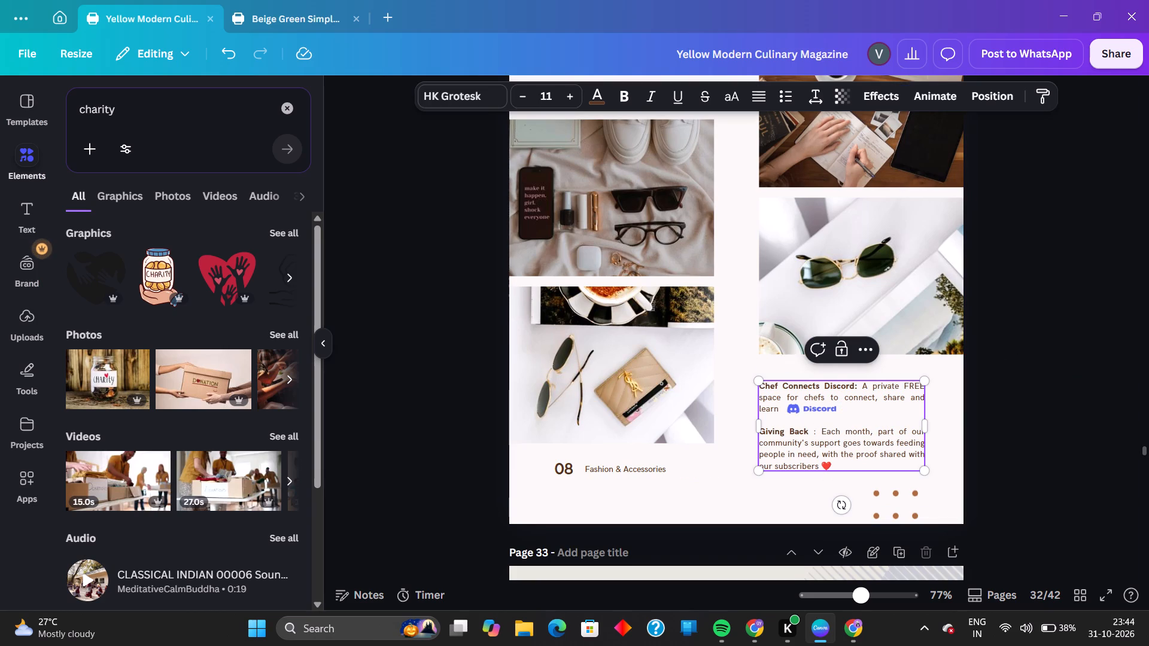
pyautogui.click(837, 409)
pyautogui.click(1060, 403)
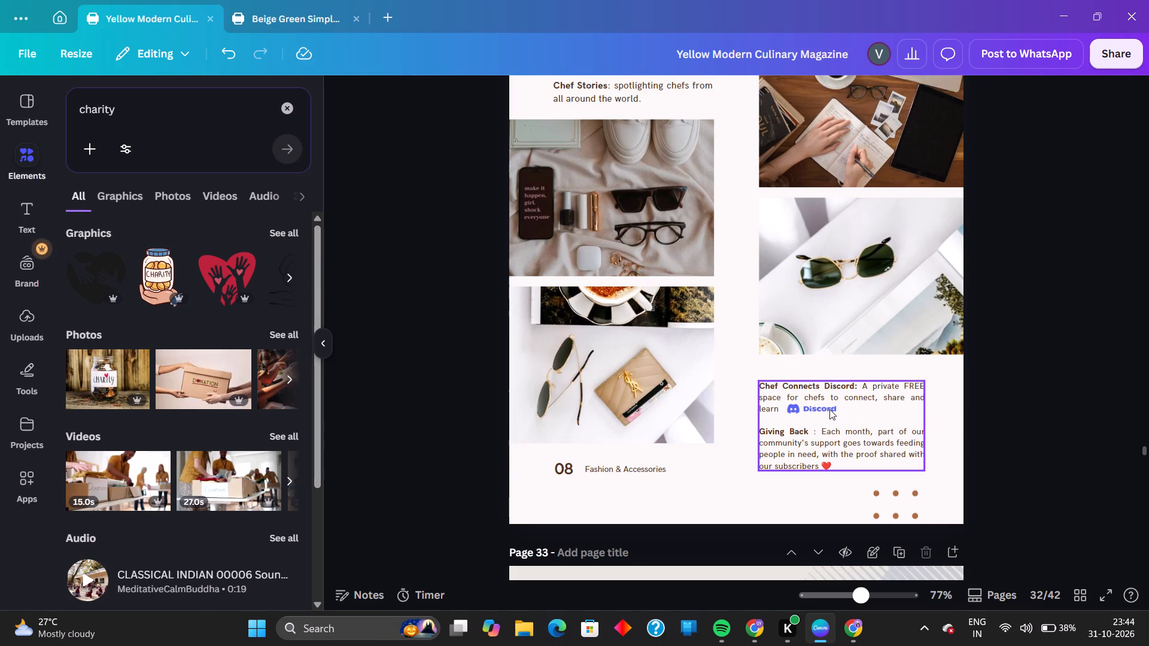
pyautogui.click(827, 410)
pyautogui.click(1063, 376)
# Insert "journeys" after "chefs" in the Chef Stories description so it reads "spotlighting chefs journeys from all around the world".
pyautogui.scroll(1, 1062, 376)
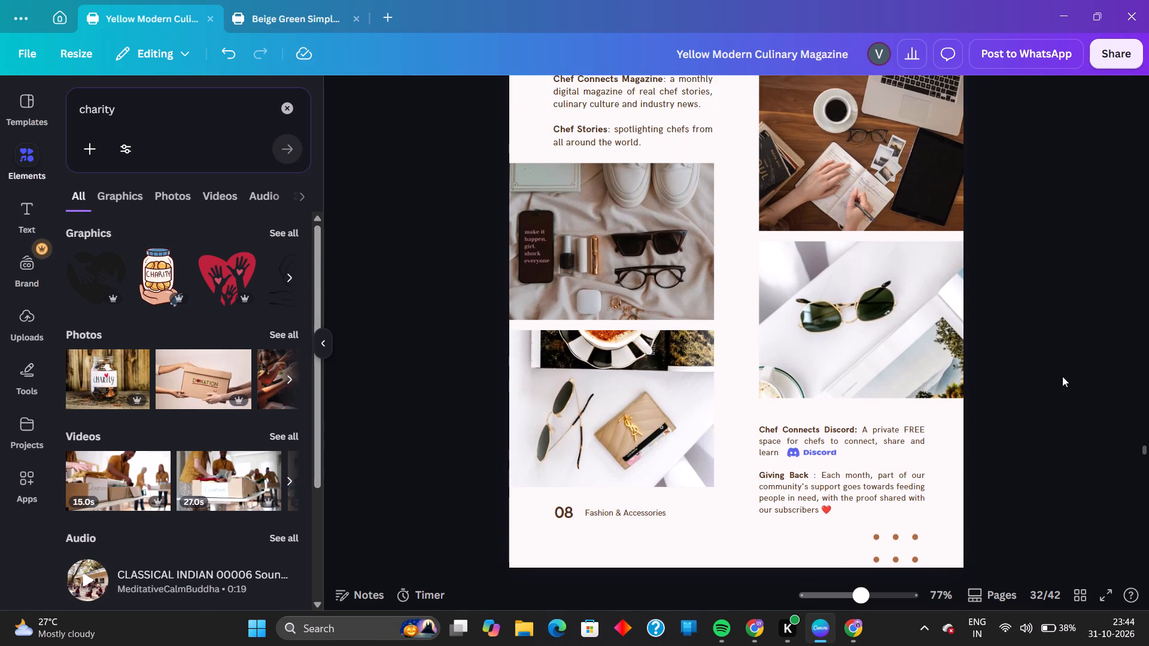
pyautogui.scroll(2, 1062, 376)
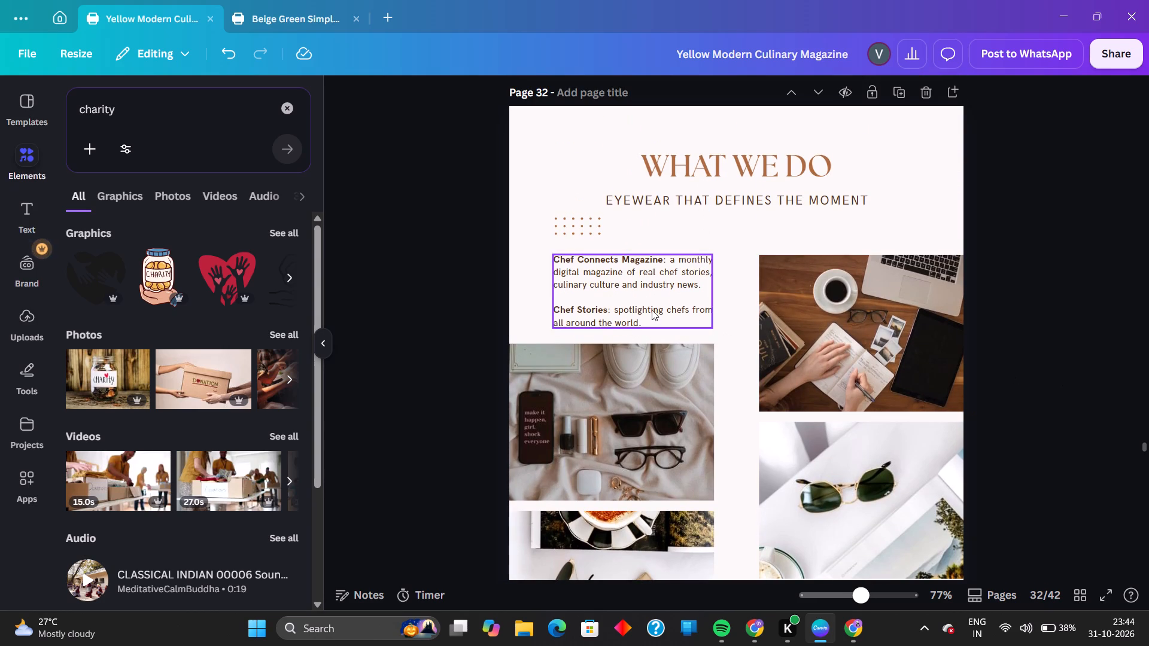
pyautogui.click(694, 312)
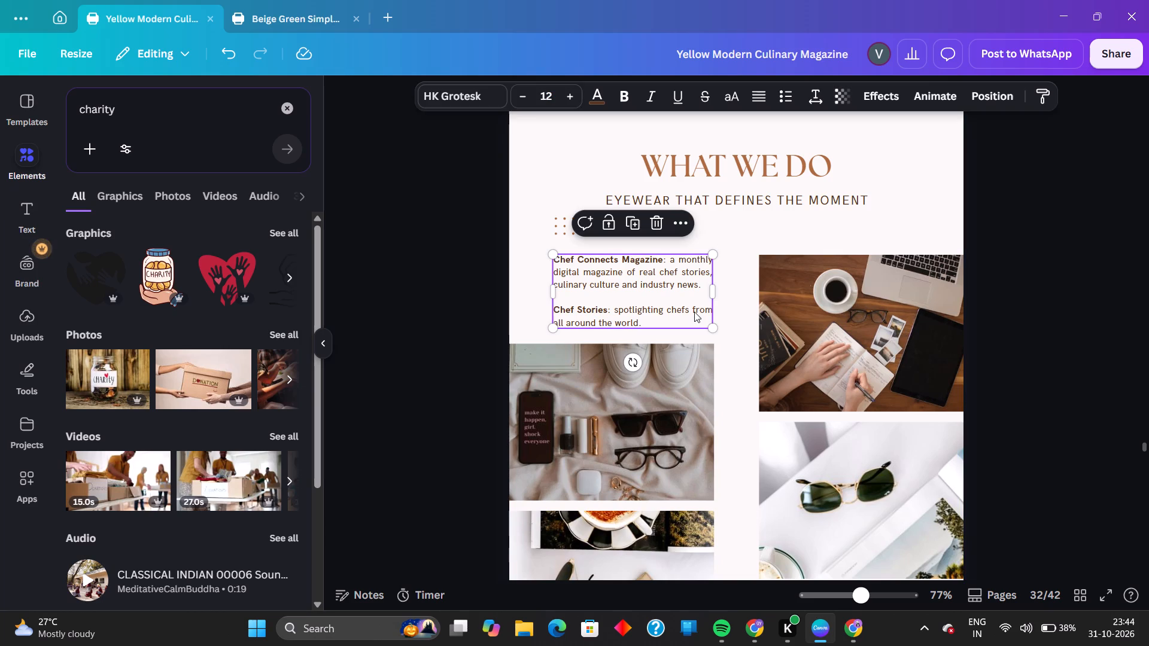
pyautogui.click(692, 310)
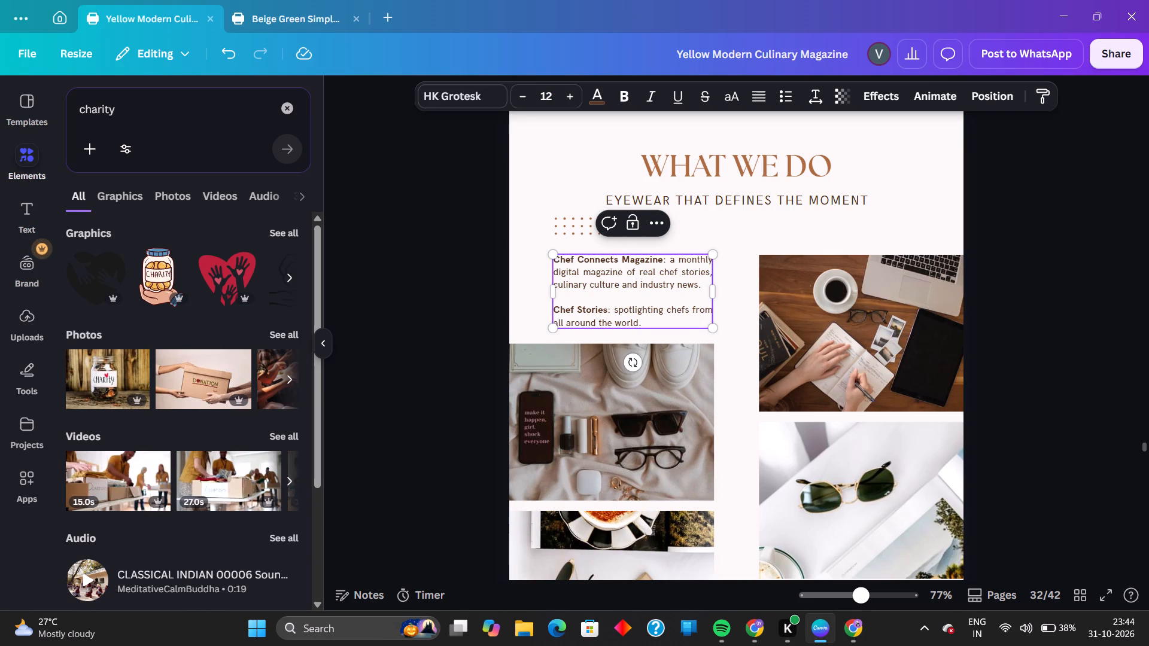
pyautogui.write('journeyd')
pyautogui.press('BackSpace')
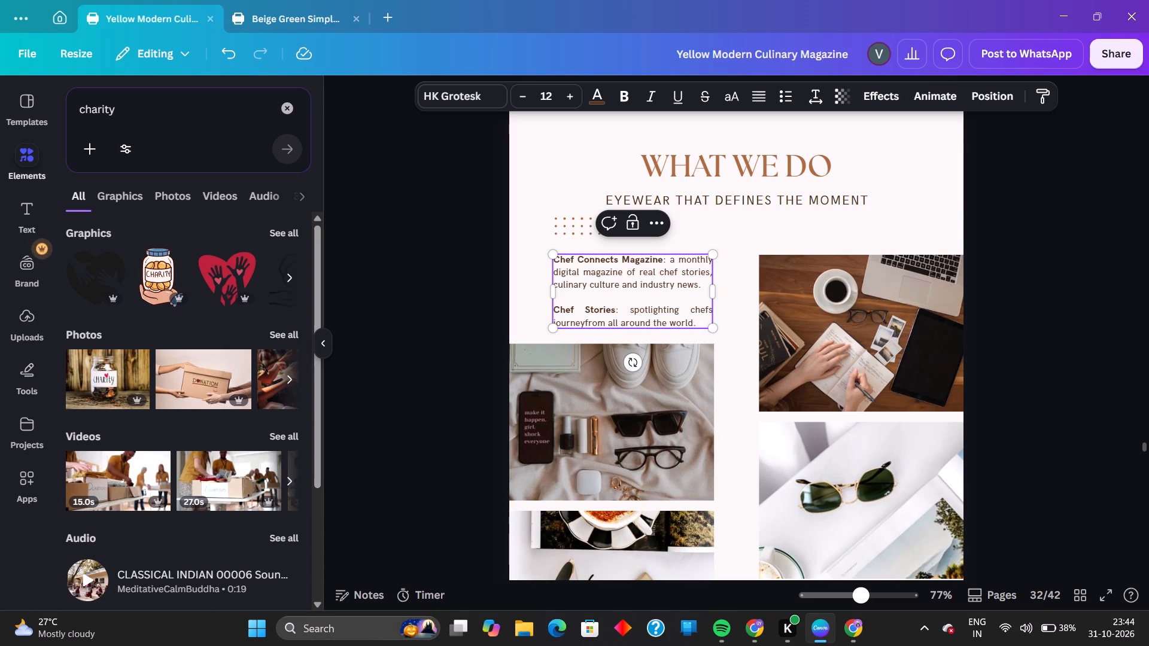
pyautogui.write('s')
pyautogui.press('space')
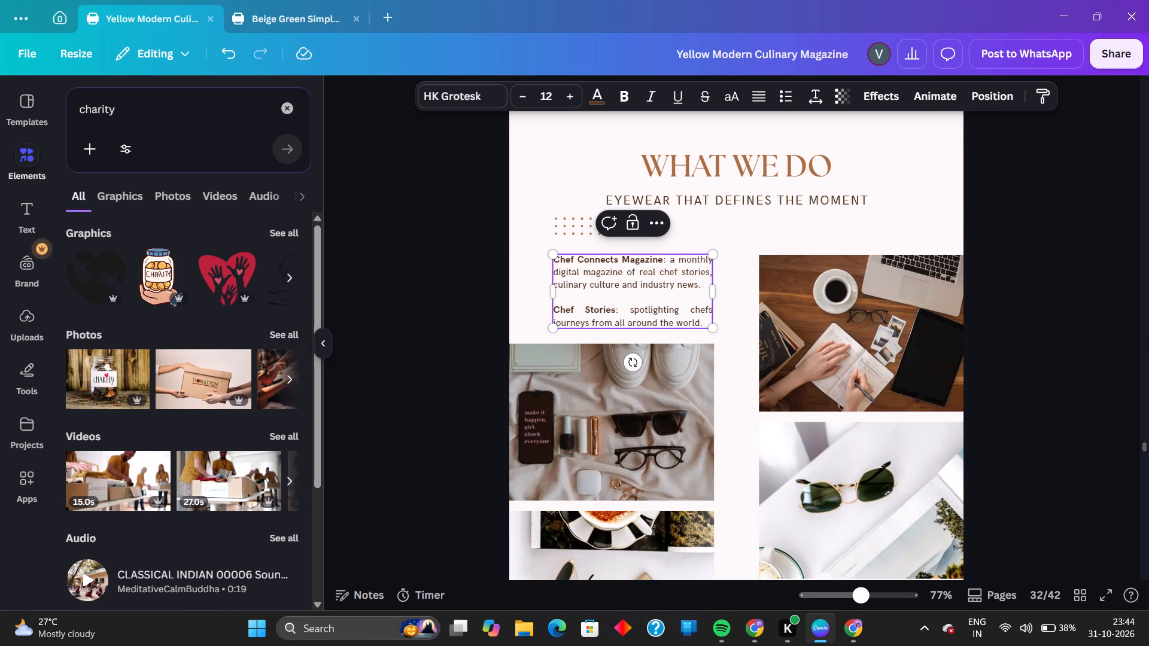
pyautogui.click(1148, 339)
pyautogui.click(1074, 350)
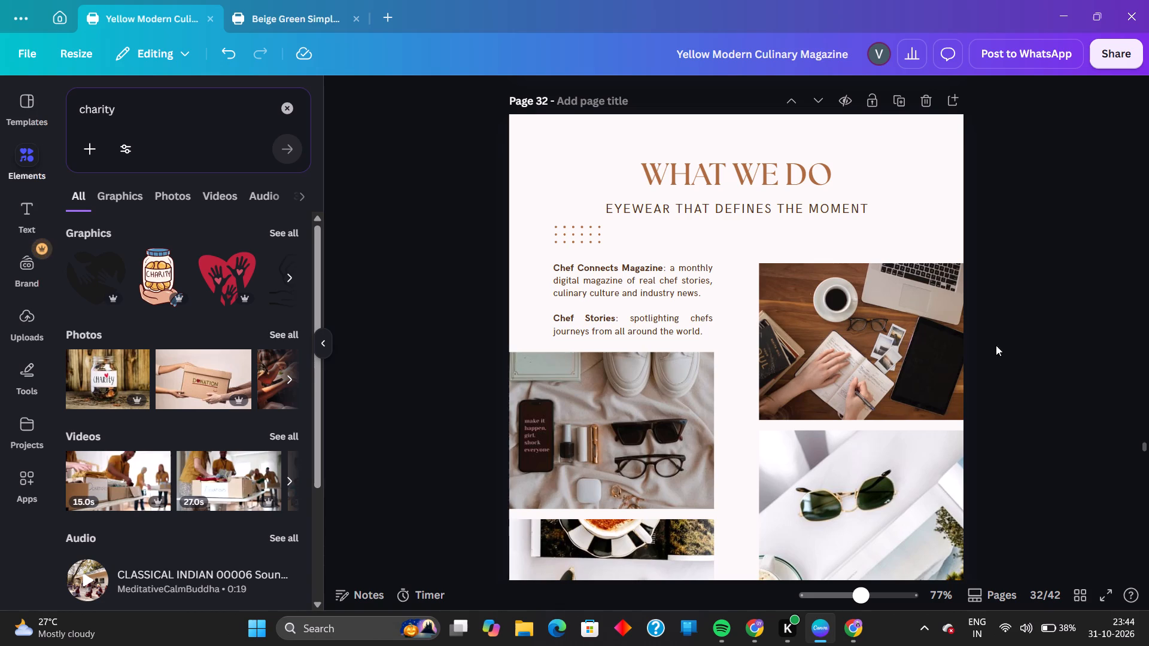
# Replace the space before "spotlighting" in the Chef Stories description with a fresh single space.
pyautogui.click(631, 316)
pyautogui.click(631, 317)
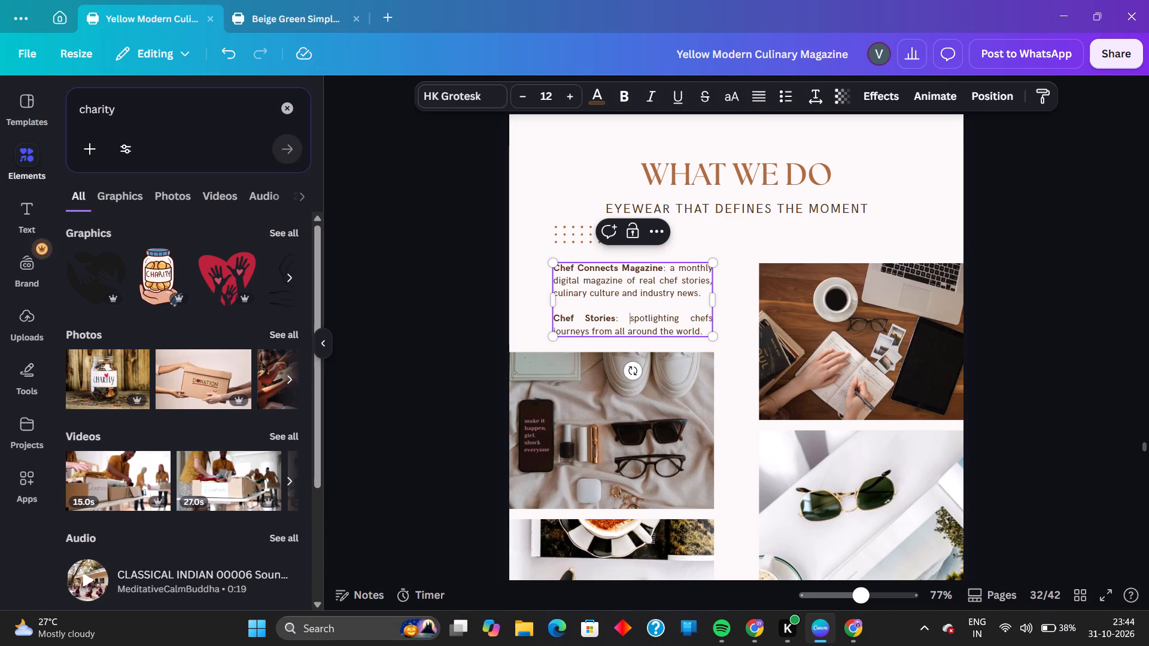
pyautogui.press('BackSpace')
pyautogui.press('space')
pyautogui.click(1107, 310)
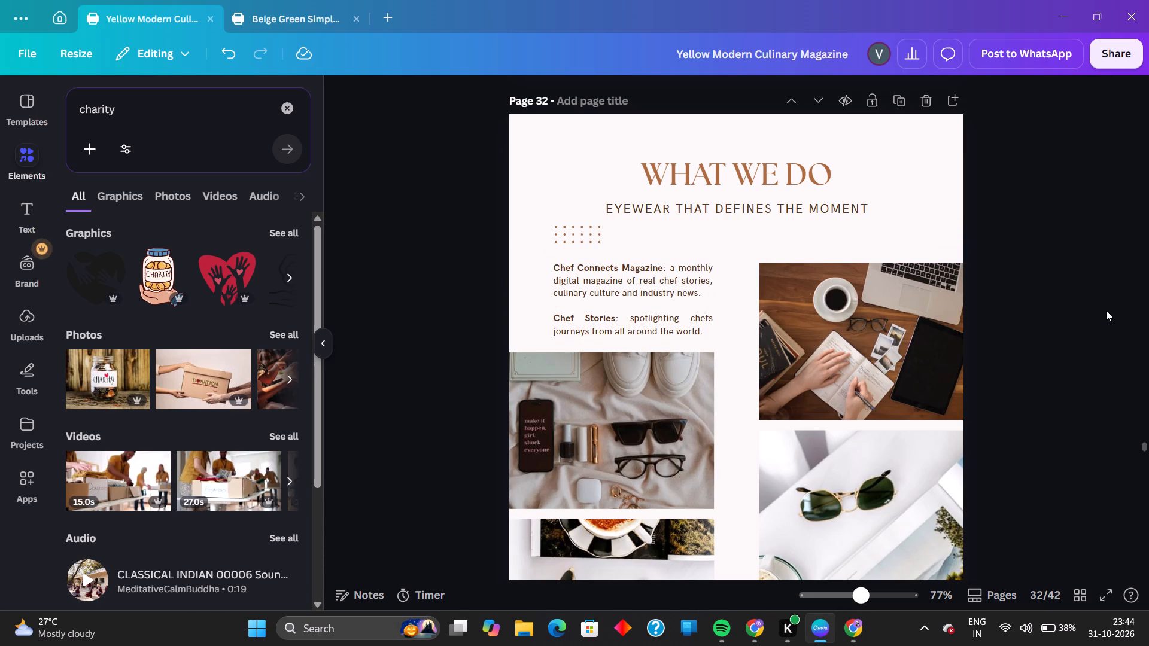
# Narrow the "charity" element search to photos only.
pyautogui.scroll(-2, 1106, 310)
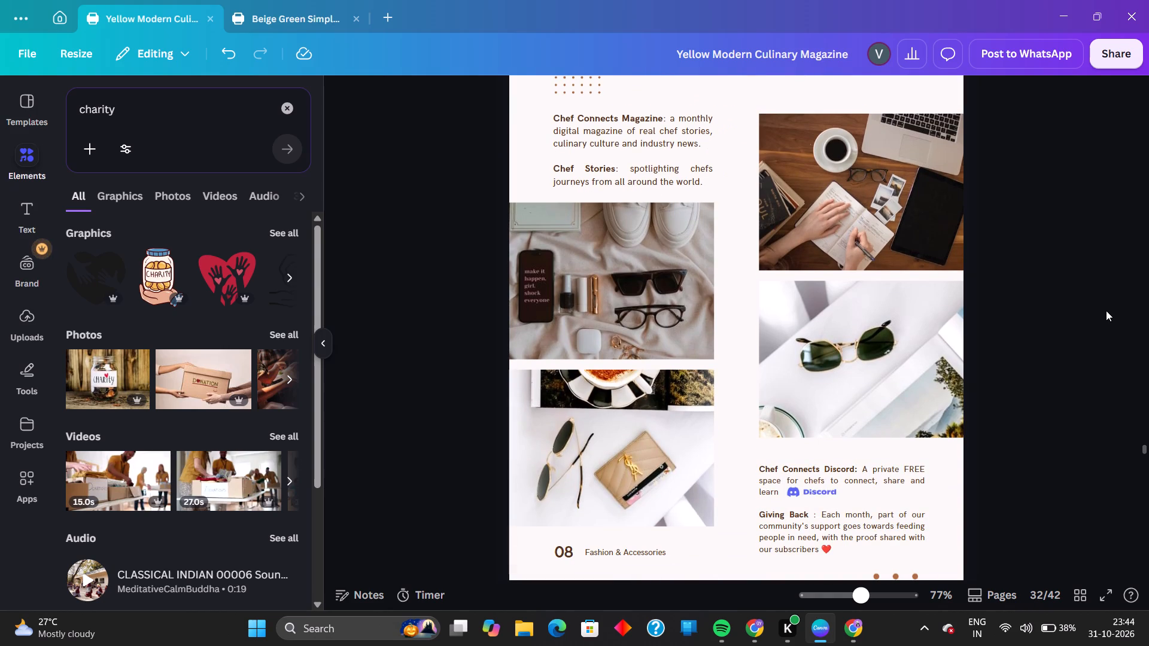
pyautogui.scroll(2, 1106, 310)
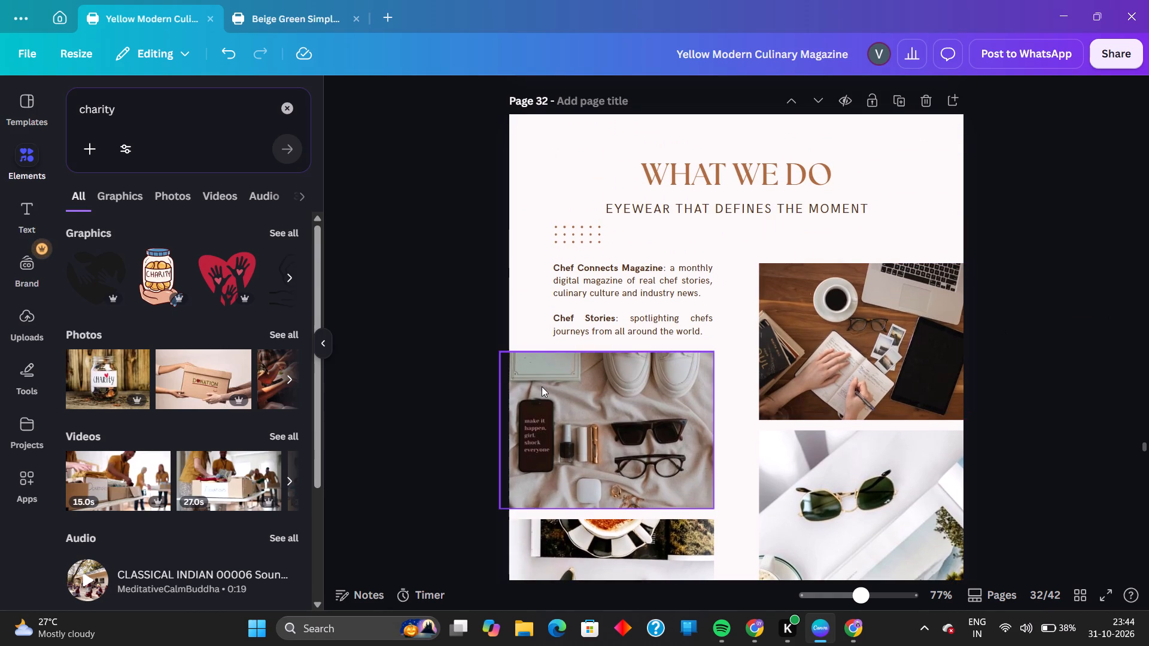
pyautogui.click(542, 386)
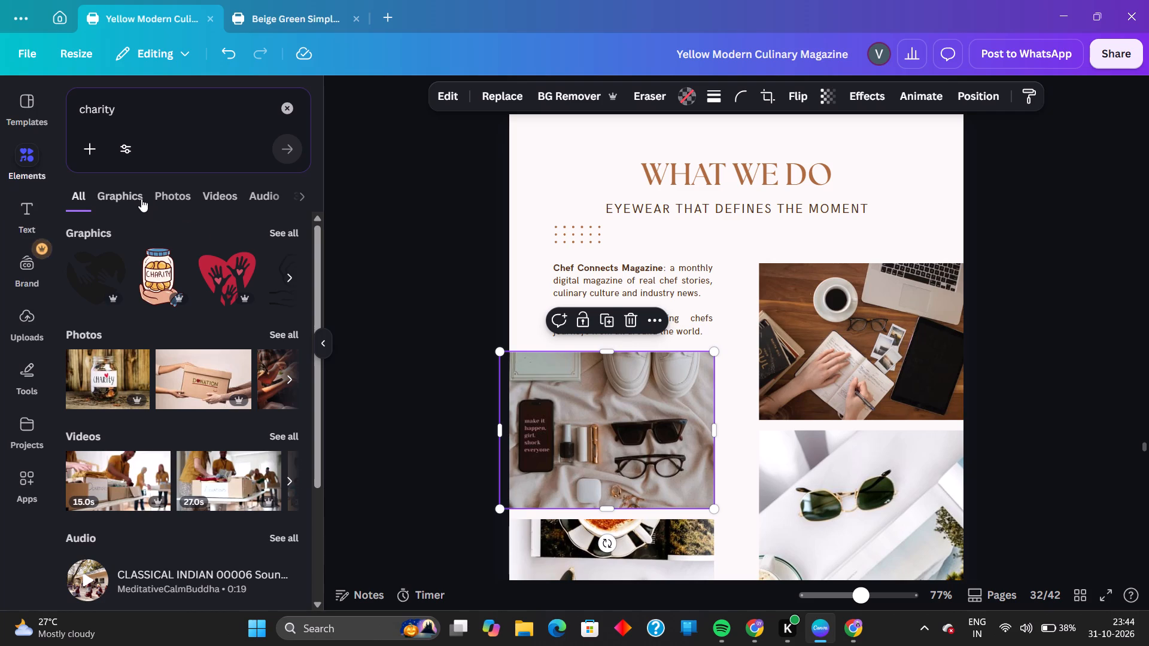
pyautogui.click(160, 198)
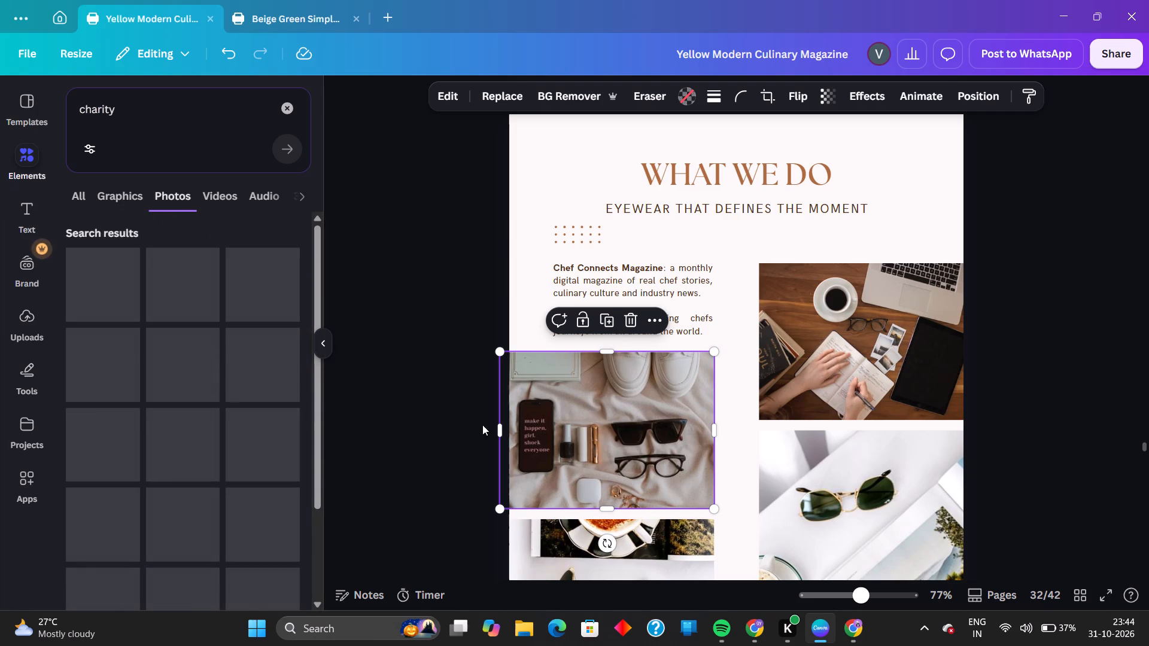
pyautogui.scroll(-2, 919, 415)
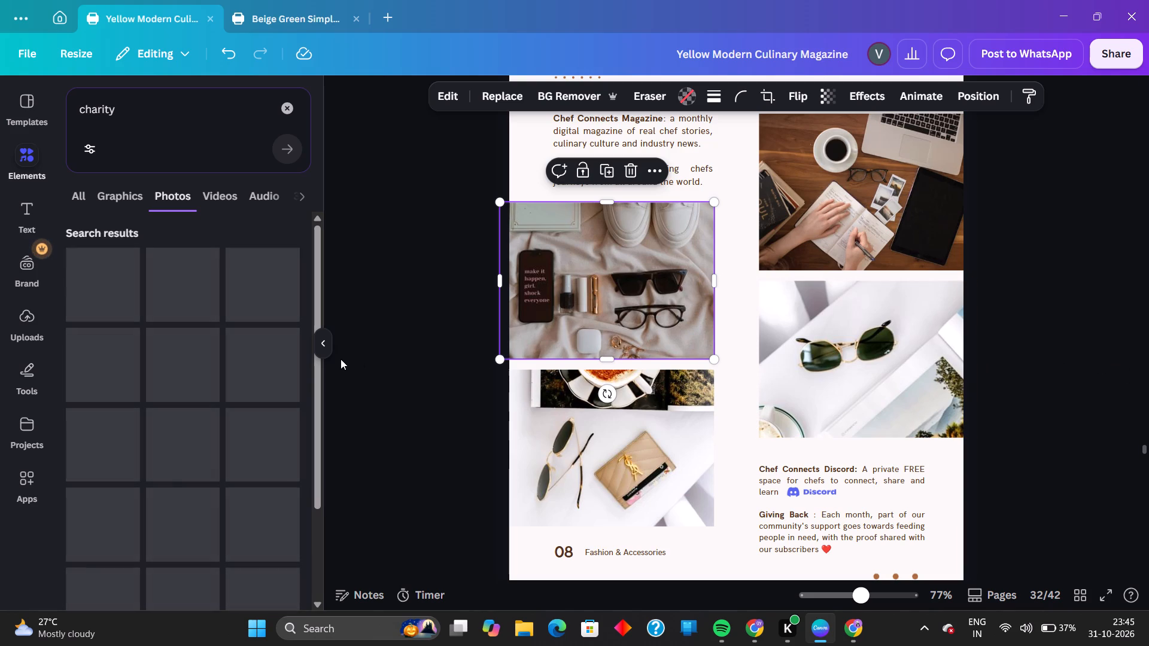
pyautogui.click(1103, 371)
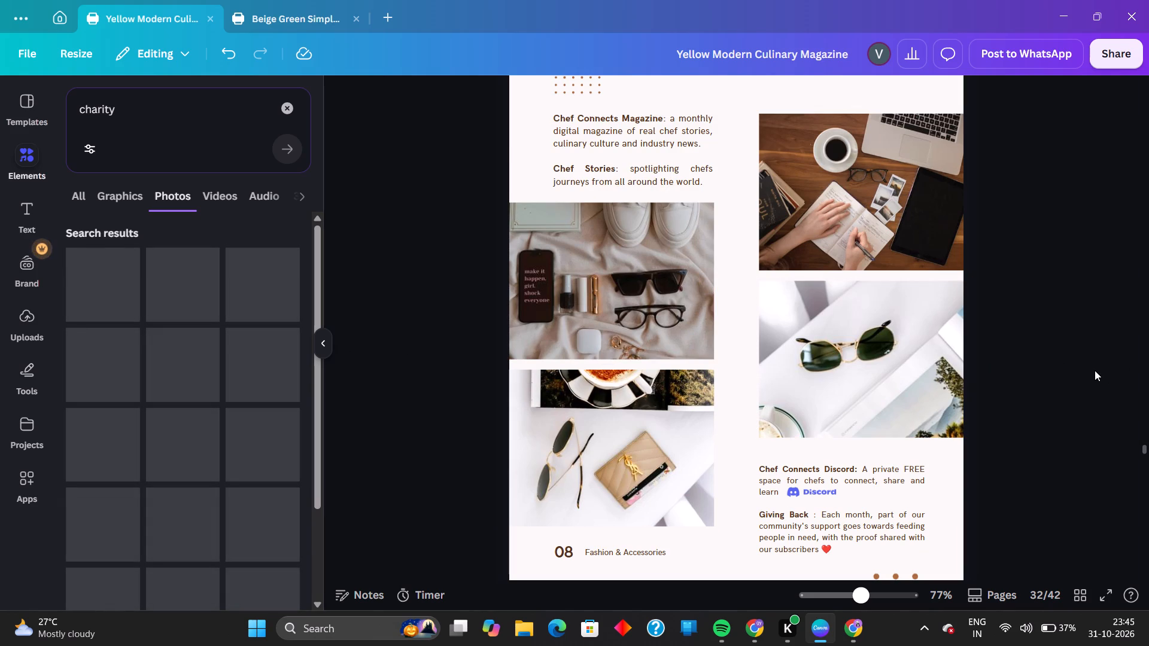
# Delete the "Fashion & Accessories" label and the "08" page number at the bottom of page 32.
pyautogui.scroll(-2, 1095, 370)
pyautogui.scroll(8, 1095, 370)
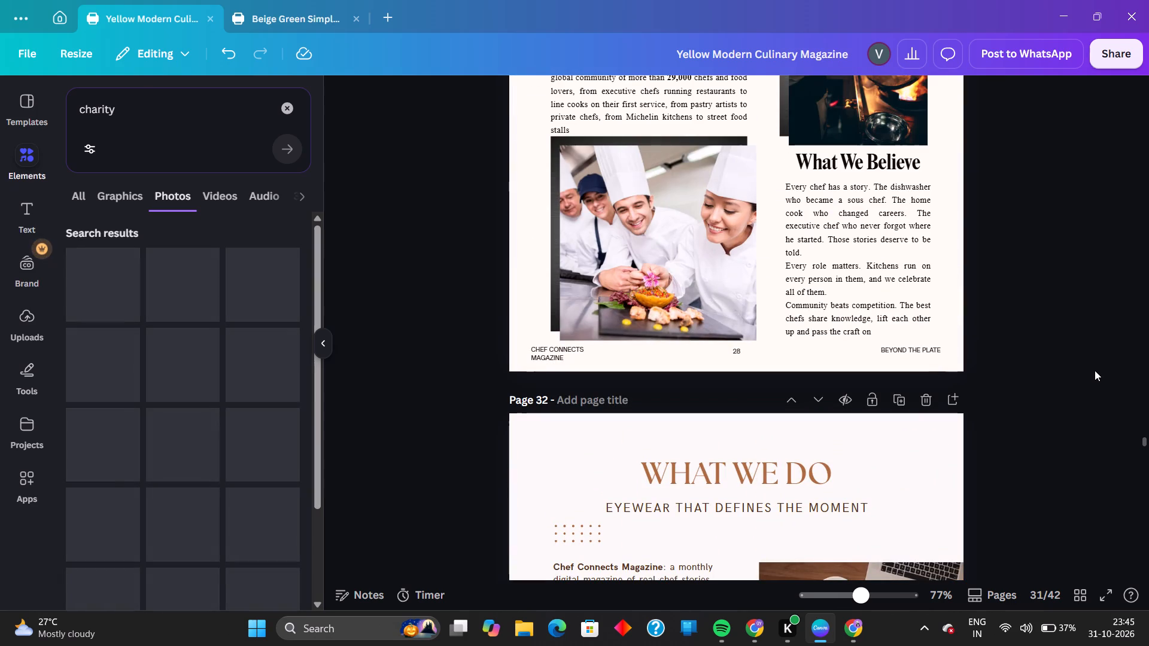
pyautogui.scroll(-3, 738, 361)
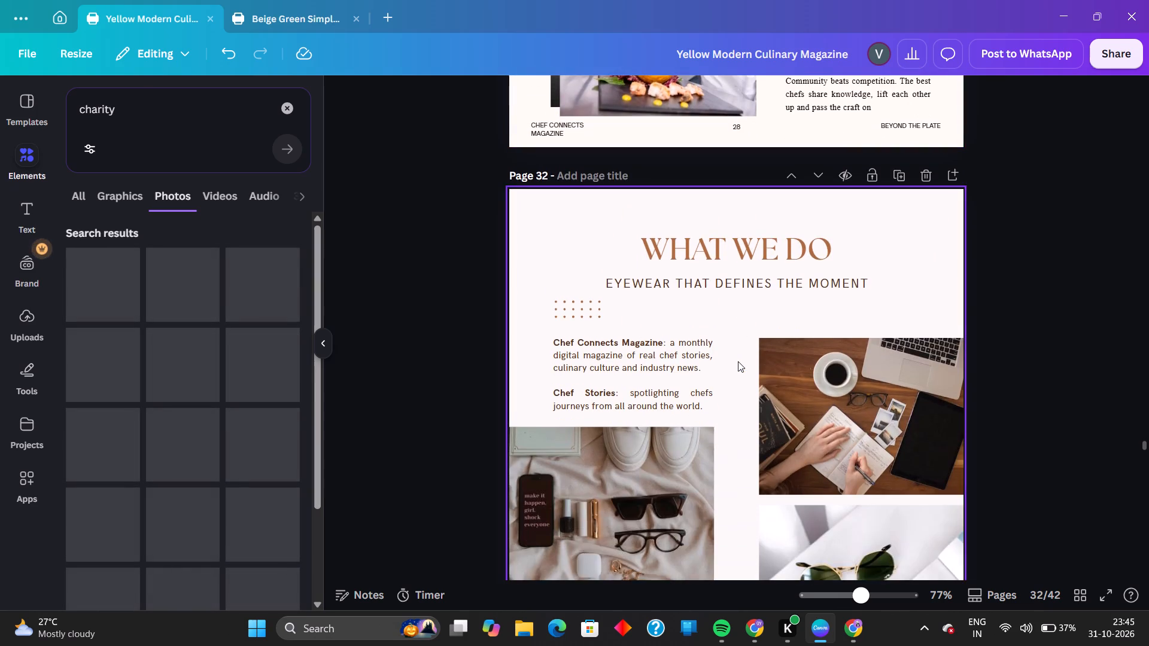
pyautogui.scroll(-5, 738, 361)
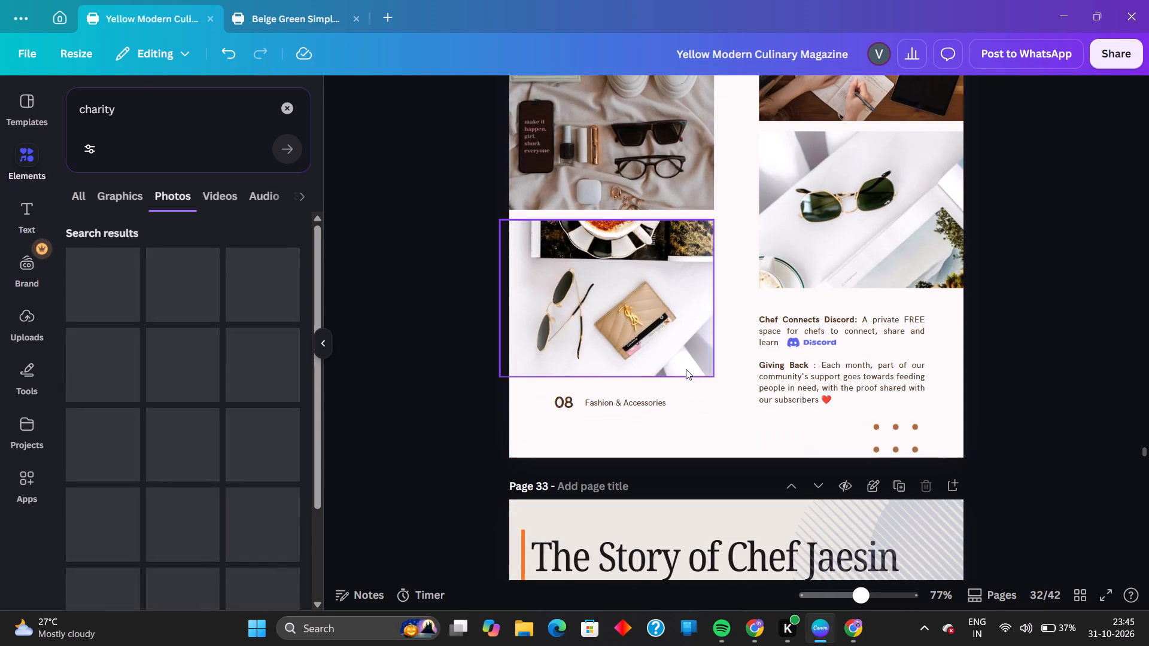
pyautogui.click(653, 400)
pyautogui.click(657, 368)
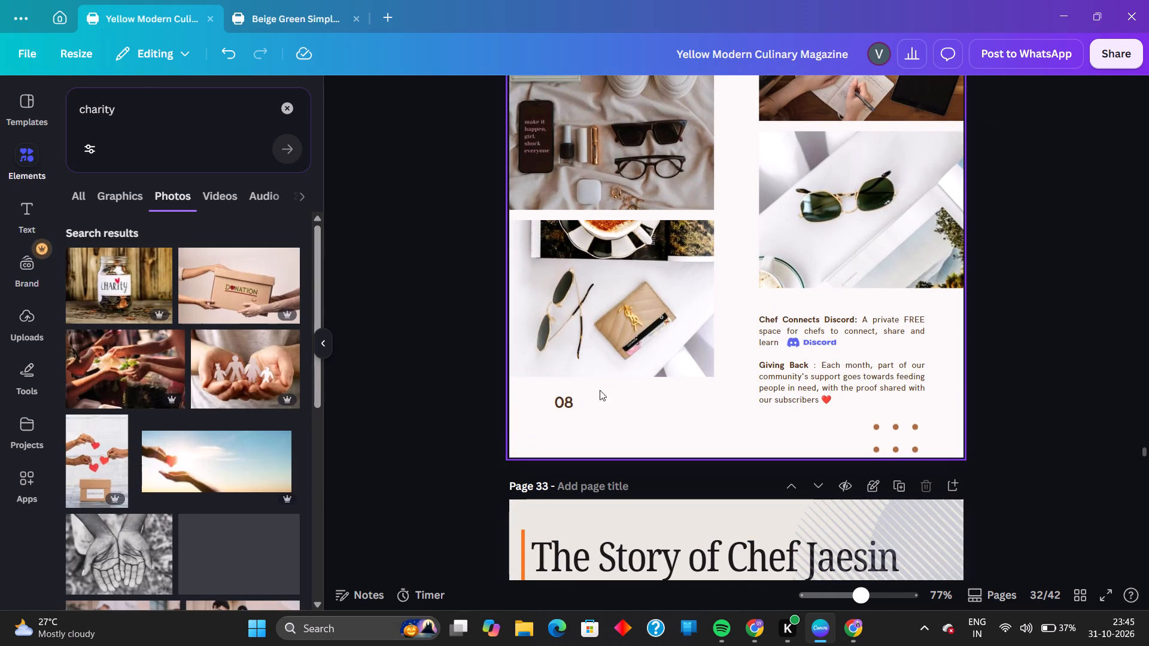
pyautogui.click(569, 403)
pyautogui.click(588, 362)
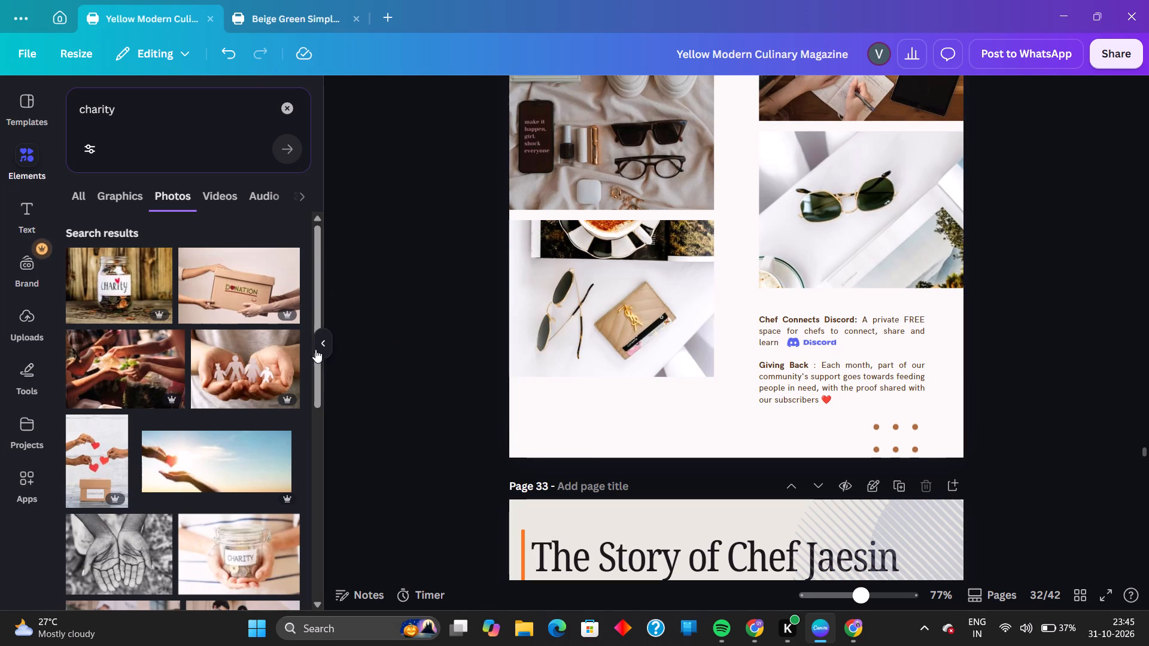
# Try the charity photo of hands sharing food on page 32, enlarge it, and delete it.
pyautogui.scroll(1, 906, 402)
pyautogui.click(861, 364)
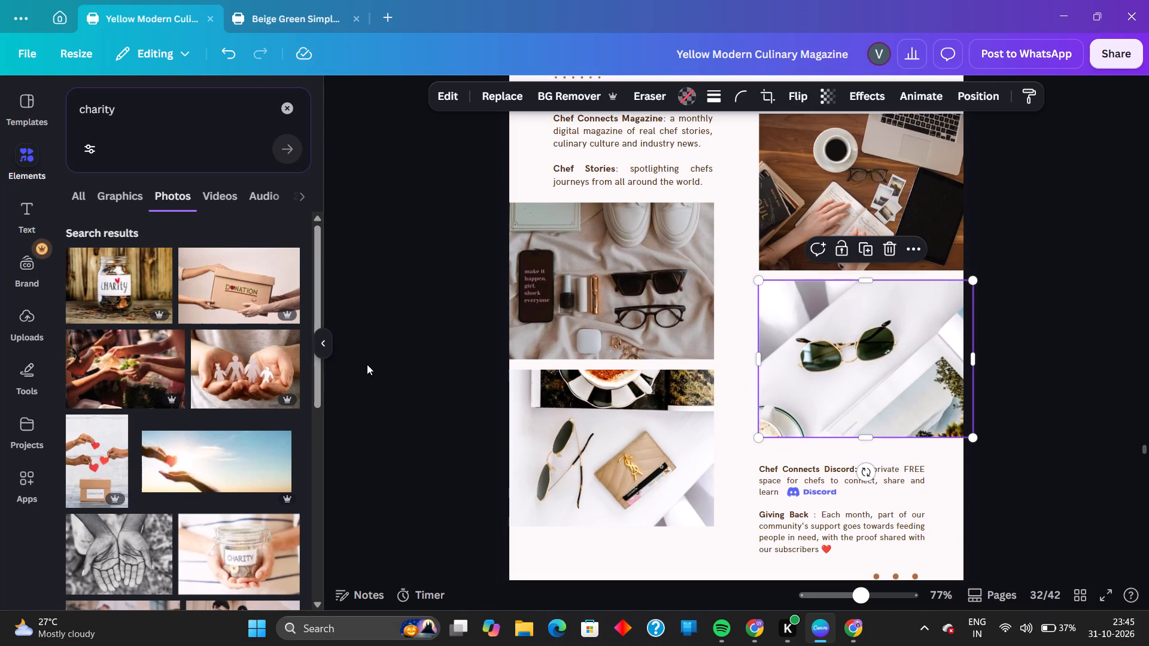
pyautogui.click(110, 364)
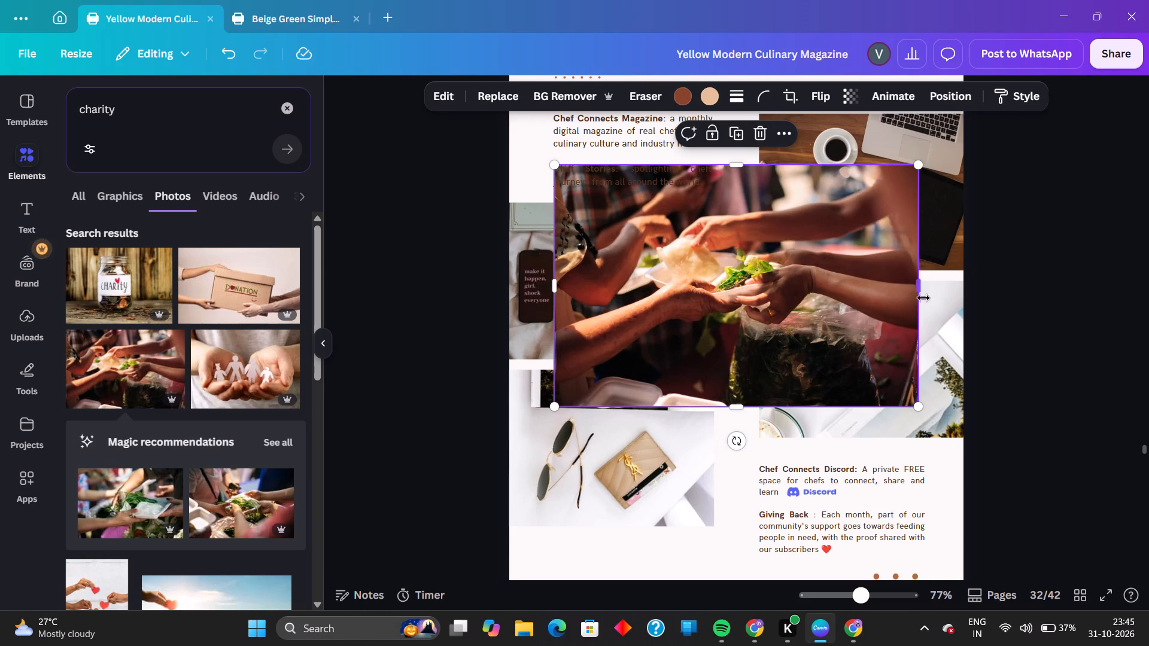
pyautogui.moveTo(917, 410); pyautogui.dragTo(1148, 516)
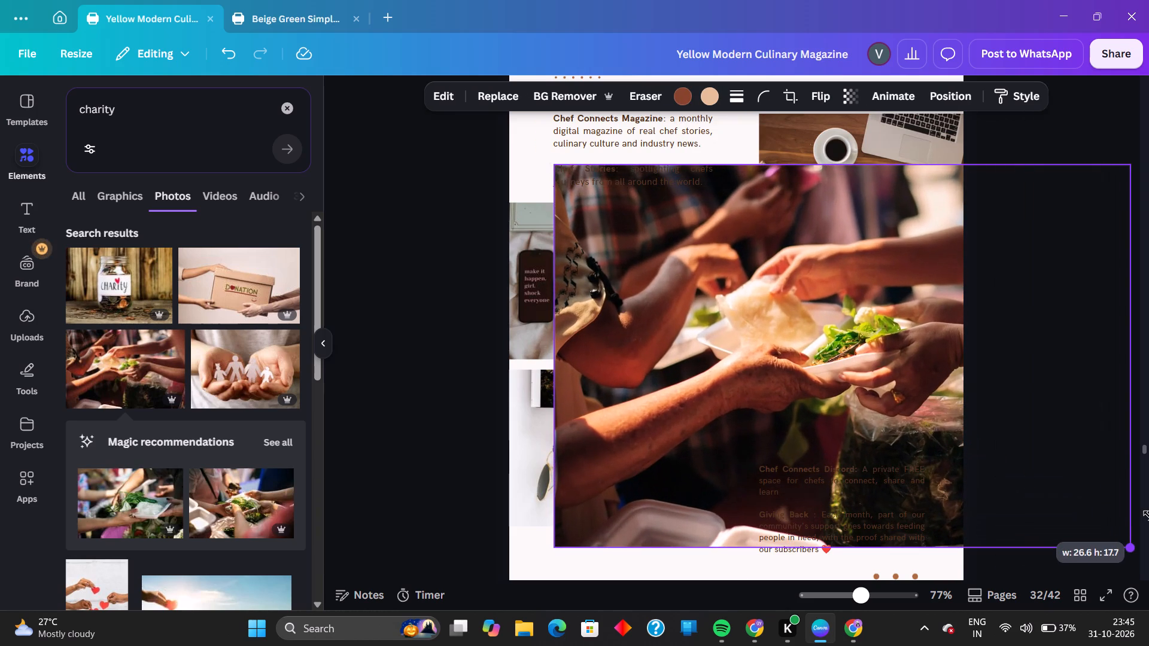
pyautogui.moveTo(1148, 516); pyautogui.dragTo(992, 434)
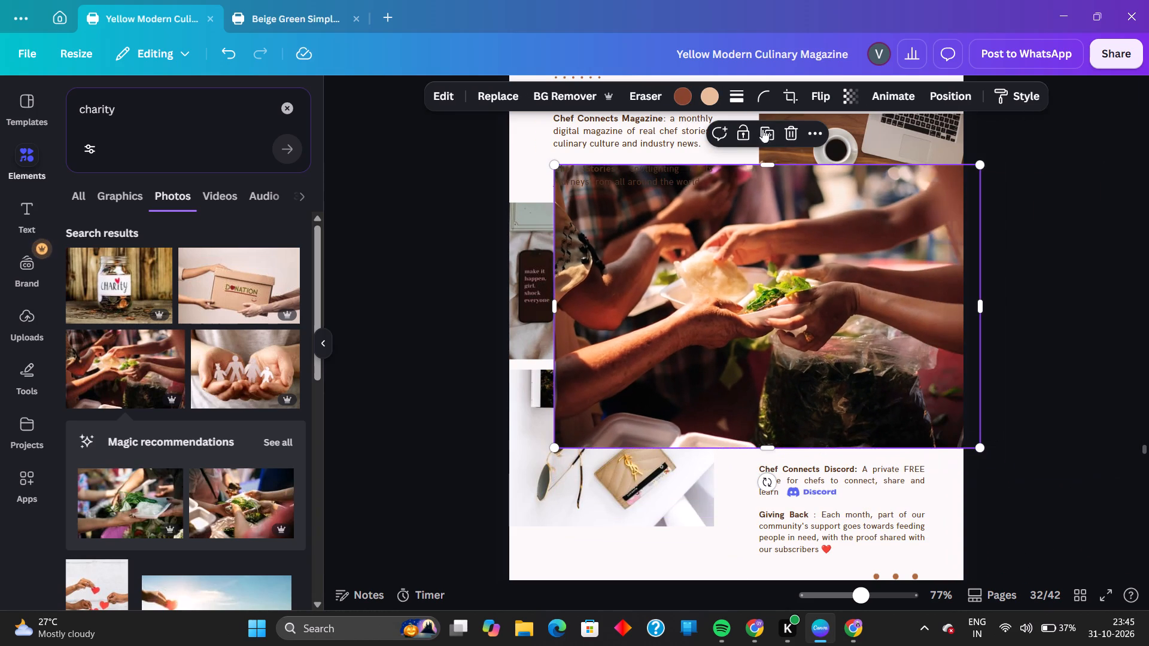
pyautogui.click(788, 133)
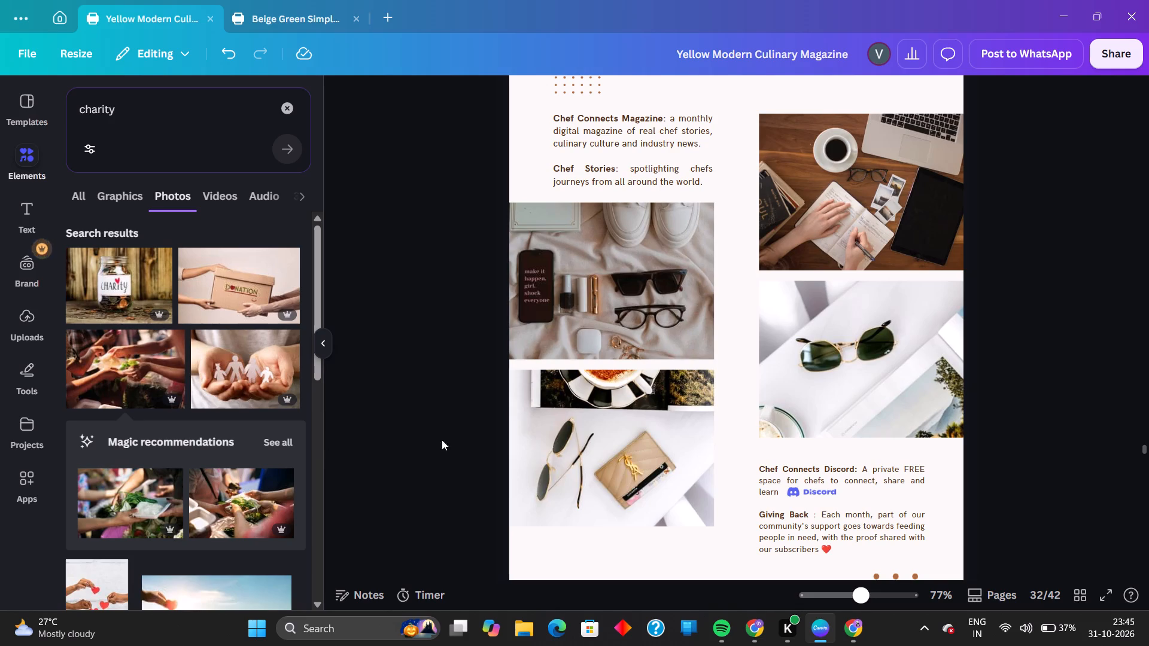
# Replace the sunglasses photo above the Chef Connects Discord text with the "charity" photo of hands sharing food.
pyautogui.click(913, 413)
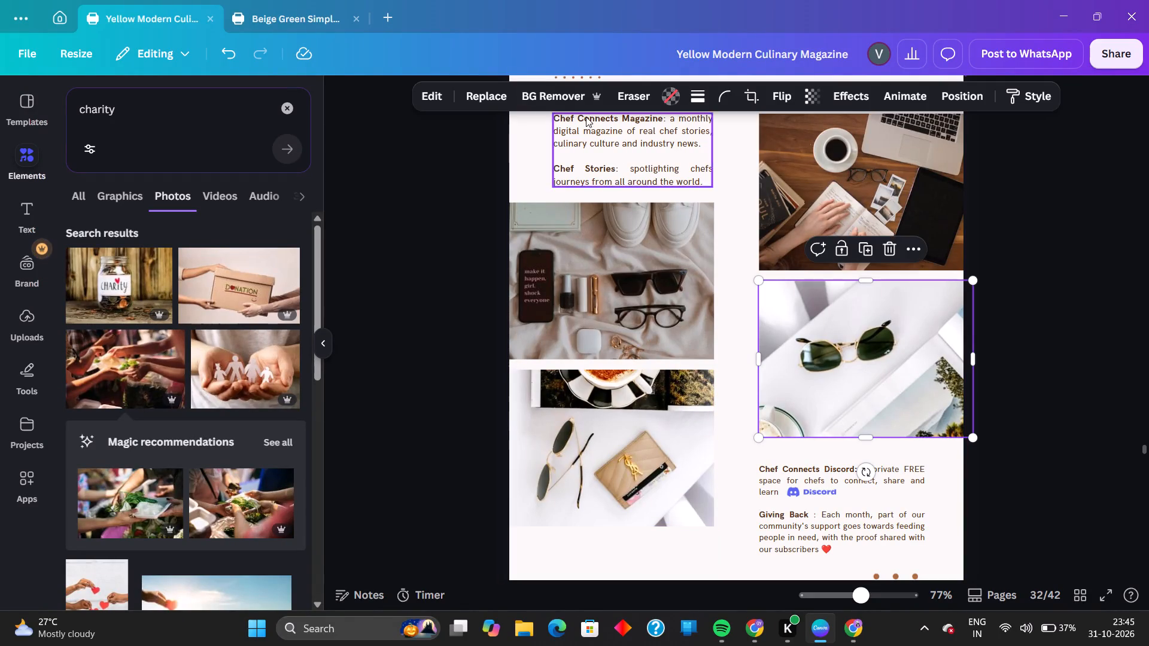
pyautogui.click(492, 94)
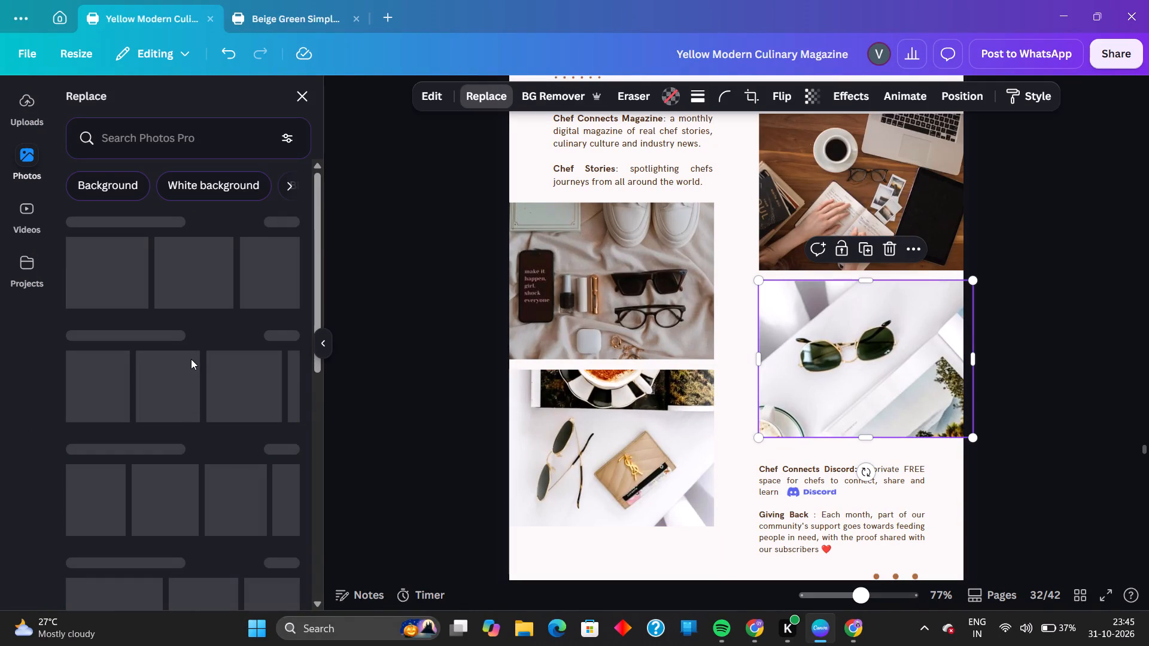
pyautogui.click(192, 128)
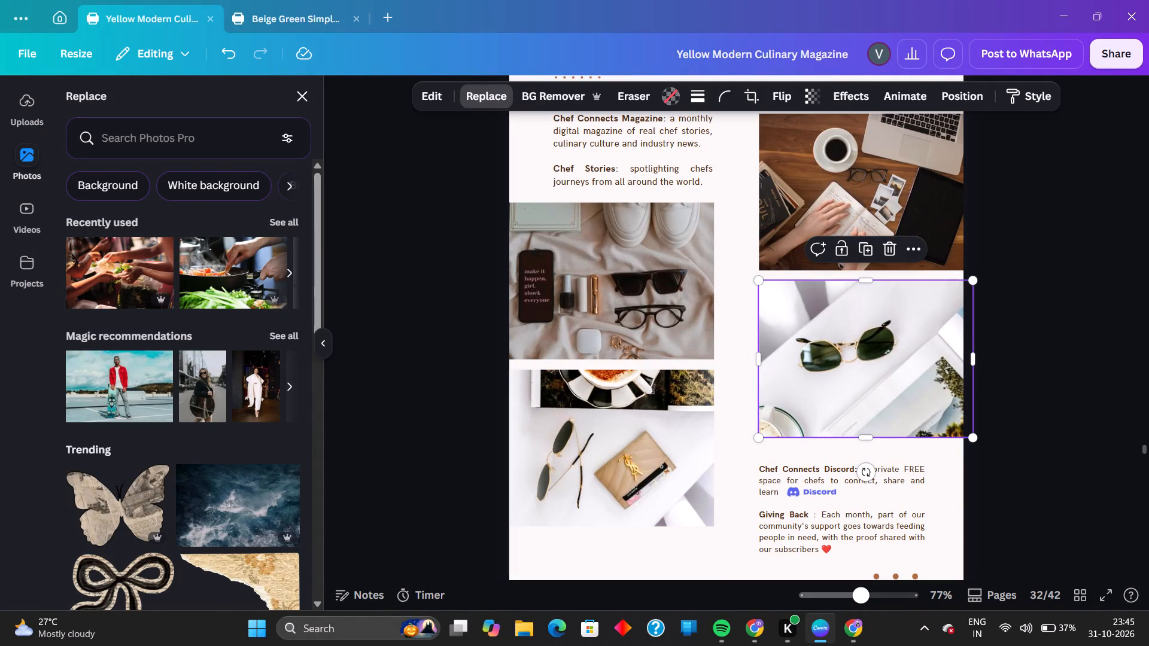
pyautogui.write('chari')
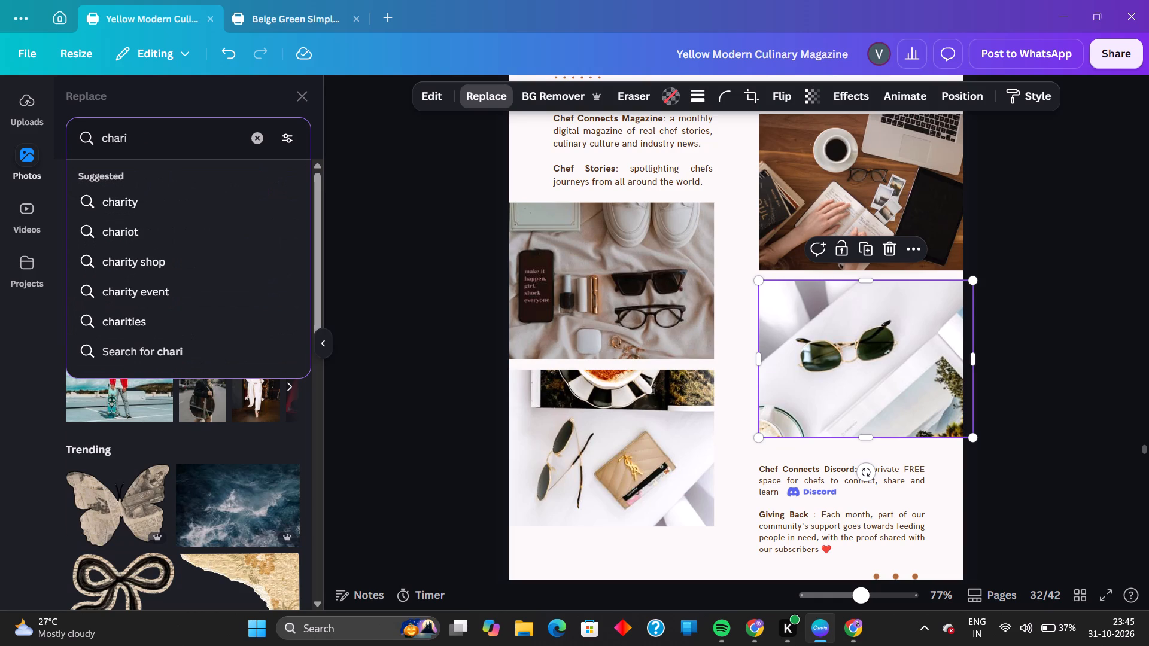
pyautogui.write('ty')
pyautogui.press('Return')
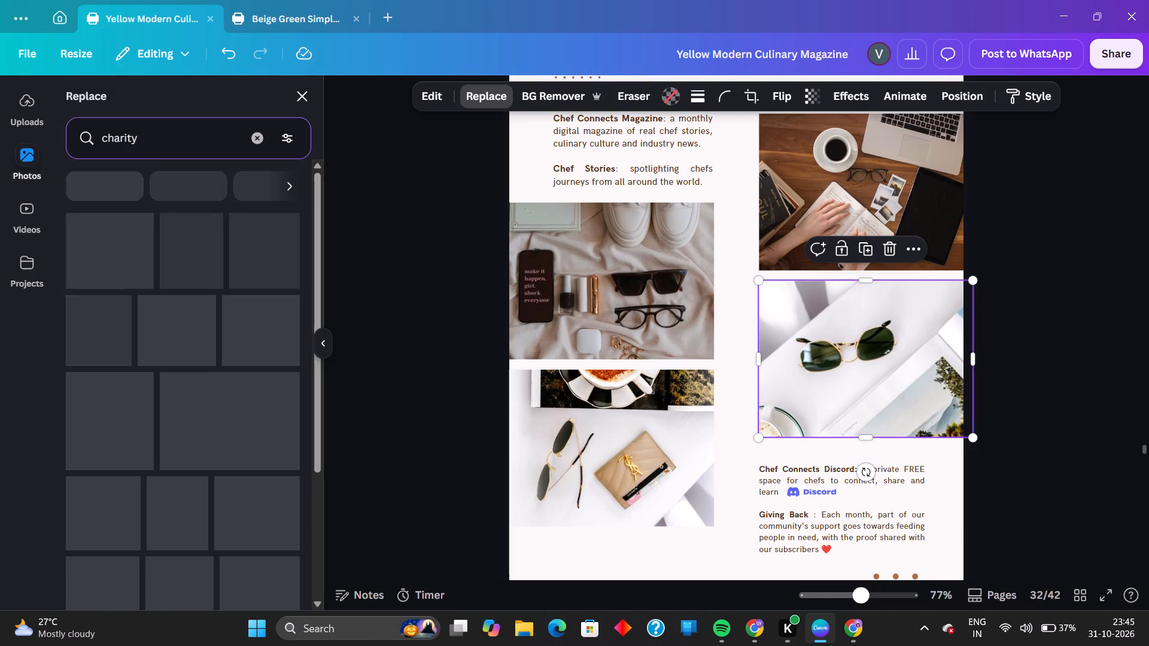
pyautogui.scroll(-1, 296, 438)
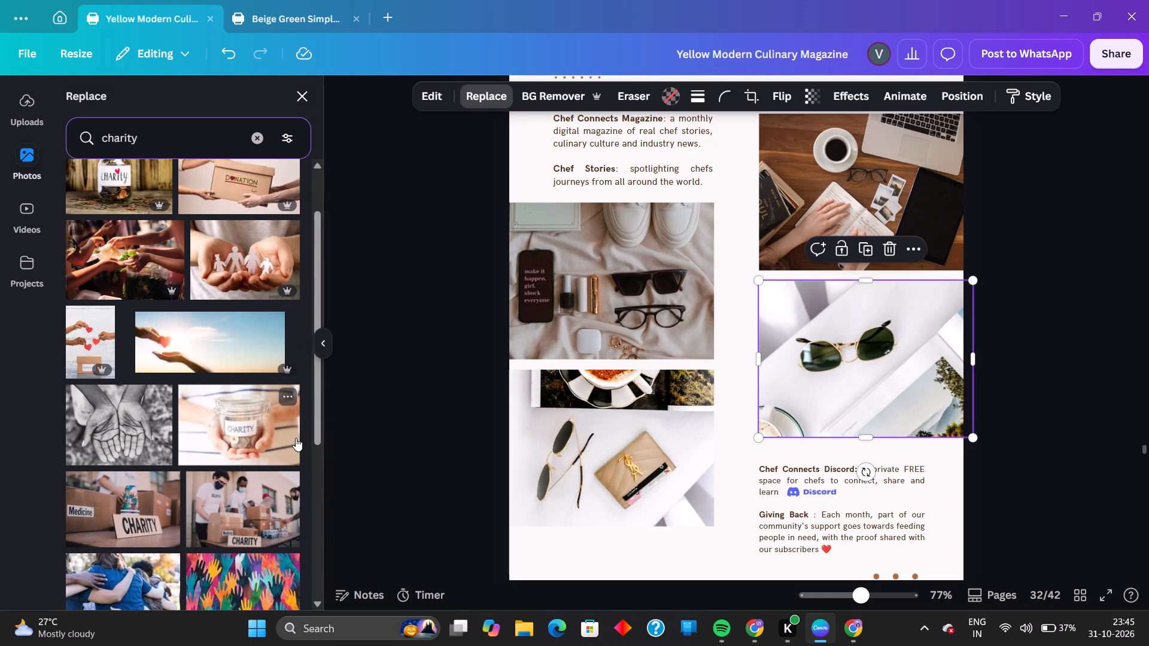
pyautogui.scroll(-1, 296, 438)
pyautogui.scroll(1, 296, 438)
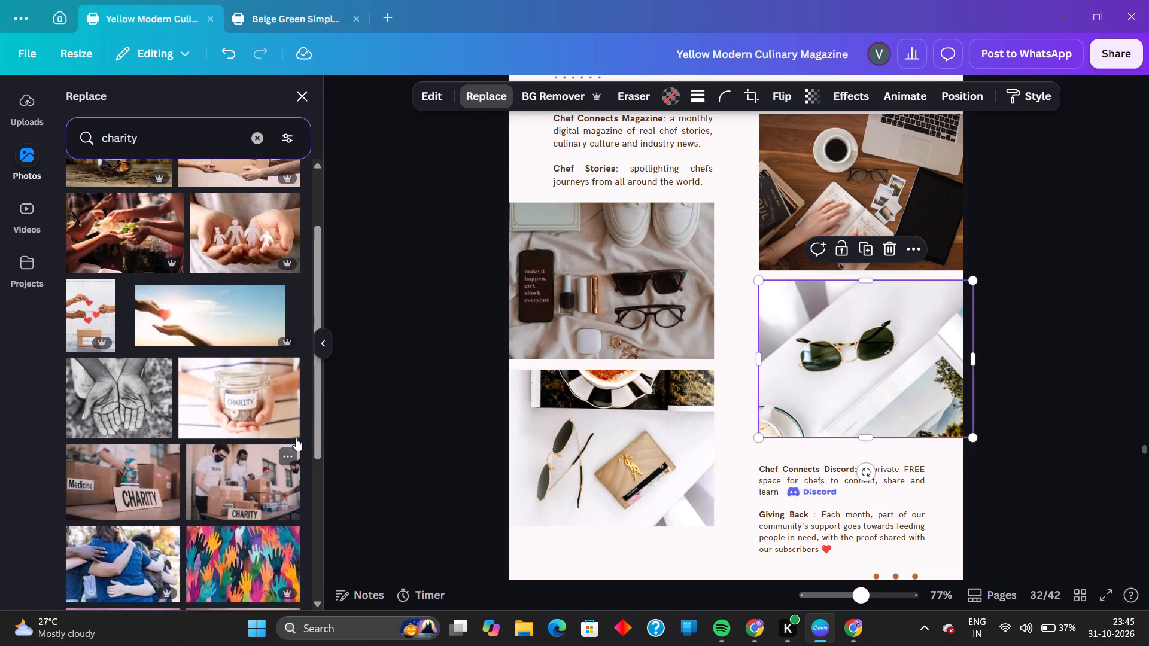
pyautogui.scroll(1, 296, 438)
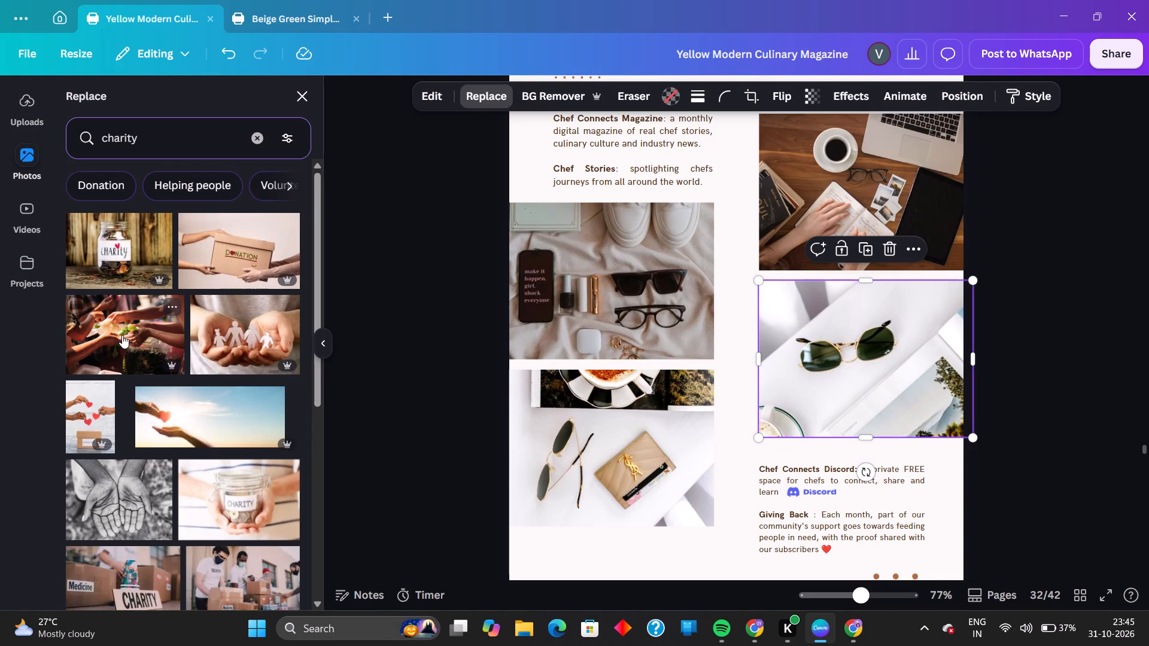
pyautogui.click(122, 335)
pyautogui.click(1097, 366)
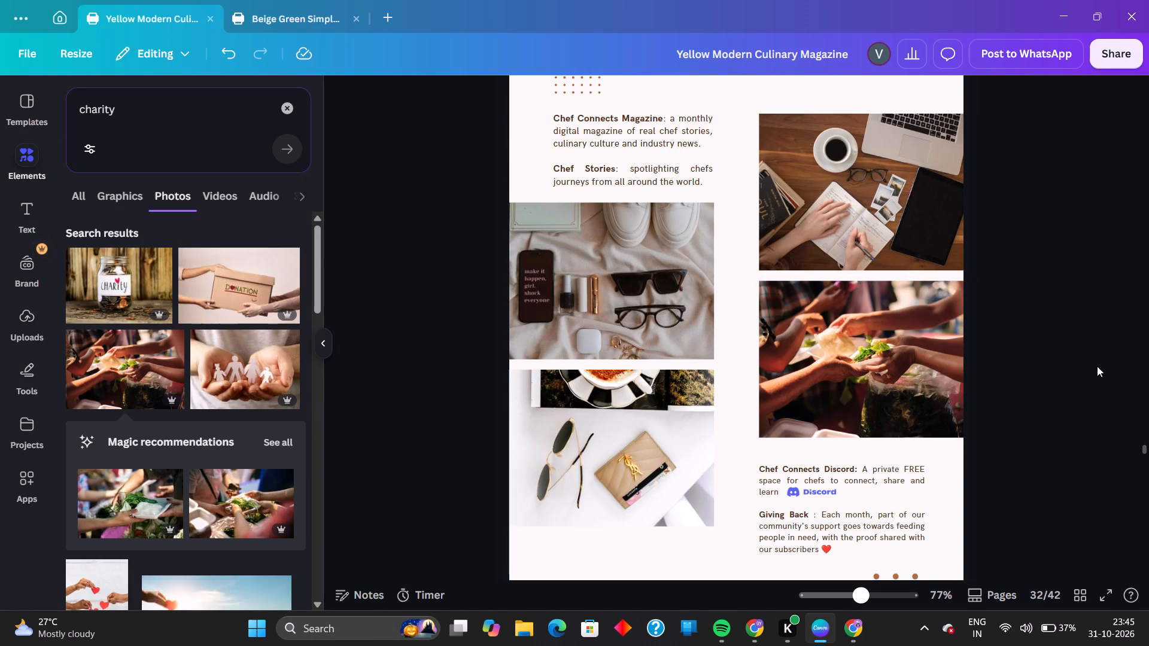
# Search the elements for "magazine" and browse the results for a replacement for the flat-lay photo below Chef Stories.
pyautogui.scroll(1, 1097, 366)
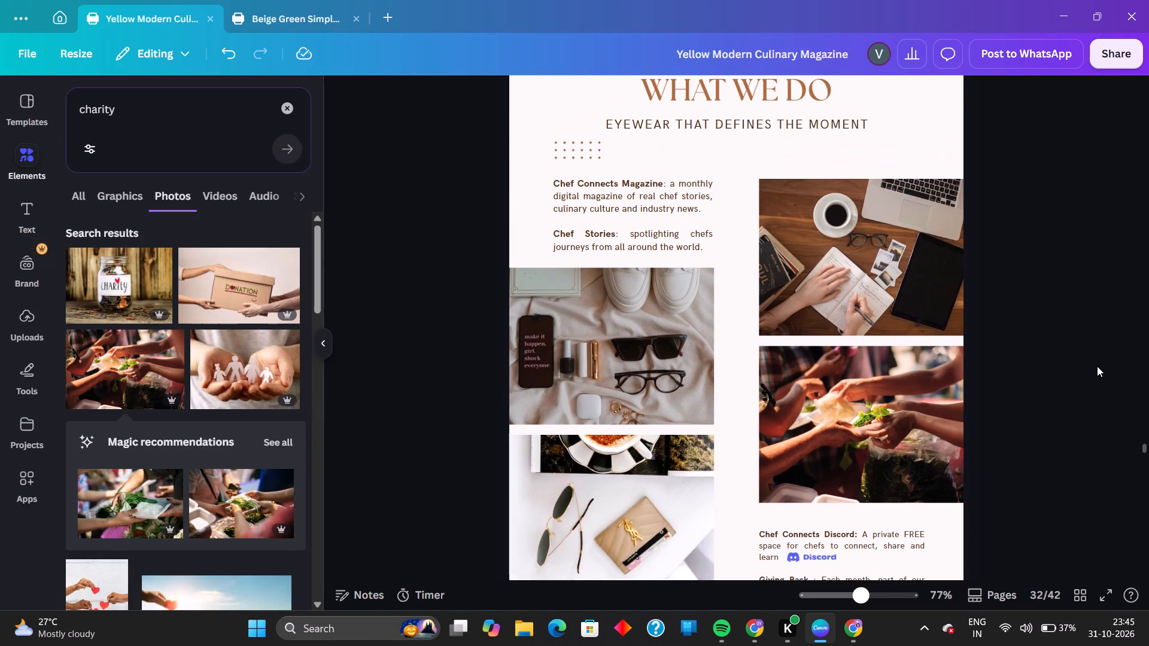
pyautogui.click(605, 338)
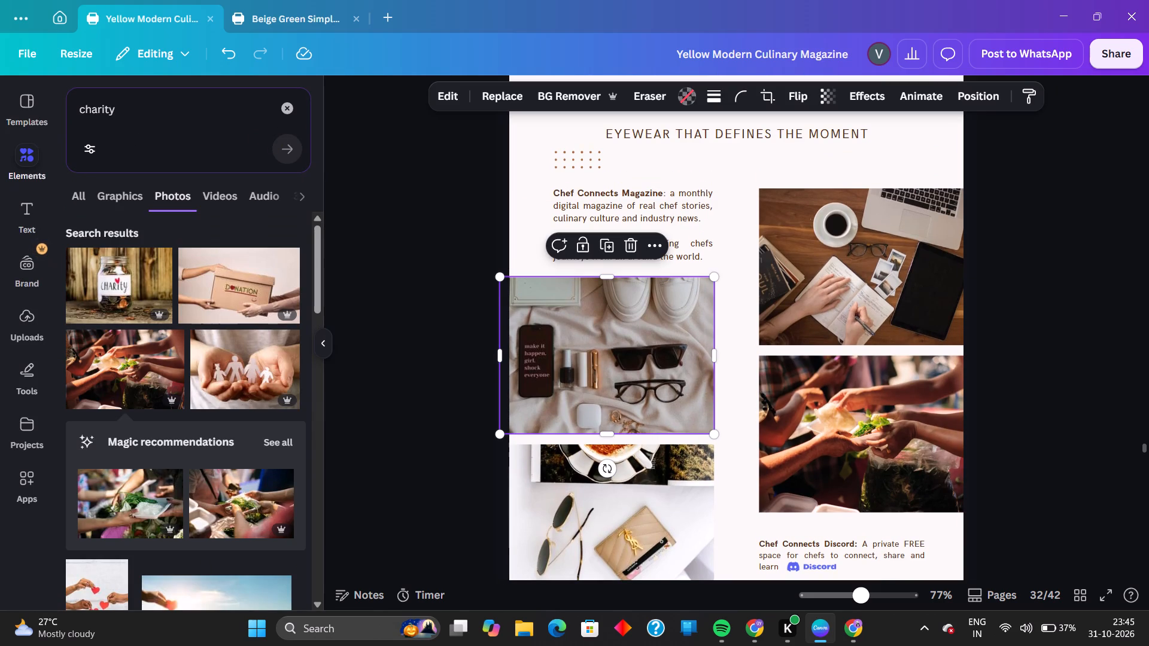
pyautogui.click(287, 111)
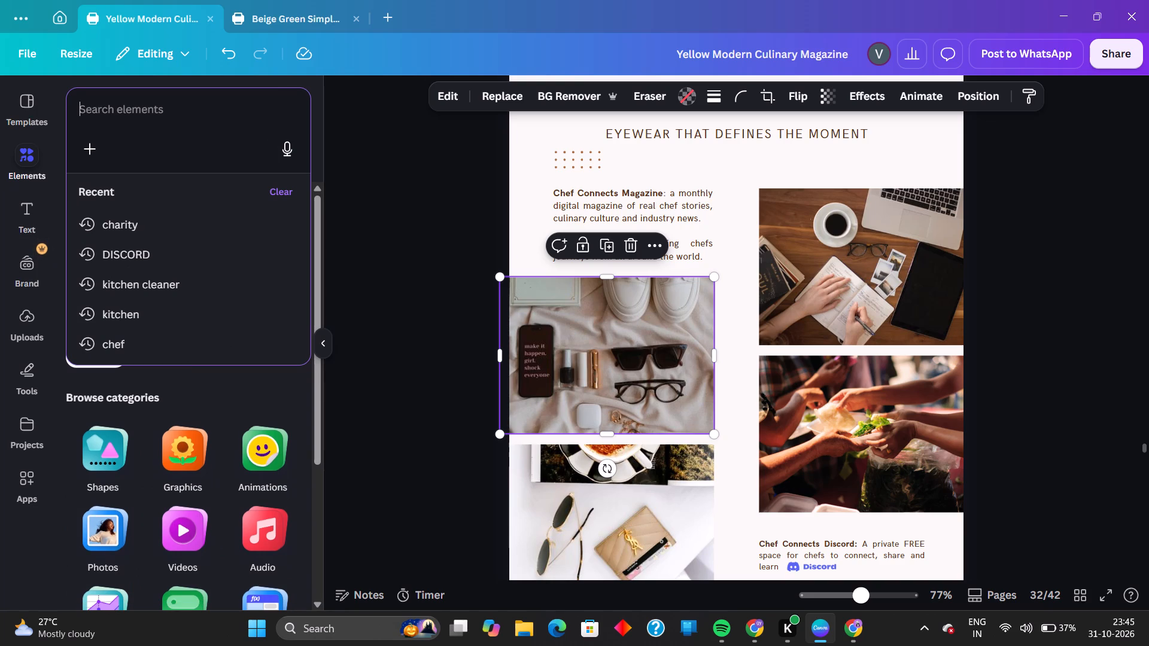
pyautogui.write('magazine')
pyautogui.press('Return')
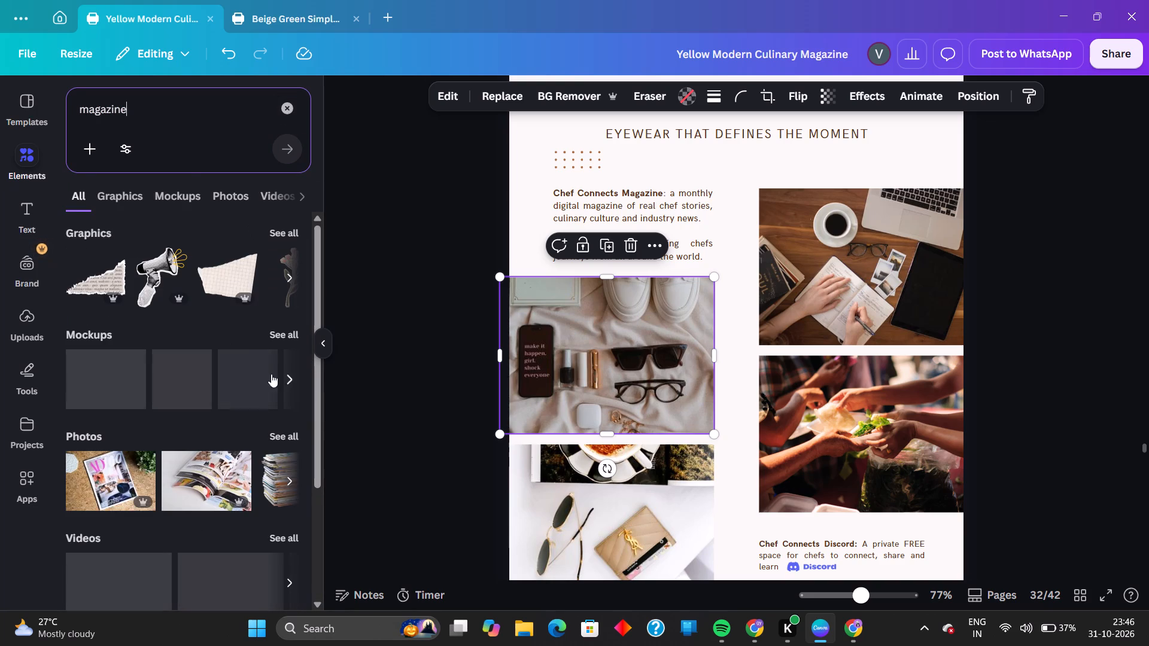
pyautogui.scroll(-2, 294, 400)
pyautogui.scroll(3, 295, 398)
pyautogui.scroll(-4, 278, 259)
pyautogui.click(83, 521)
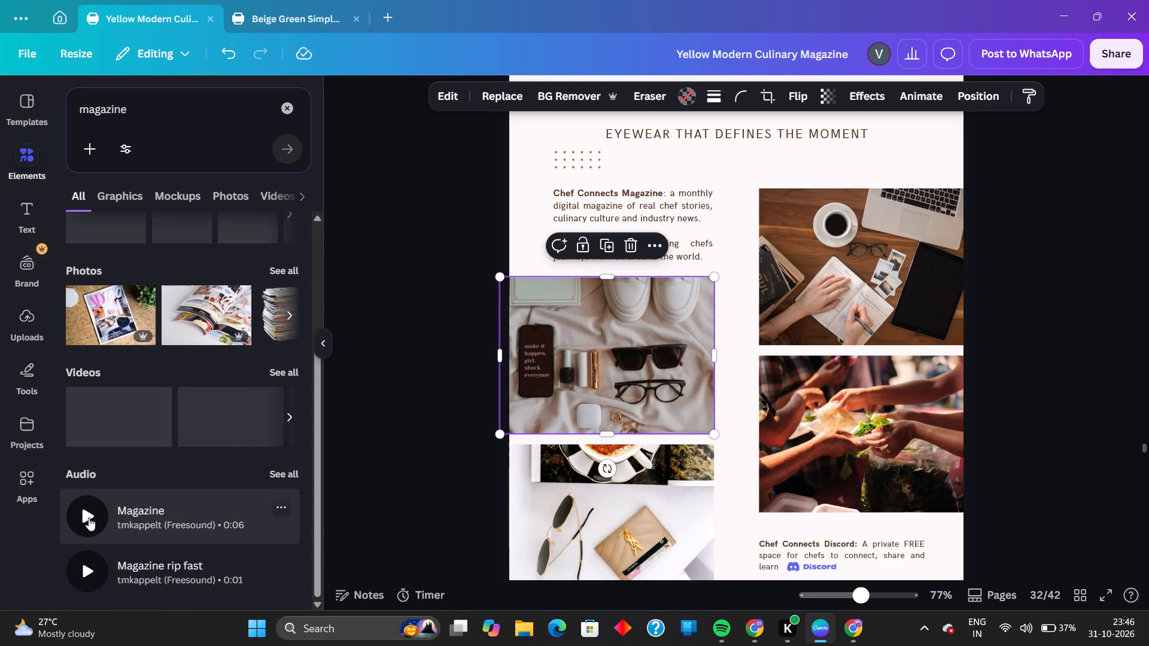
pyautogui.click(82, 517)
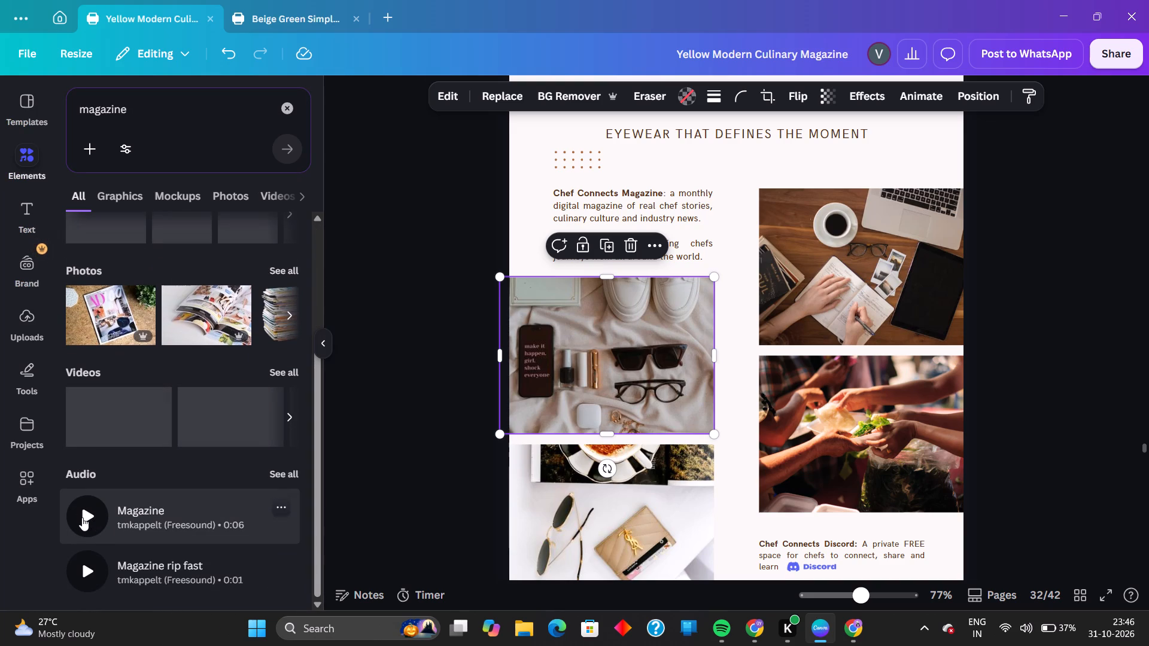
pyautogui.click(82, 517)
pyautogui.scroll(2, 327, 272)
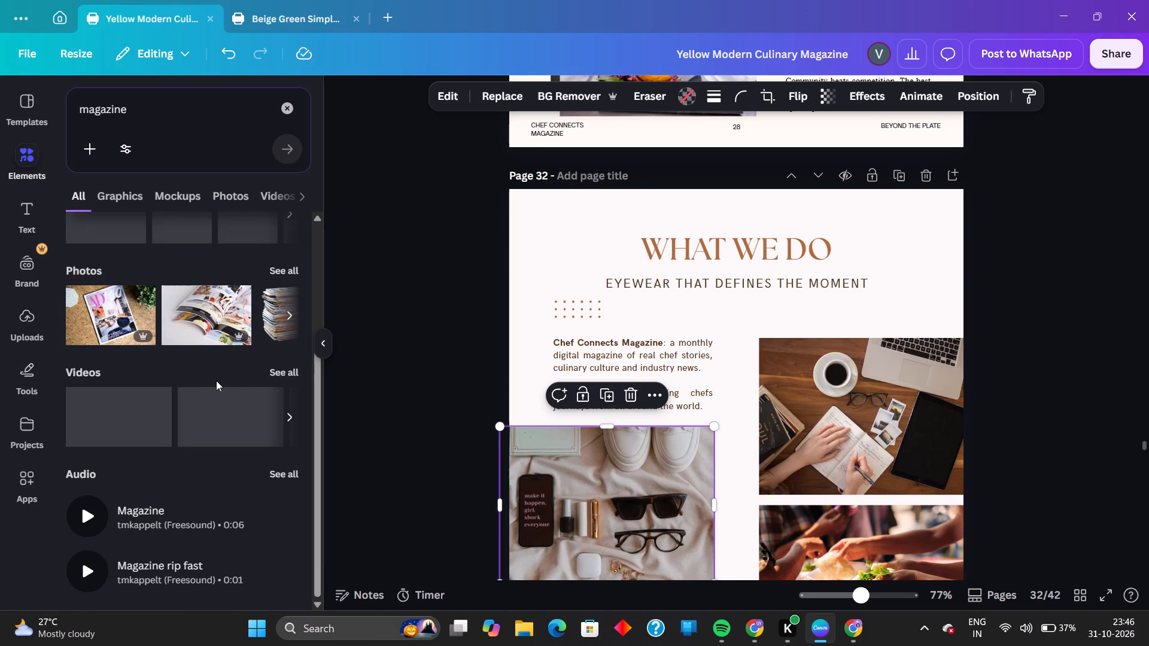
pyautogui.scroll(5, 217, 377)
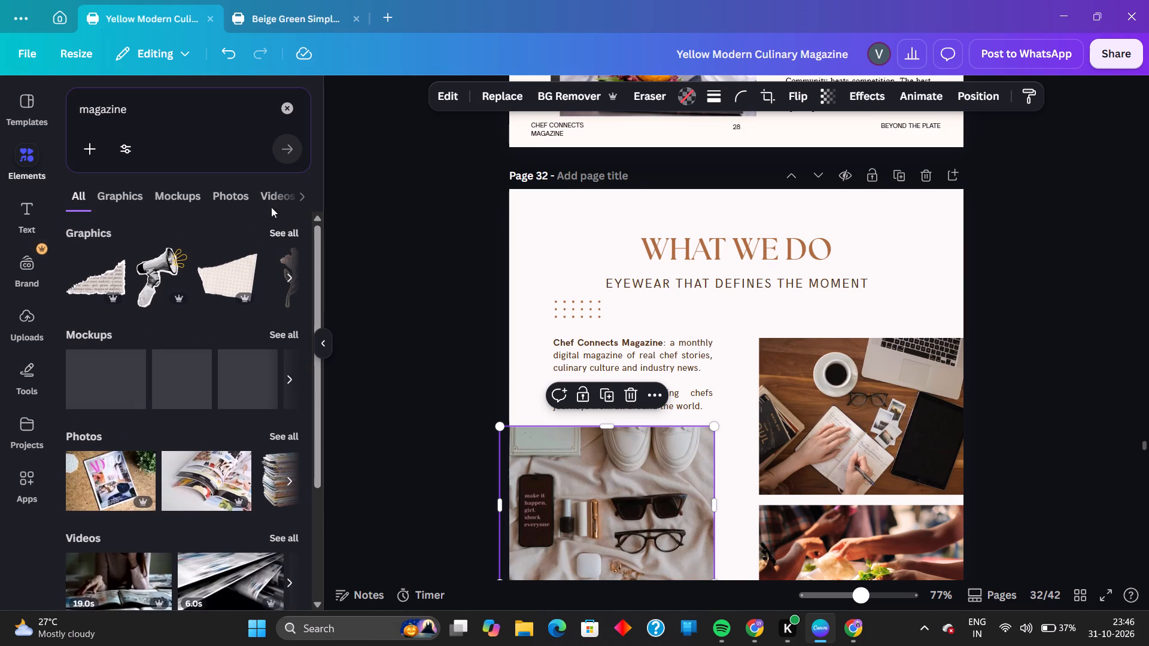
pyautogui.click(207, 104)
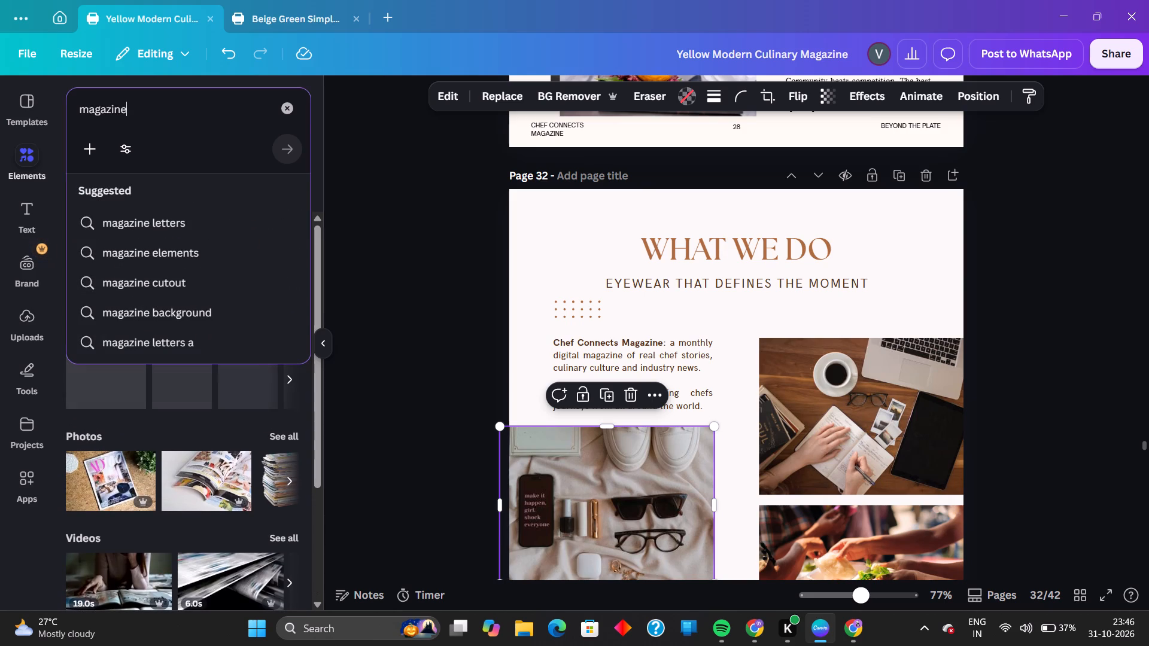
pyautogui.click(294, 118)
# Rerun the recent "DISCORD" element search, look through its graphics, and clear the search.
pyautogui.scroll(-2, 539, 340)
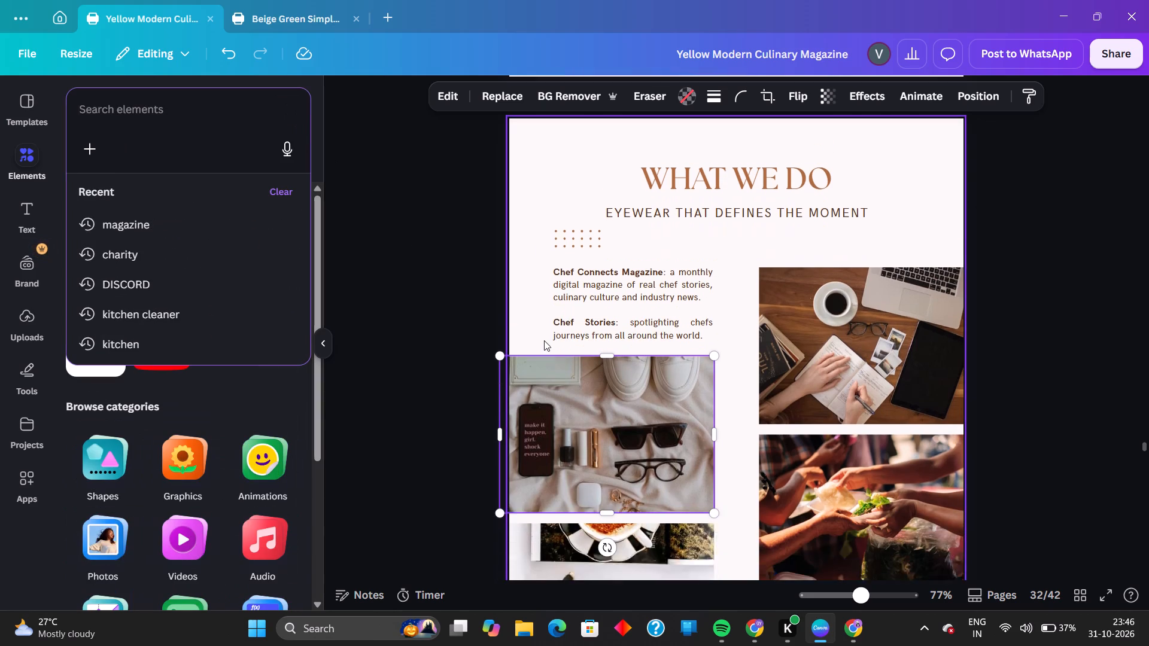
pyautogui.scroll(-1, 544, 340)
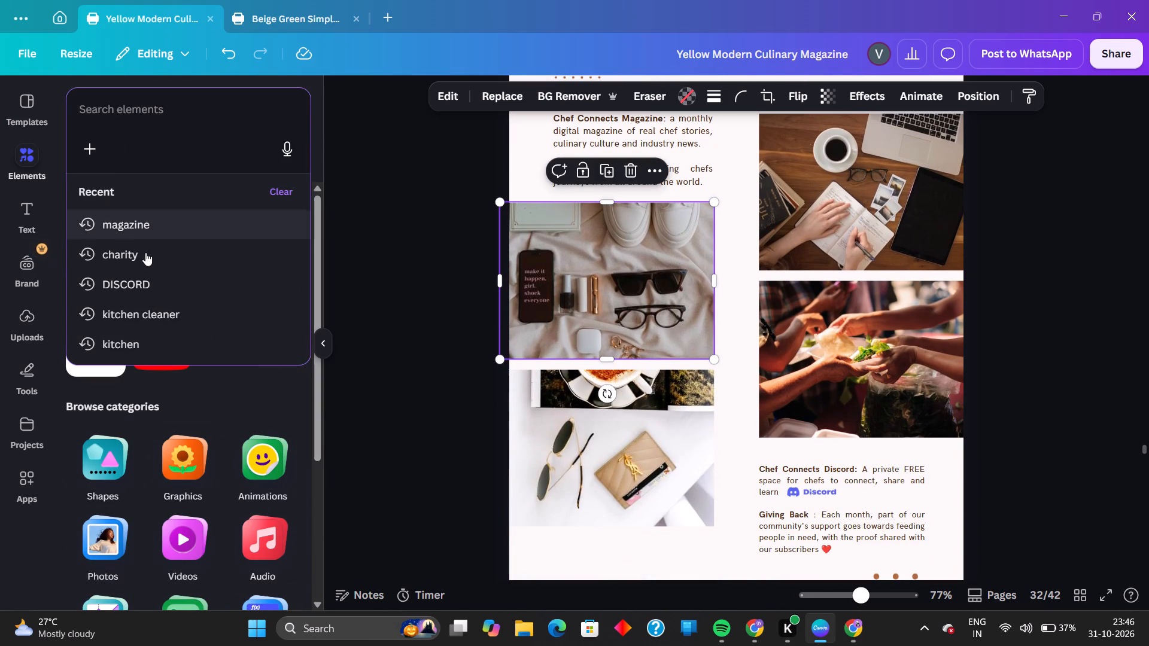
pyautogui.click(155, 287)
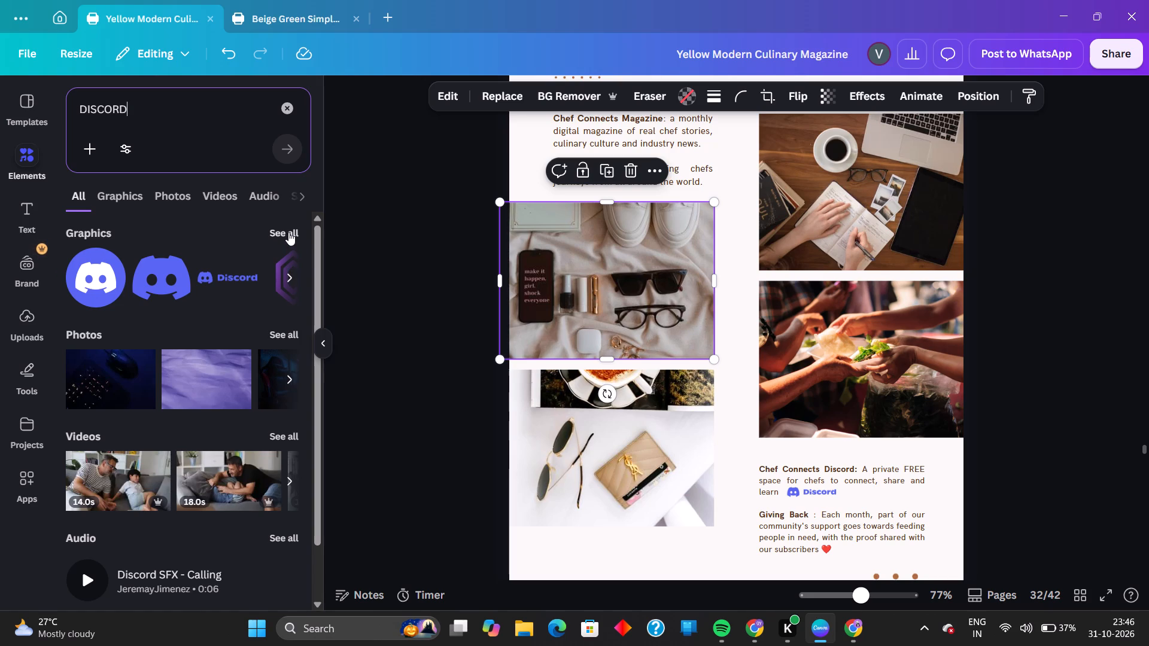
pyautogui.click(280, 239)
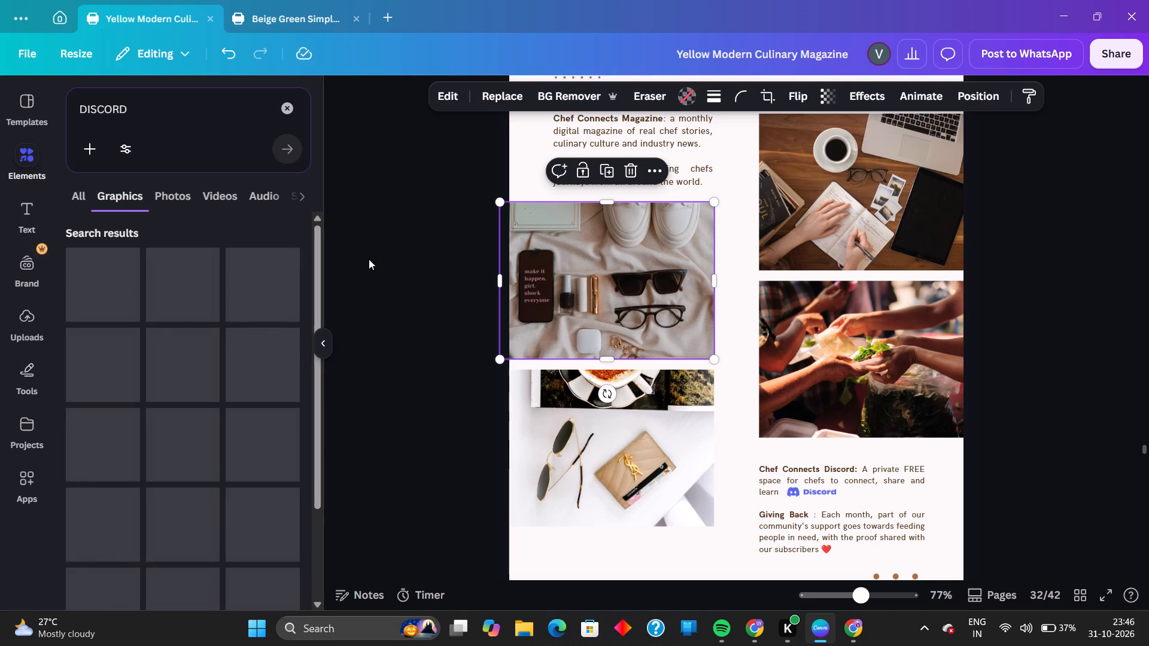
pyautogui.click(455, 298)
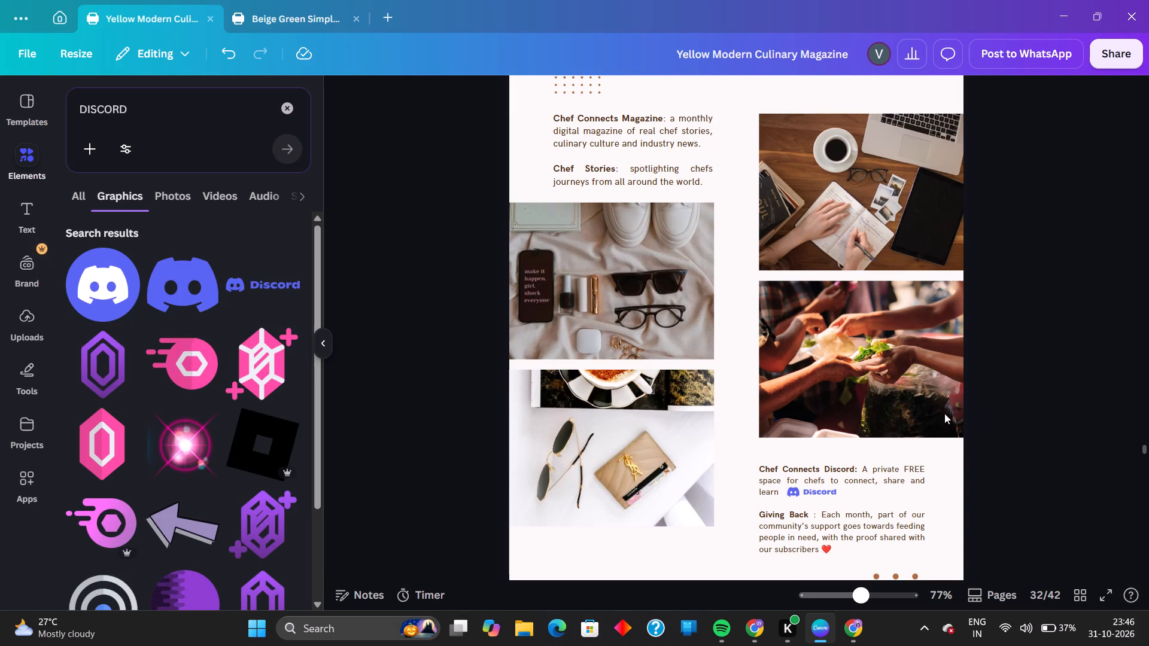
pyautogui.scroll(-6, 193, 346)
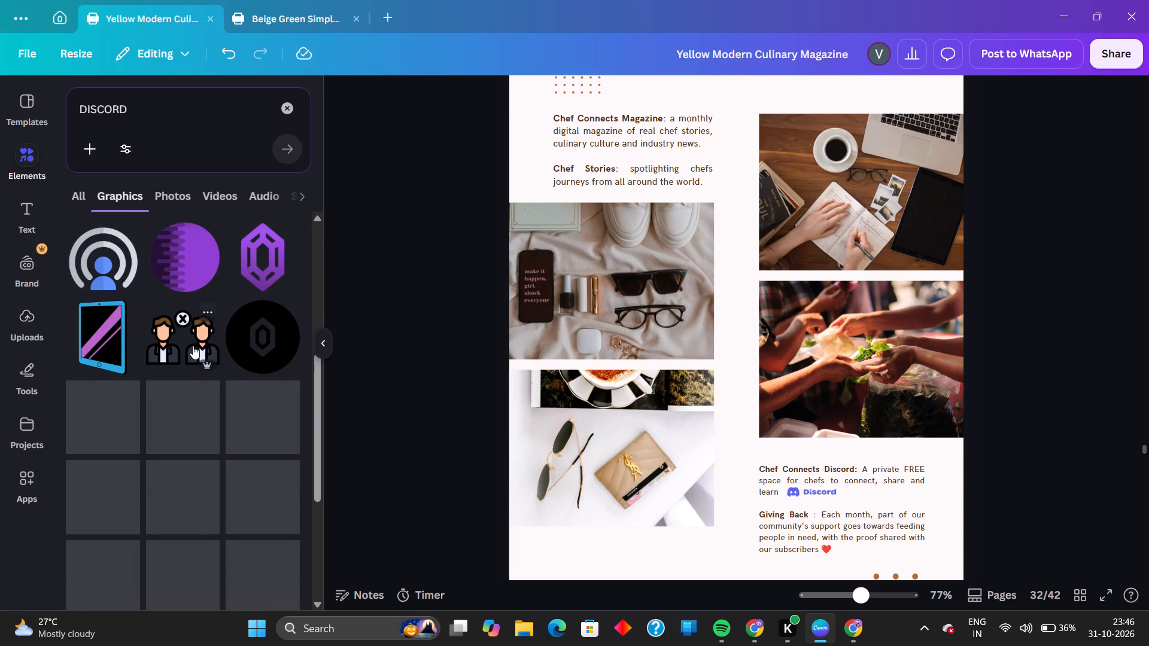
pyautogui.scroll(4, 193, 346)
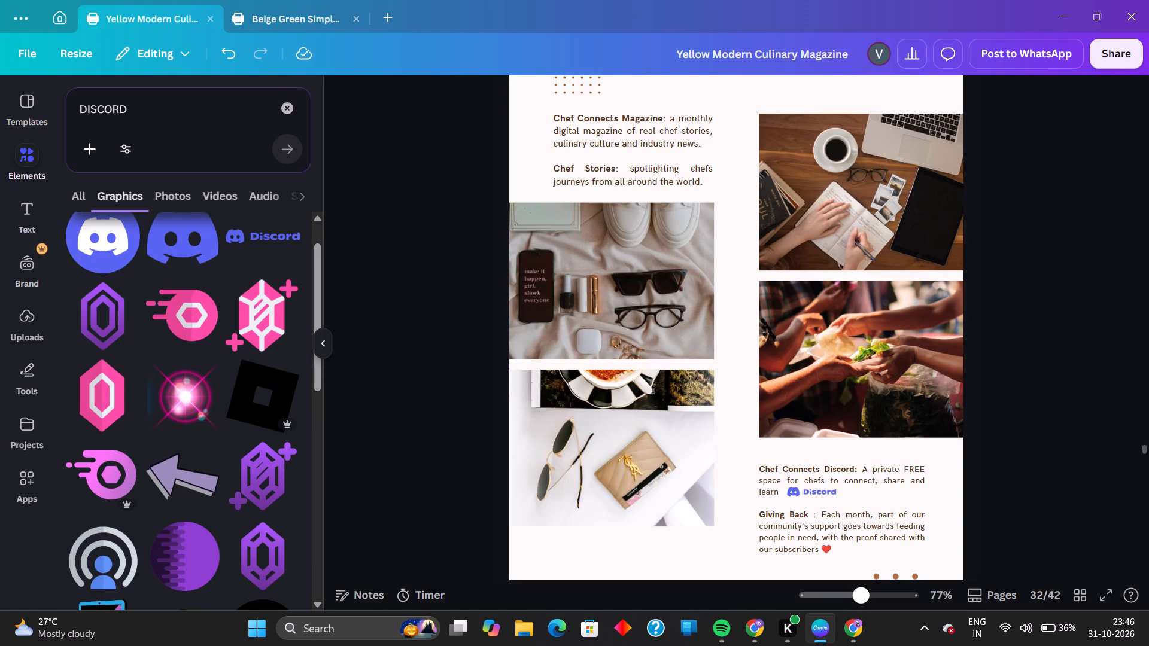
pyautogui.click(284, 113)
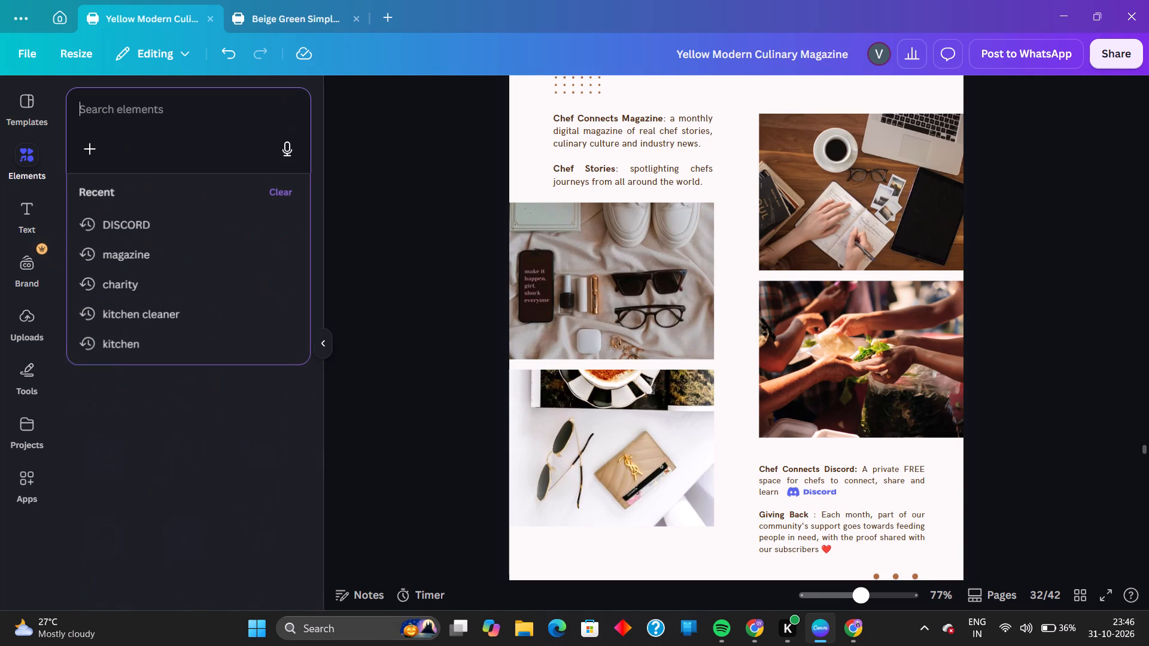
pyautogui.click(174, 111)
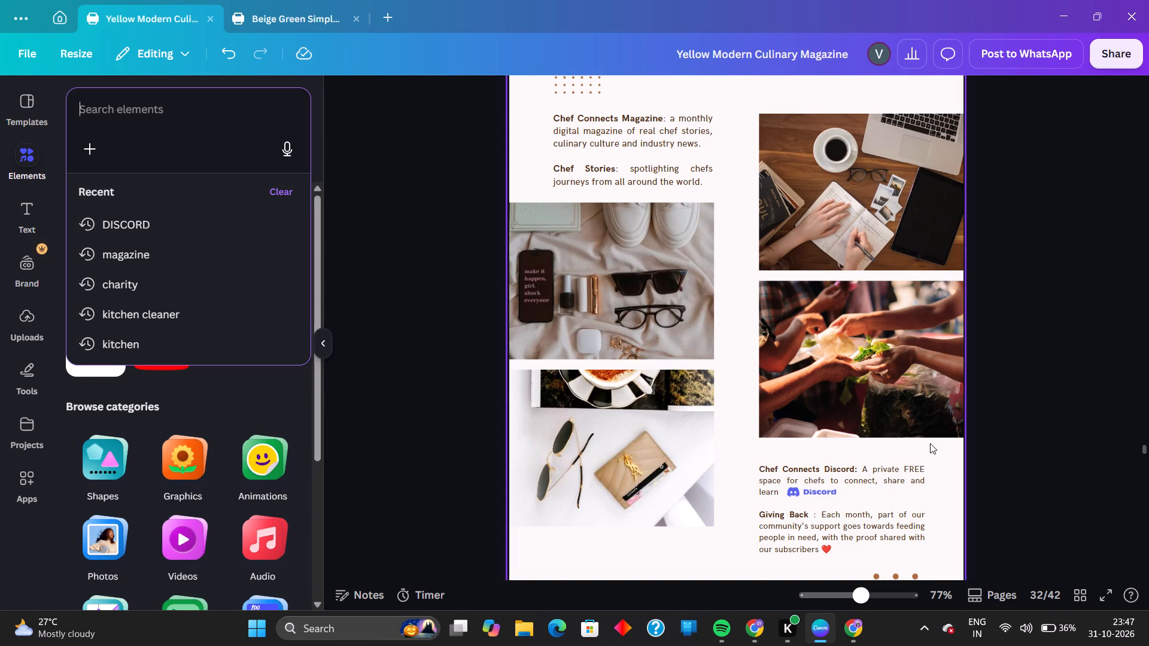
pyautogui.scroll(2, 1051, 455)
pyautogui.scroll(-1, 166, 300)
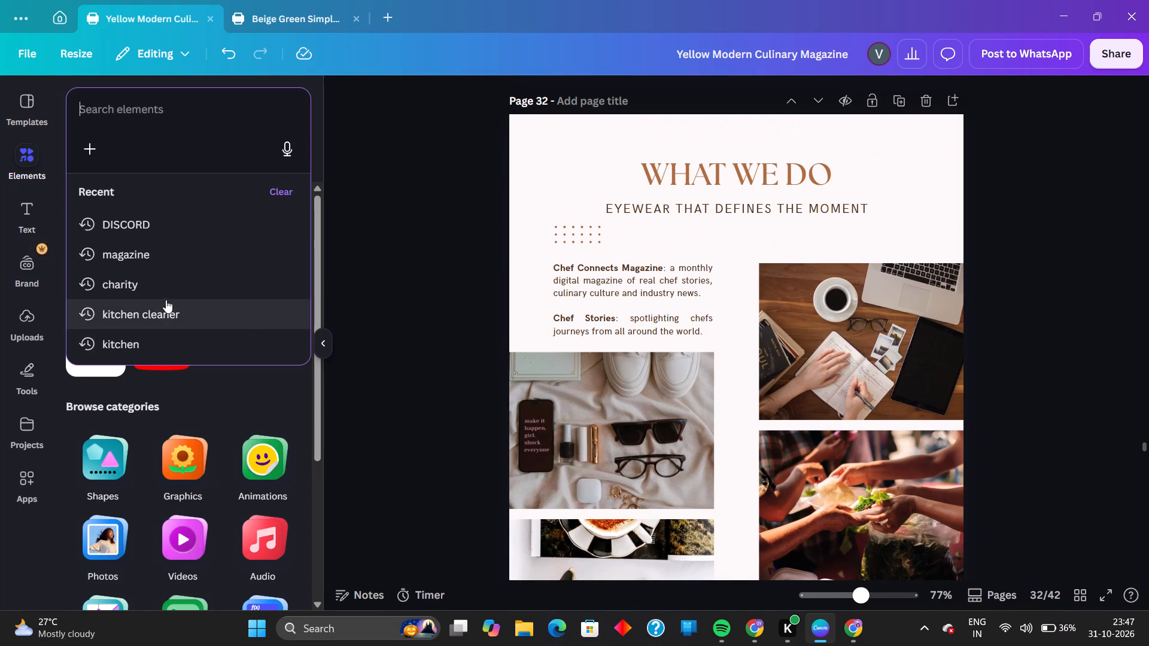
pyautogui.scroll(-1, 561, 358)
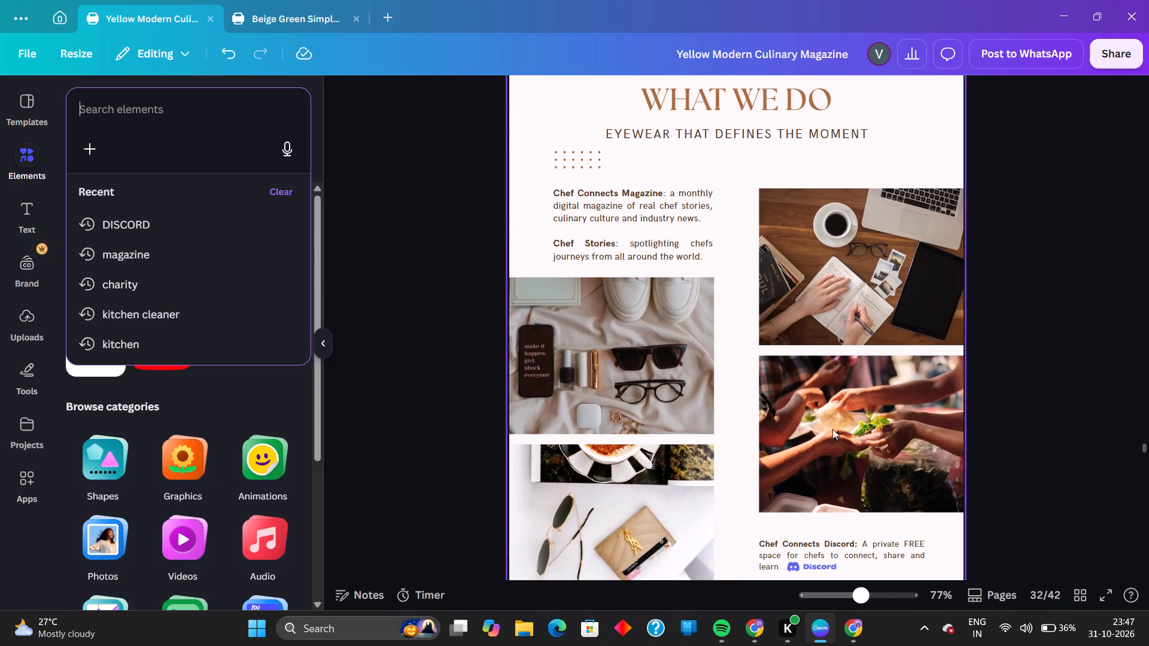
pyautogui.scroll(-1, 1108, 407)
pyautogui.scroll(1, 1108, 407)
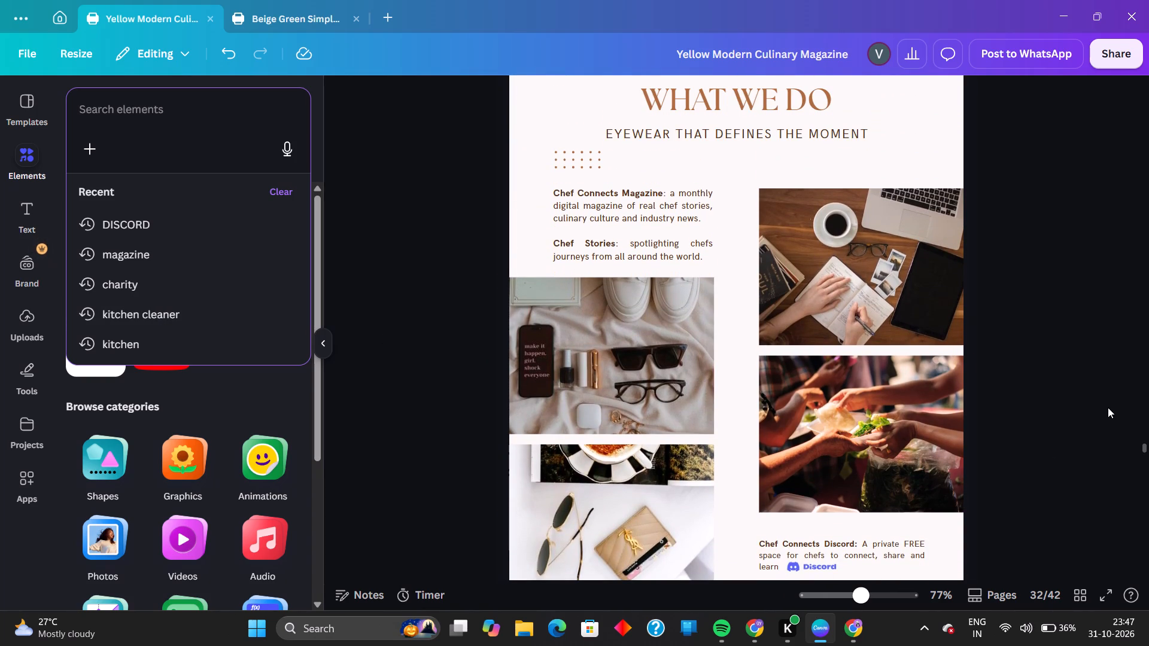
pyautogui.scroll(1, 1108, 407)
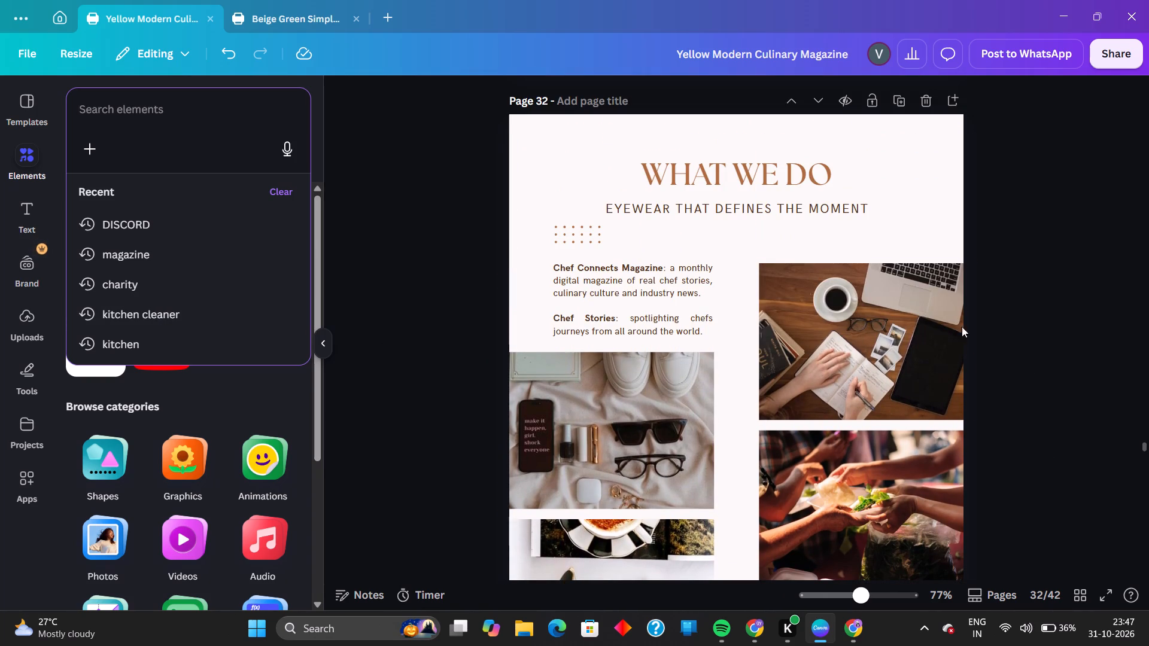
# Replace the subtitle under the "What We Do" heading on page 32 with "Team Chef Connects".
pyautogui.doubleClick(822, 212)
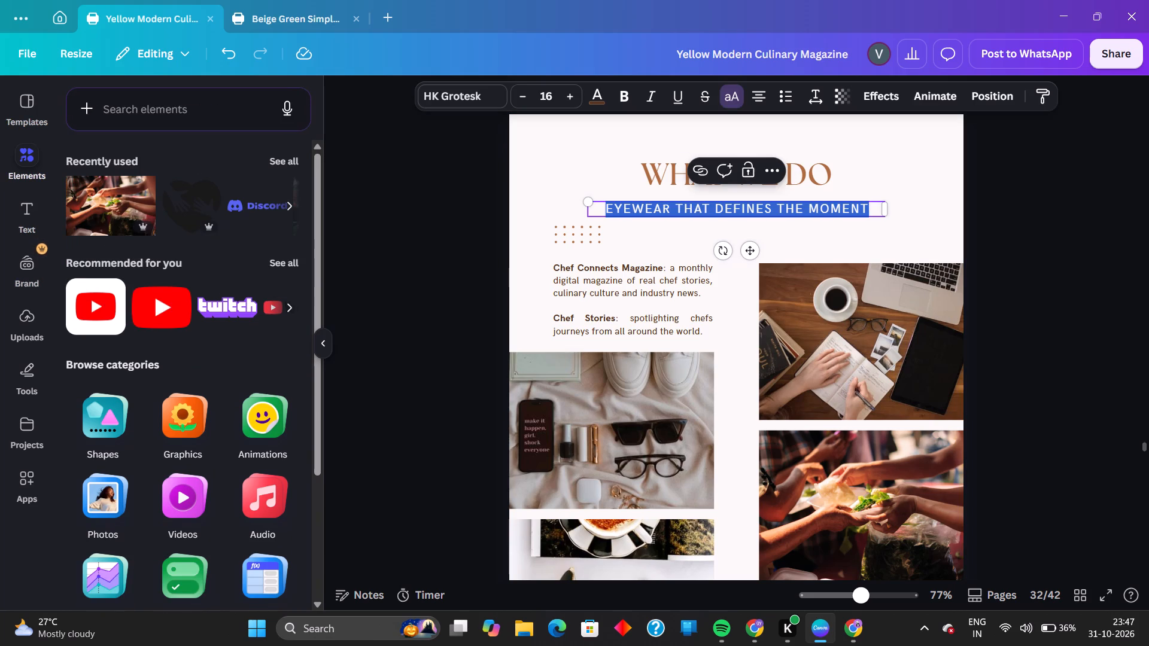
pyautogui.press('BackSpace')
pyautogui.write('twe')
pyautogui.press('BackSpace')
pyautogui.press('BackSpace')
pyautogui.write('eam chef connects')
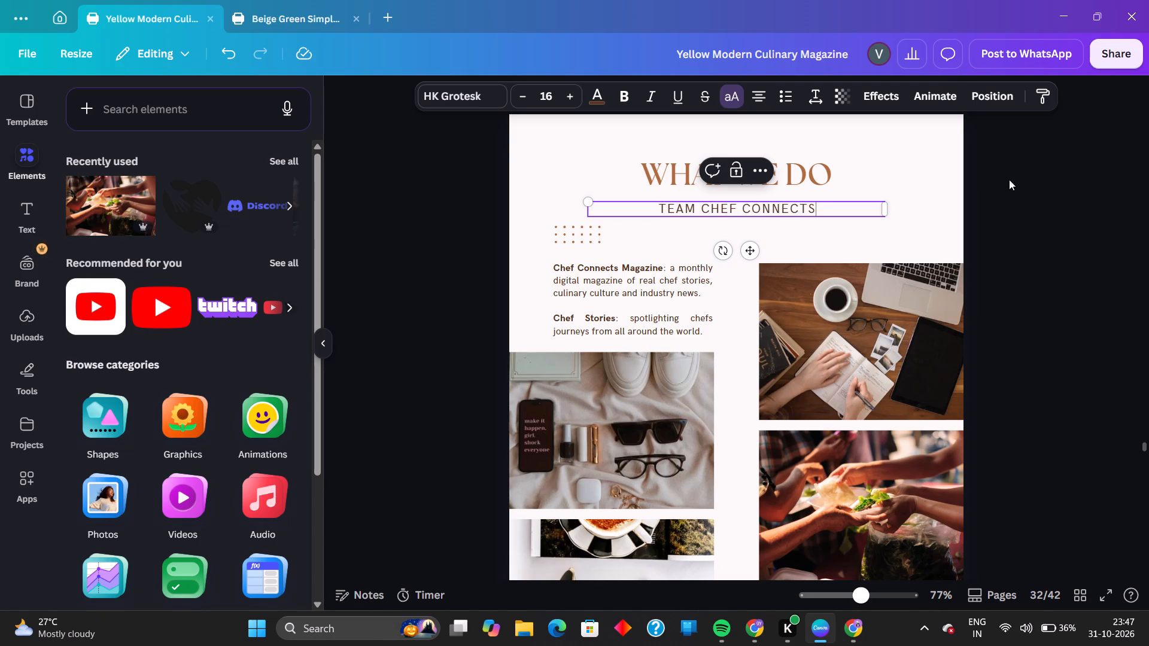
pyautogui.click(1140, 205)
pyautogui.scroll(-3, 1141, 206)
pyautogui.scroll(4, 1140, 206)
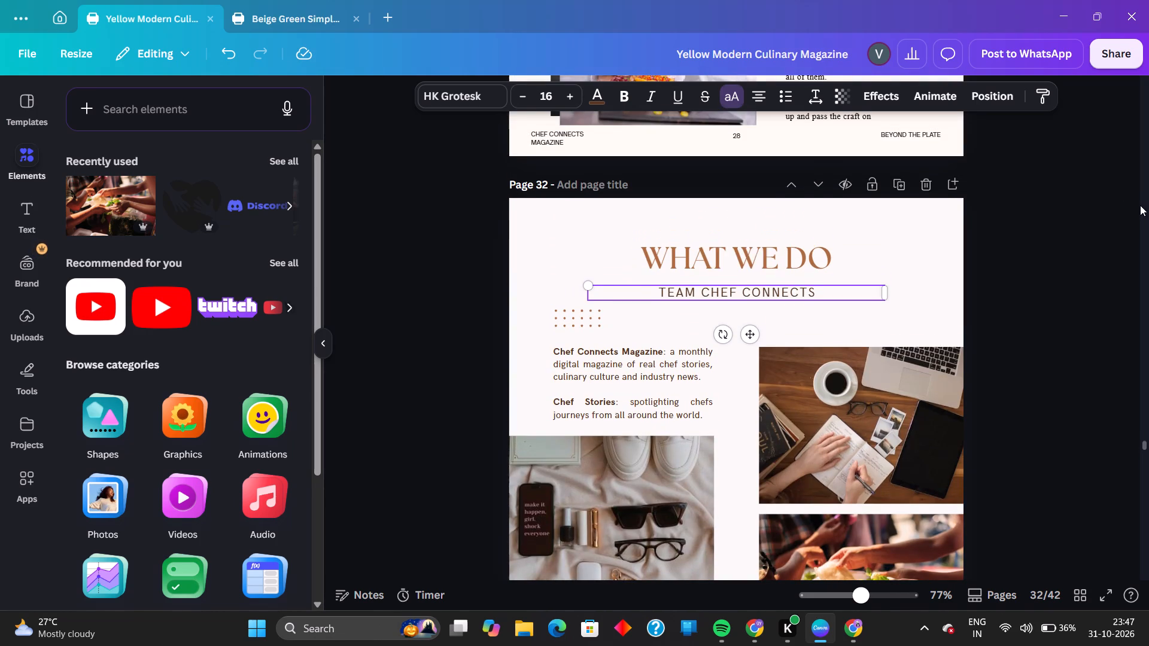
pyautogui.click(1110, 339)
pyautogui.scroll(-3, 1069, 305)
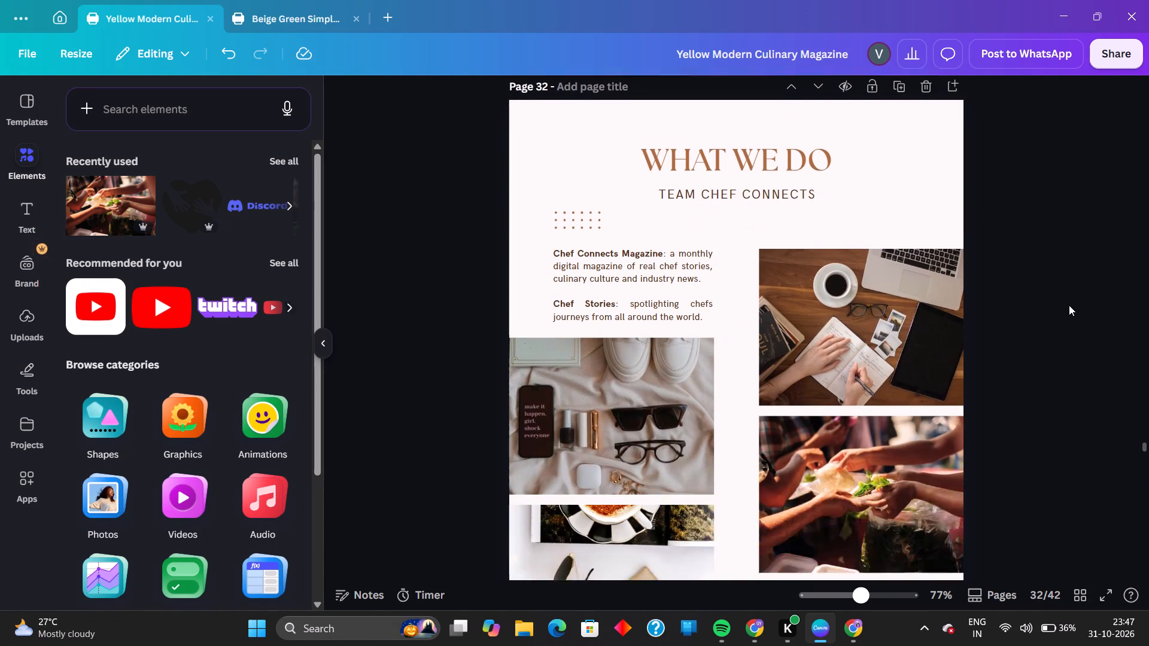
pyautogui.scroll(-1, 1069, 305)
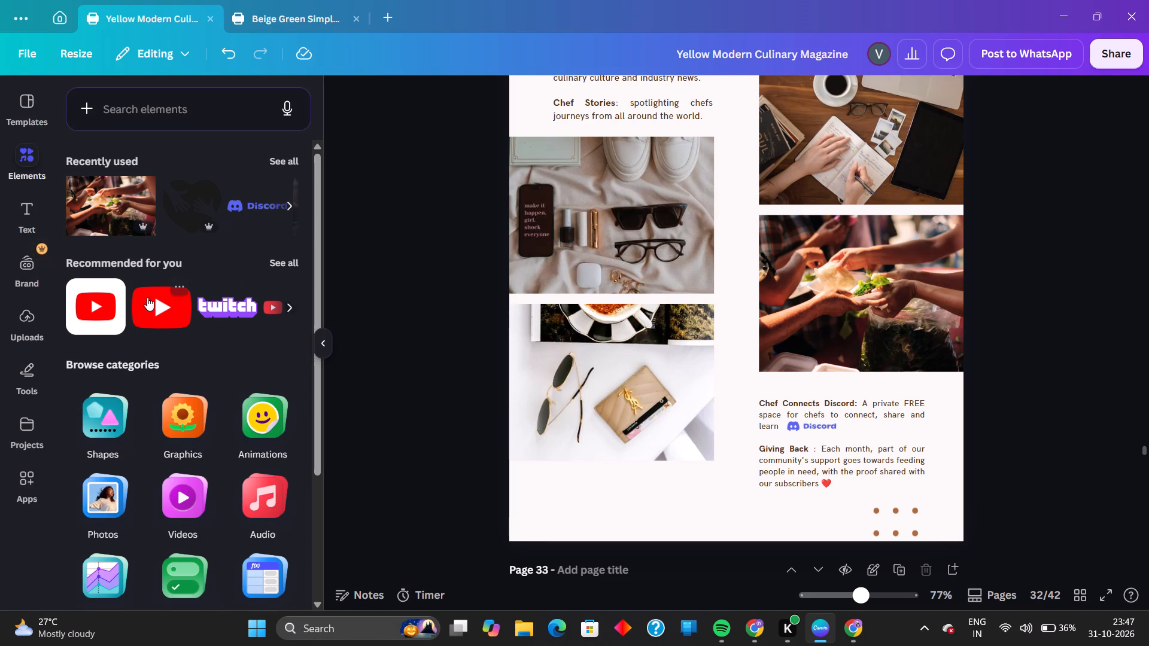
# Search the elements for "chefs".
pyautogui.click(210, 99)
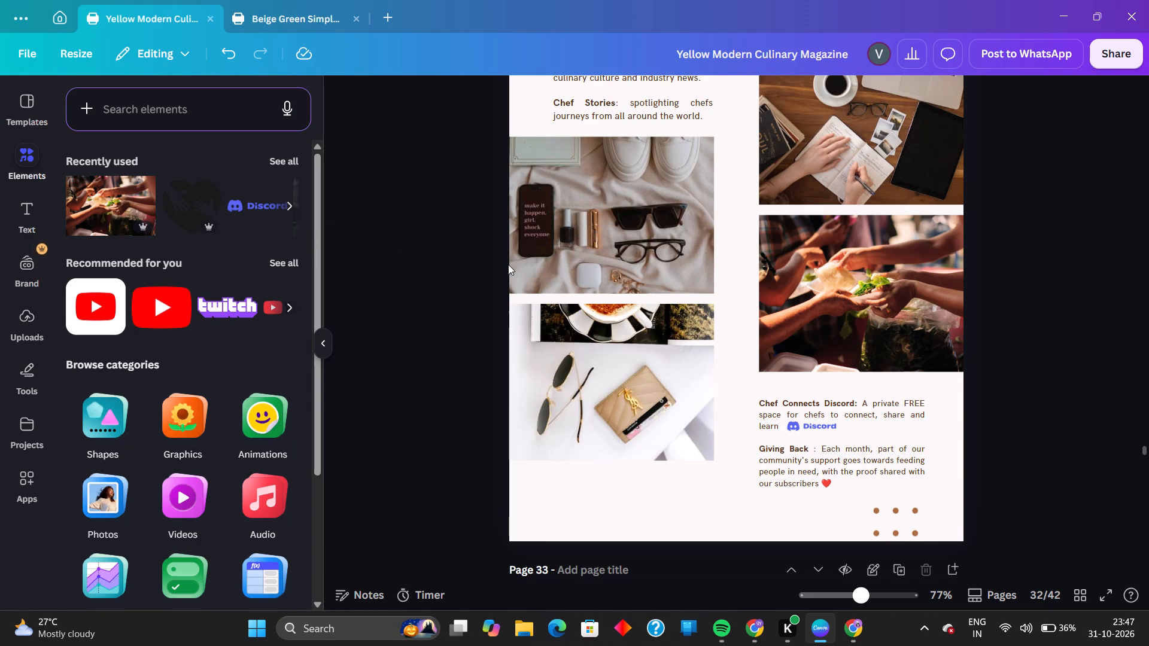
pyautogui.click(208, 109)
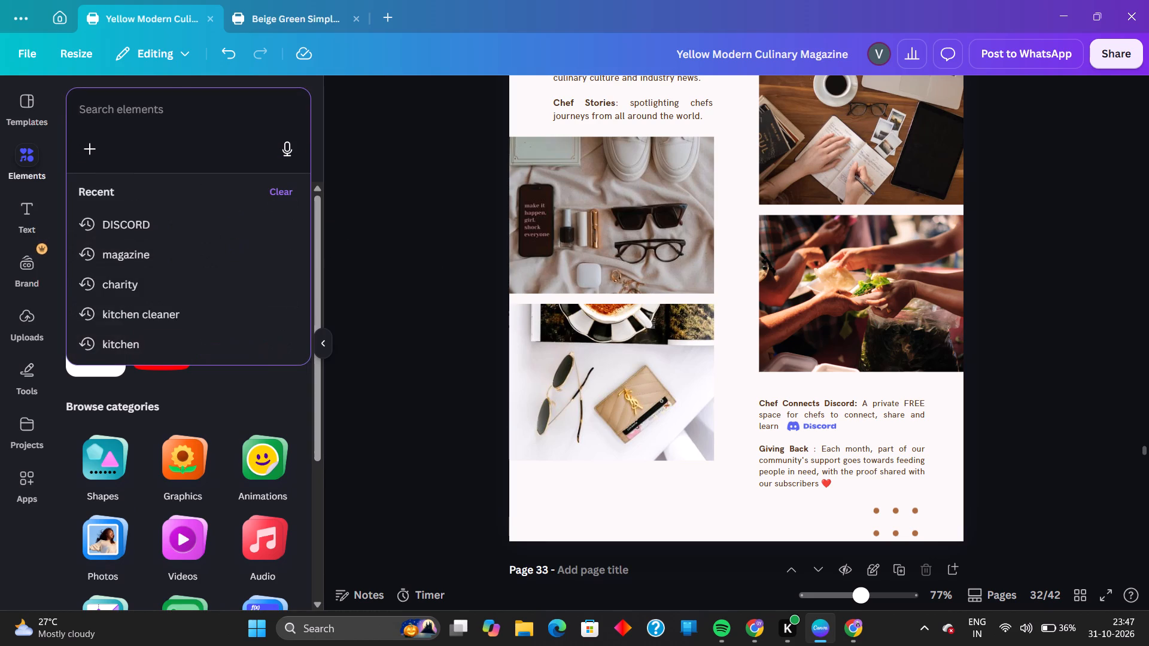
pyautogui.write('che')
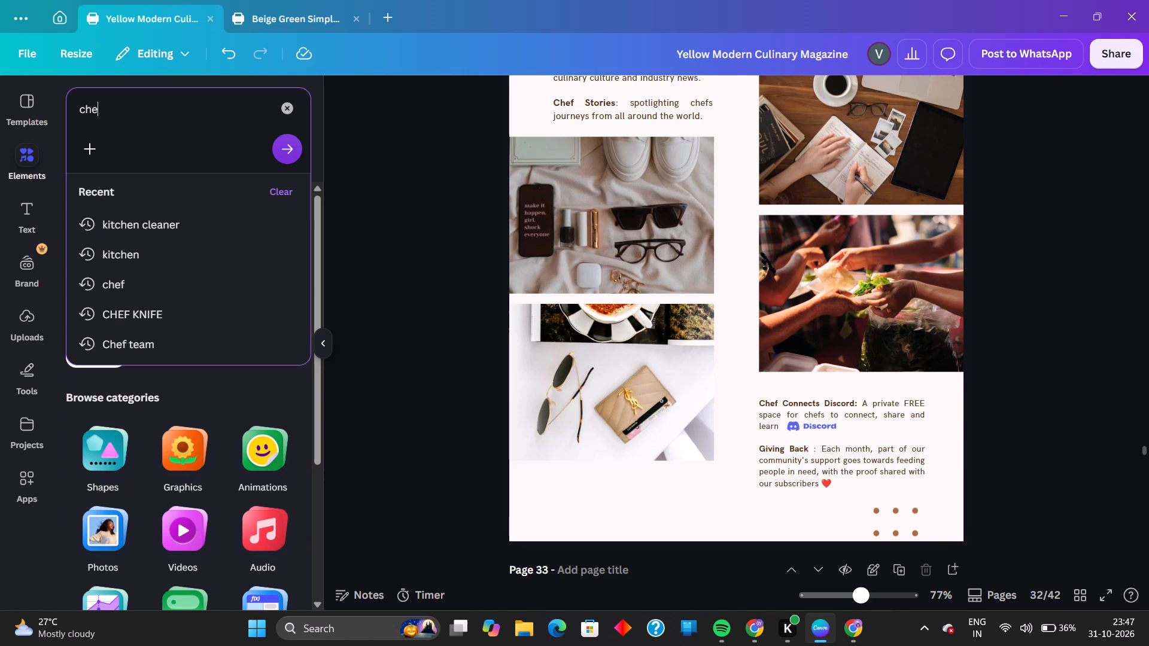
pyautogui.press('f')
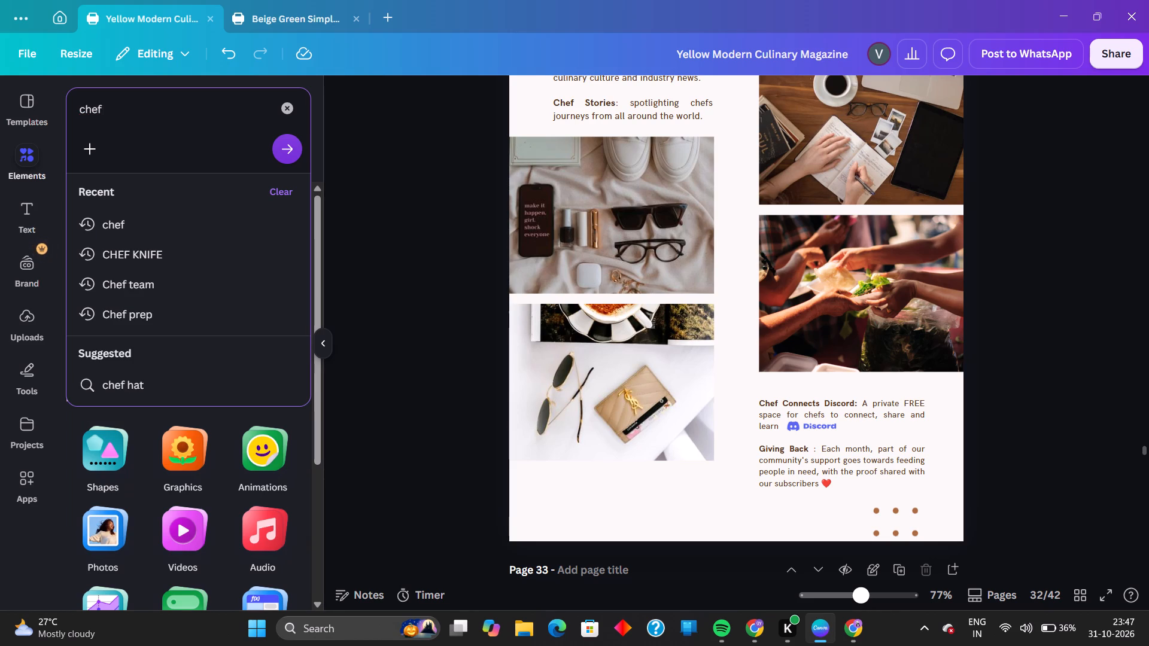
pyautogui.press('s')
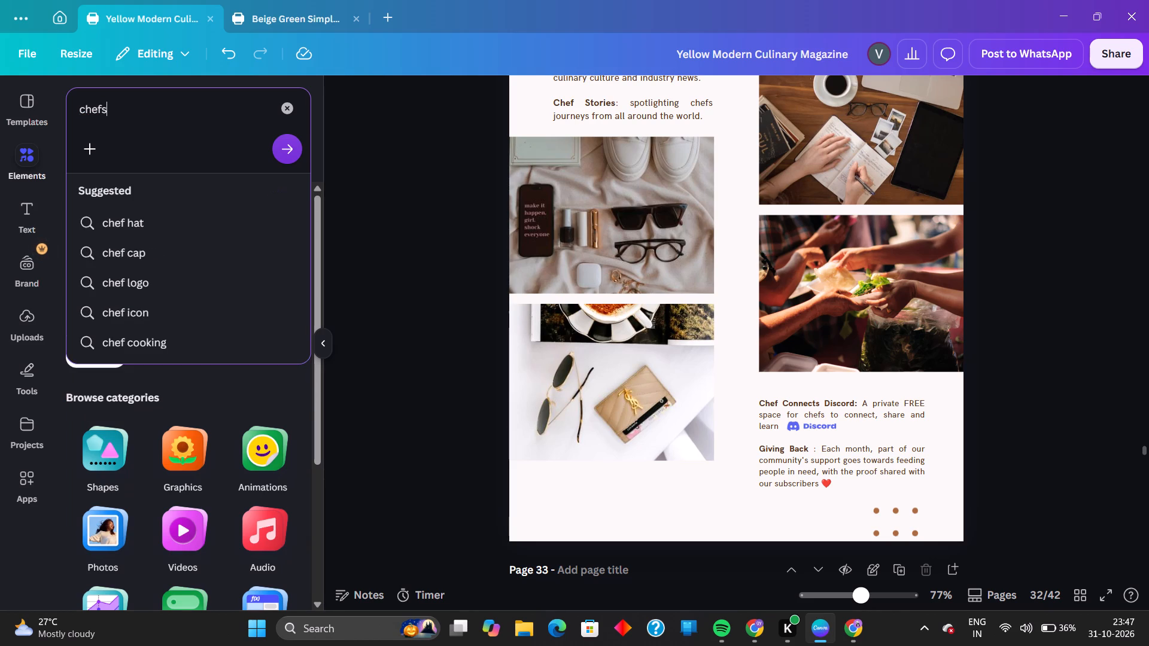
pyautogui.click(289, 139)
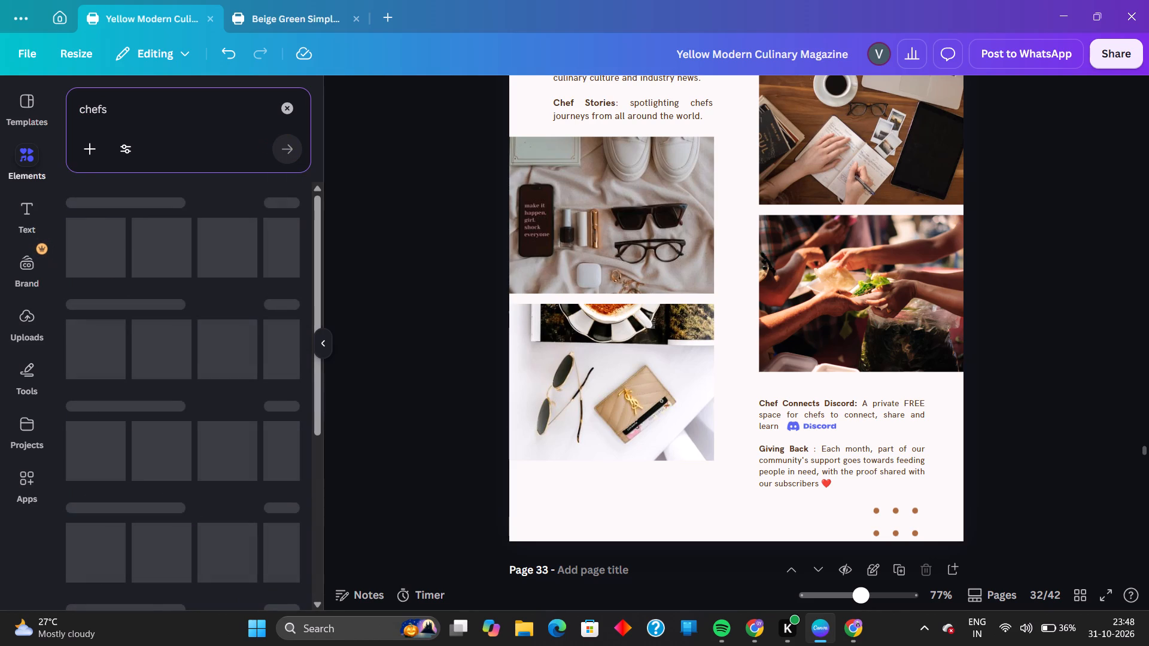
# Change the element search to "chef community" and show all of its photo results.
pyautogui.click(181, 109)
pyautogui.press('BackSpace')
pyautogui.press('space')
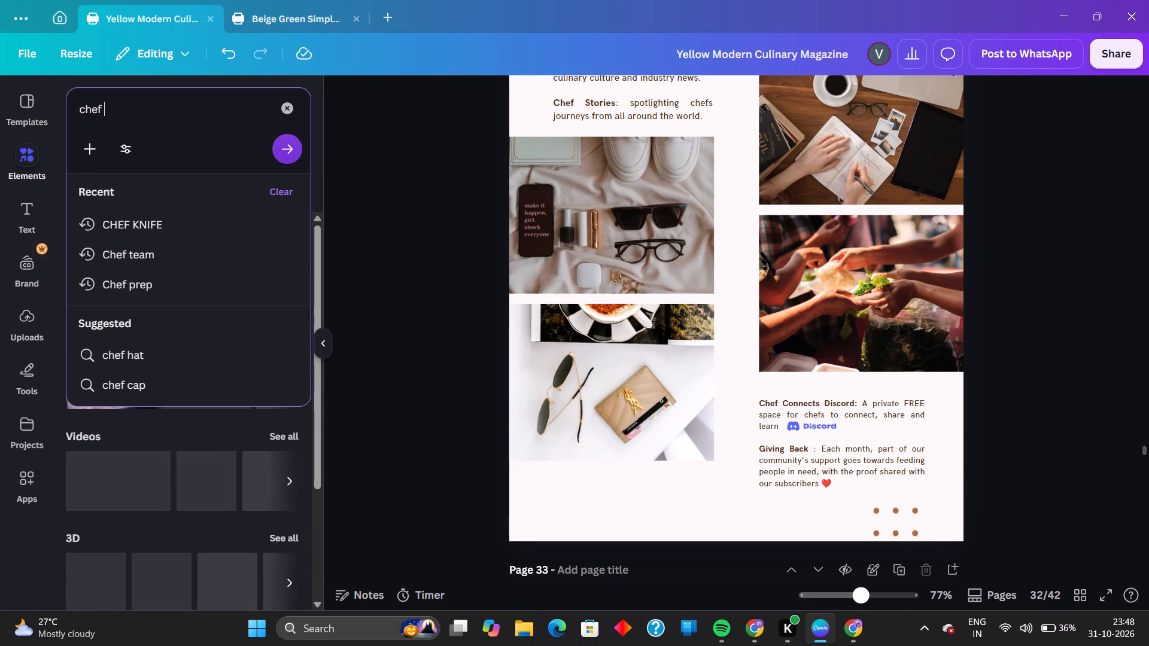
pyautogui.write('comm')
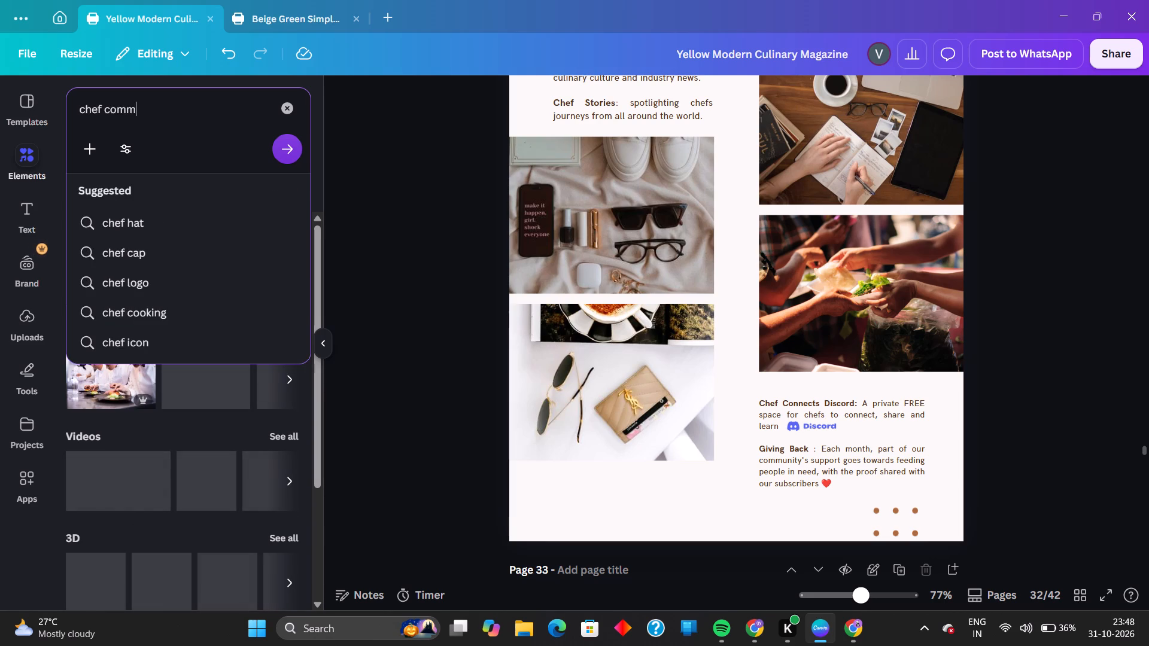
pyautogui.write('unity')
pyautogui.press('Return')
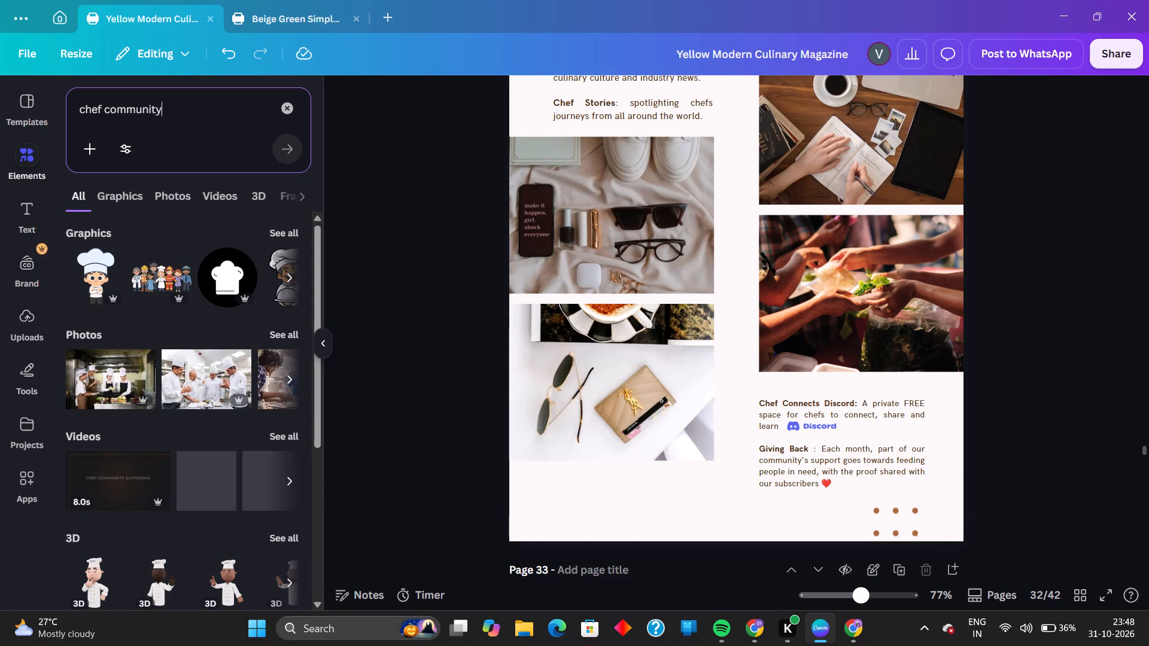
pyautogui.click(283, 329)
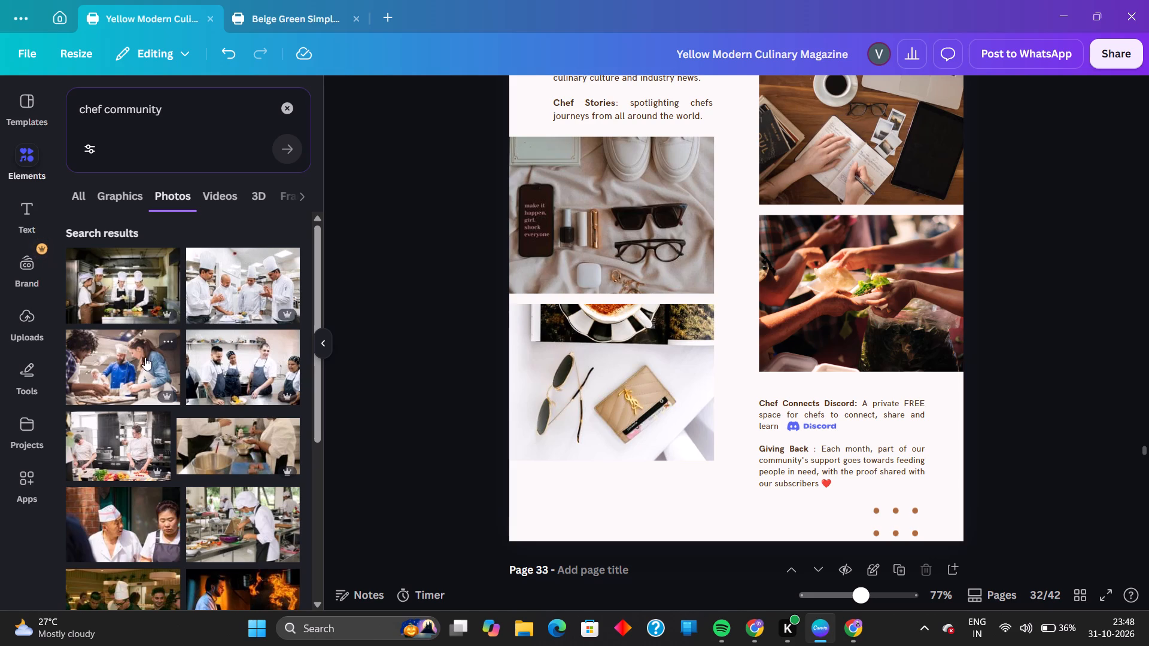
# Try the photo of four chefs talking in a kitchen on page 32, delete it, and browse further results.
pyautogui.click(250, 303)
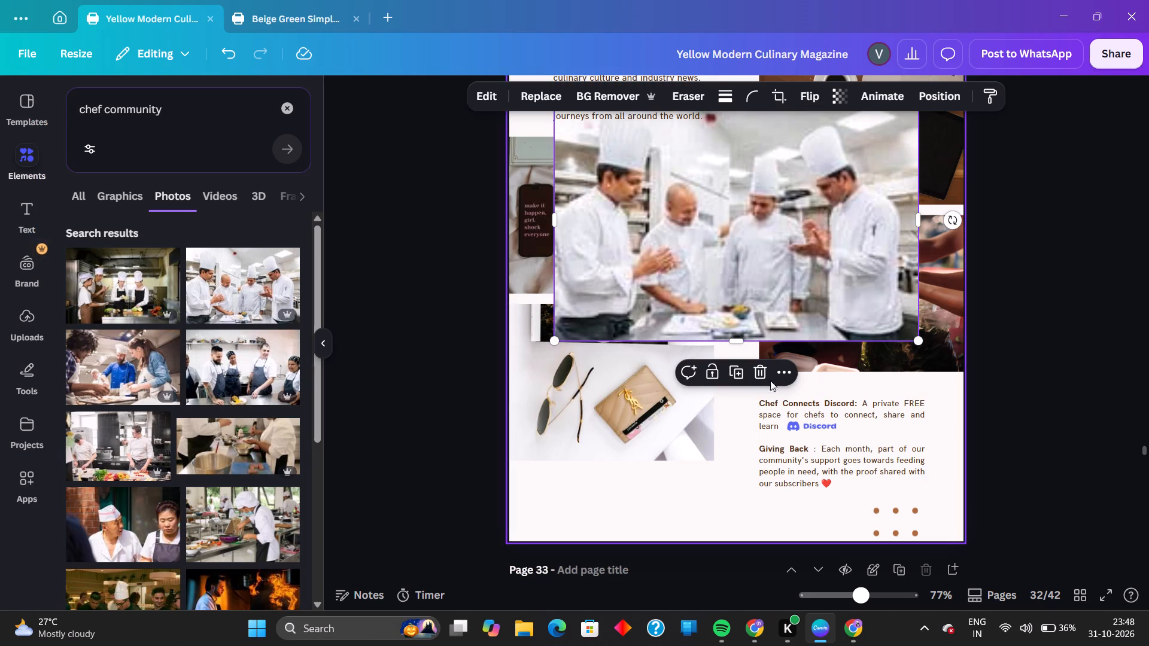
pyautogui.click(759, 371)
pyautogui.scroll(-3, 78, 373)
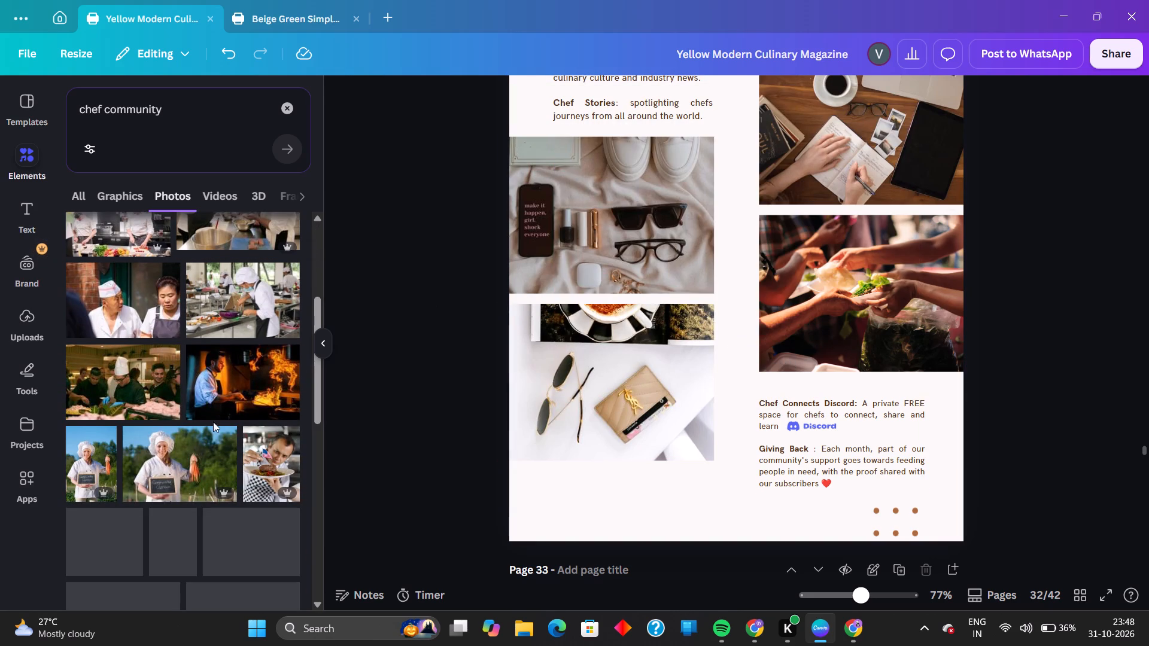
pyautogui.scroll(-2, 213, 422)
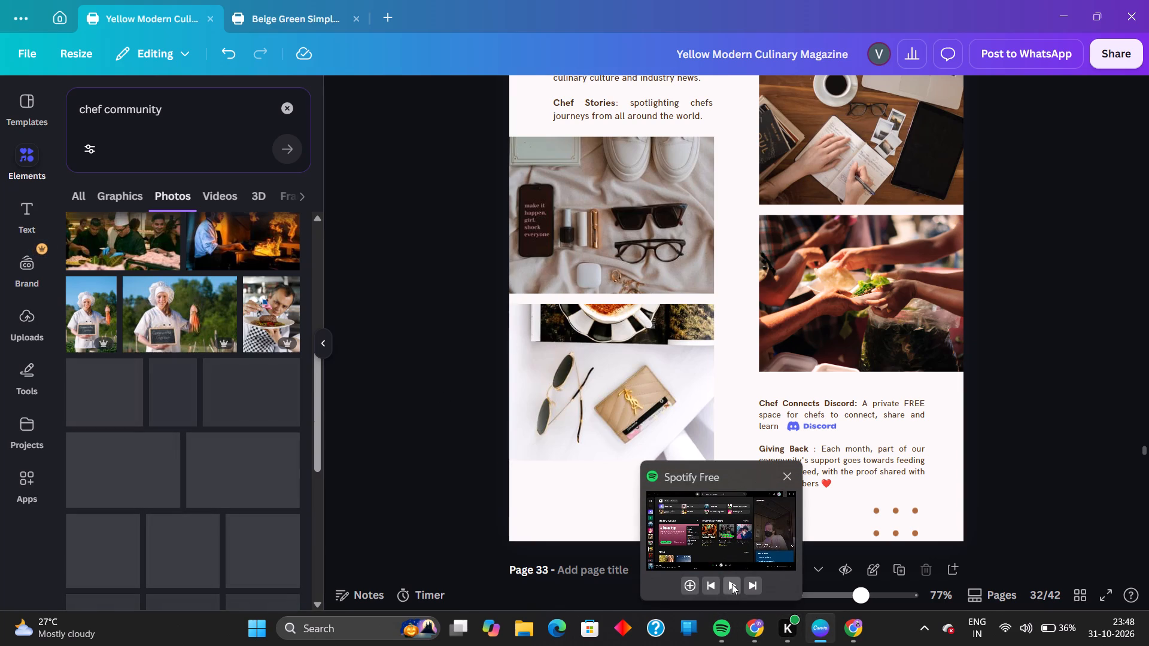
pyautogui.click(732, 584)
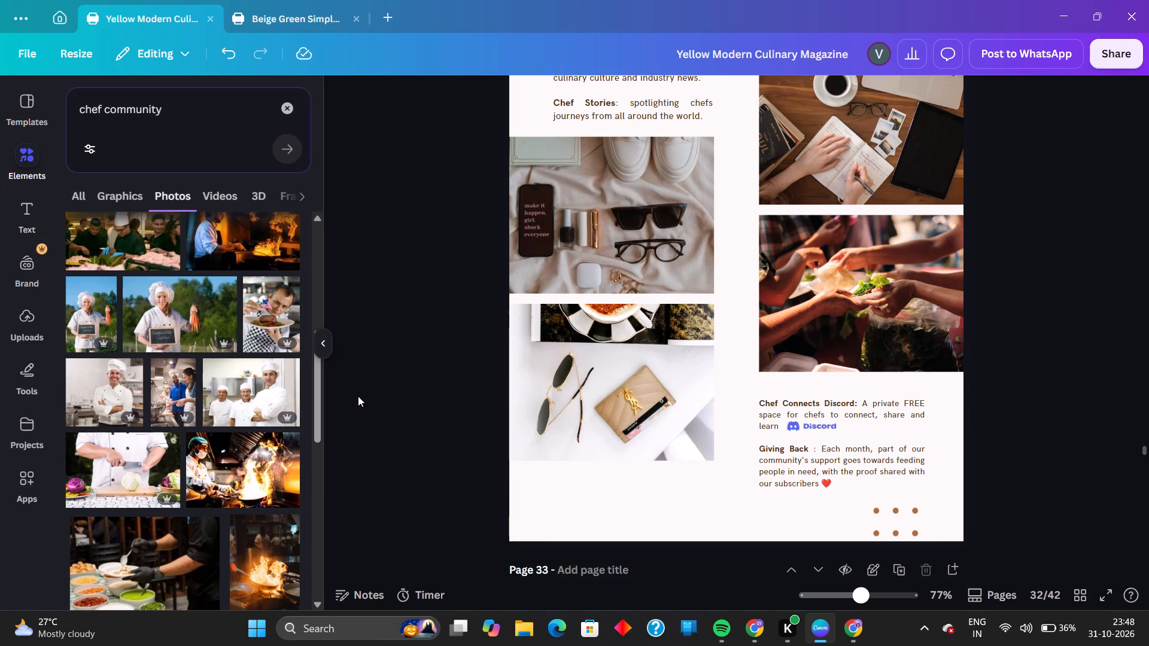
# Open photo replacement for the sunglasses-and-wallet image at the bottom of page 32 and clear the old search term.
pyautogui.scroll(-1, 358, 396)
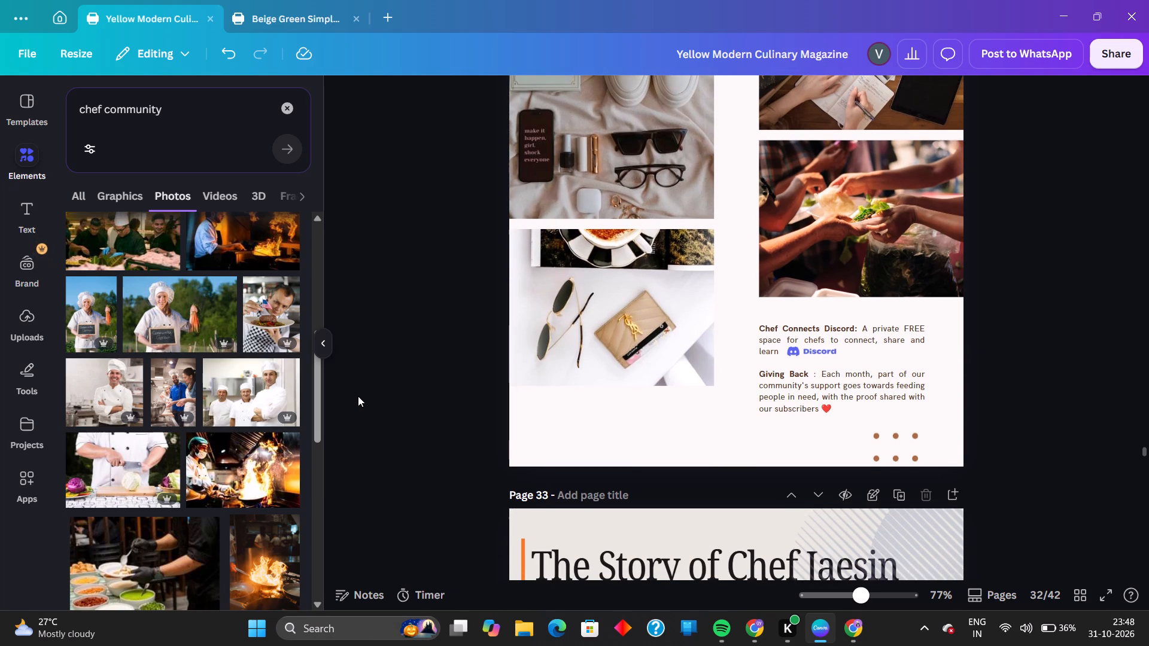
pyautogui.scroll(-2, 219, 399)
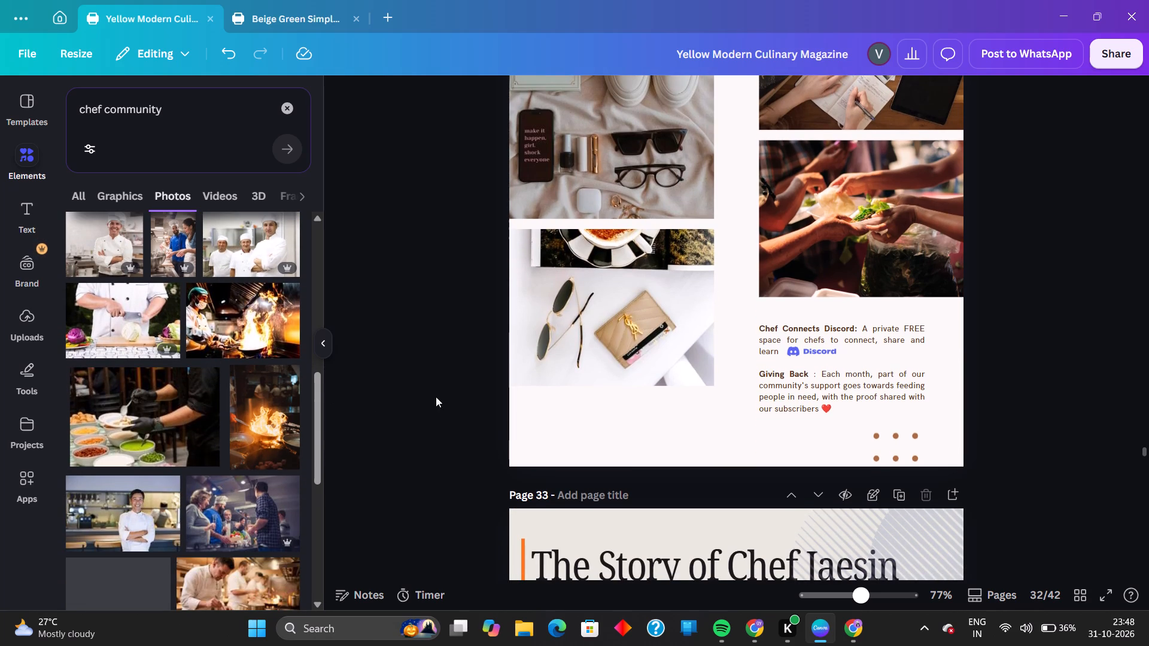
pyautogui.click(572, 337)
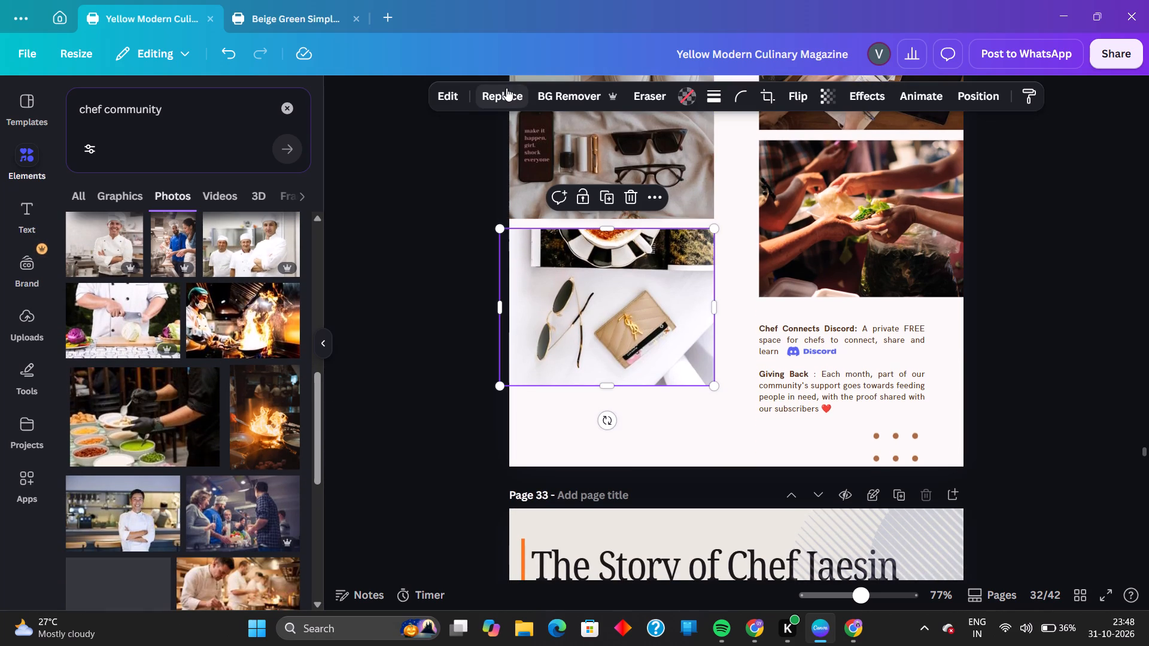
pyautogui.click(507, 88)
pyautogui.click(256, 146)
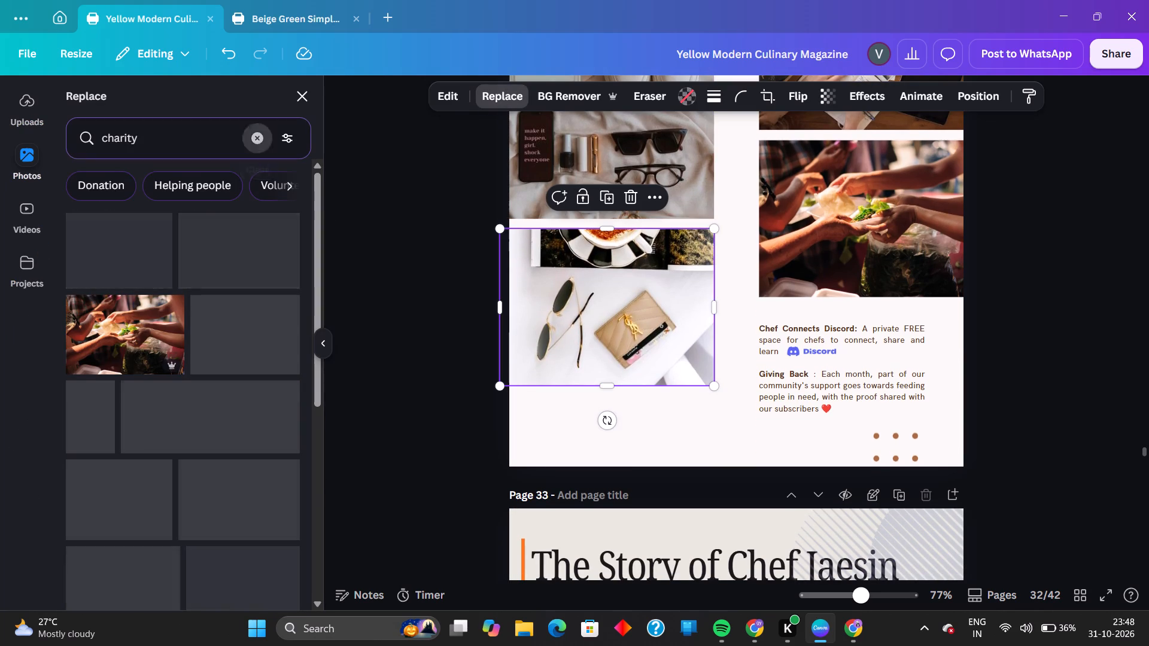
pyautogui.click(206, 138)
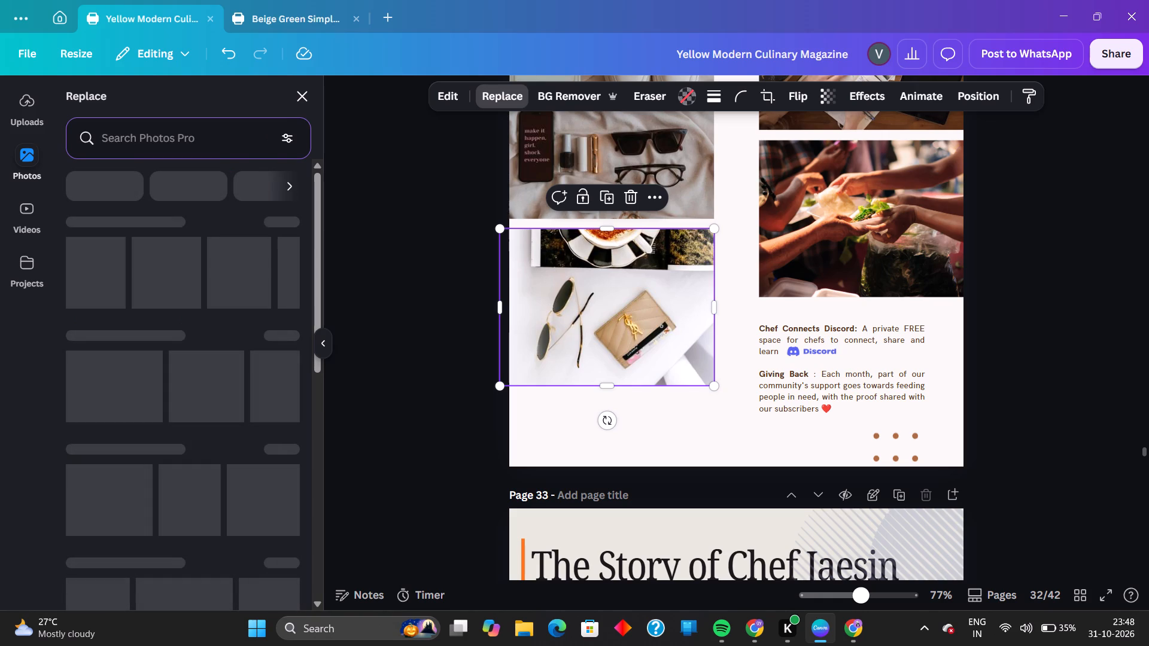
# Open the computer's Wi-Fi network list to check the connection.
pyautogui.click(998, 624)
pyautogui.click(948, 344)
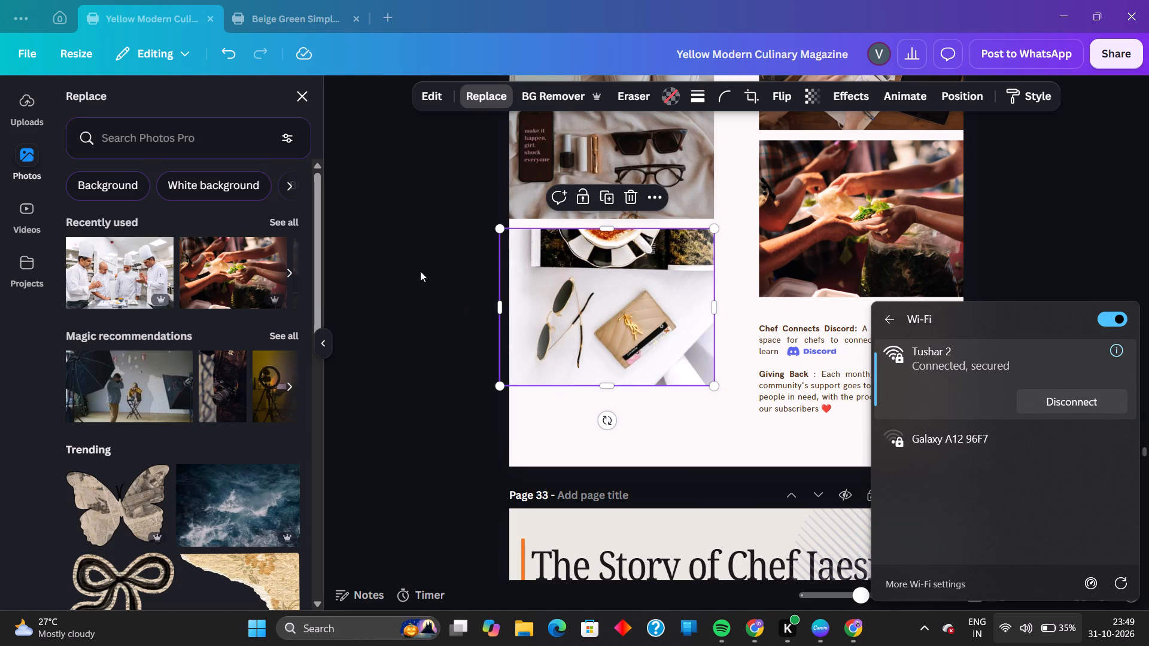
# Search the replacement photos for the recent term "chef".
pyautogui.click(204, 144)
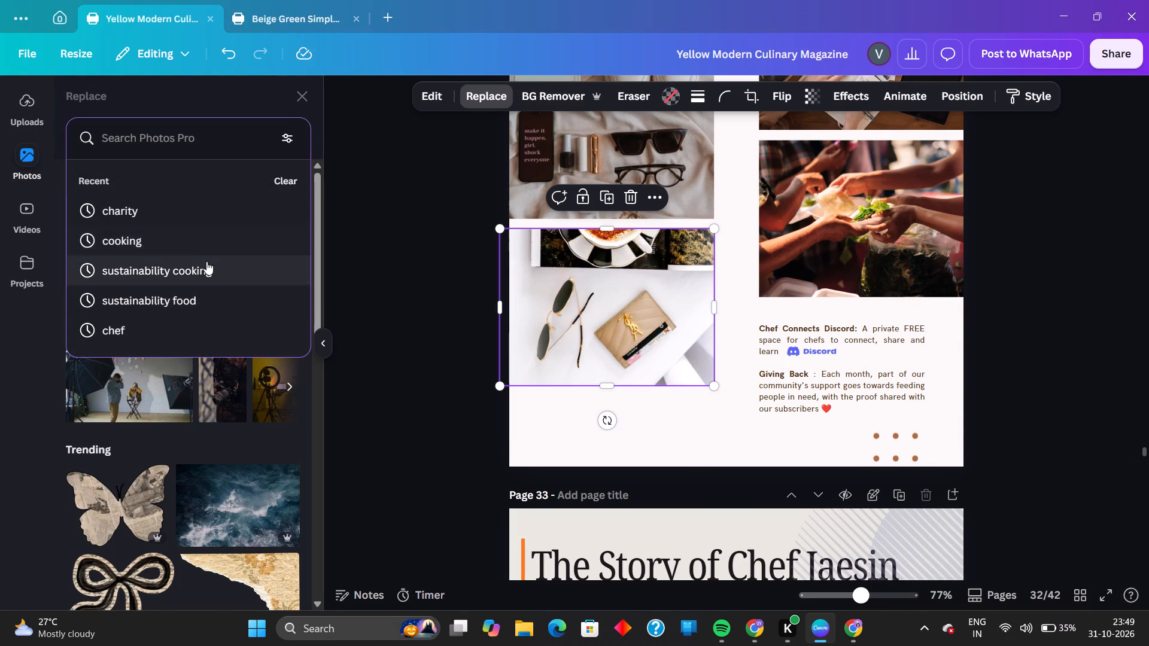
pyautogui.click(206, 320)
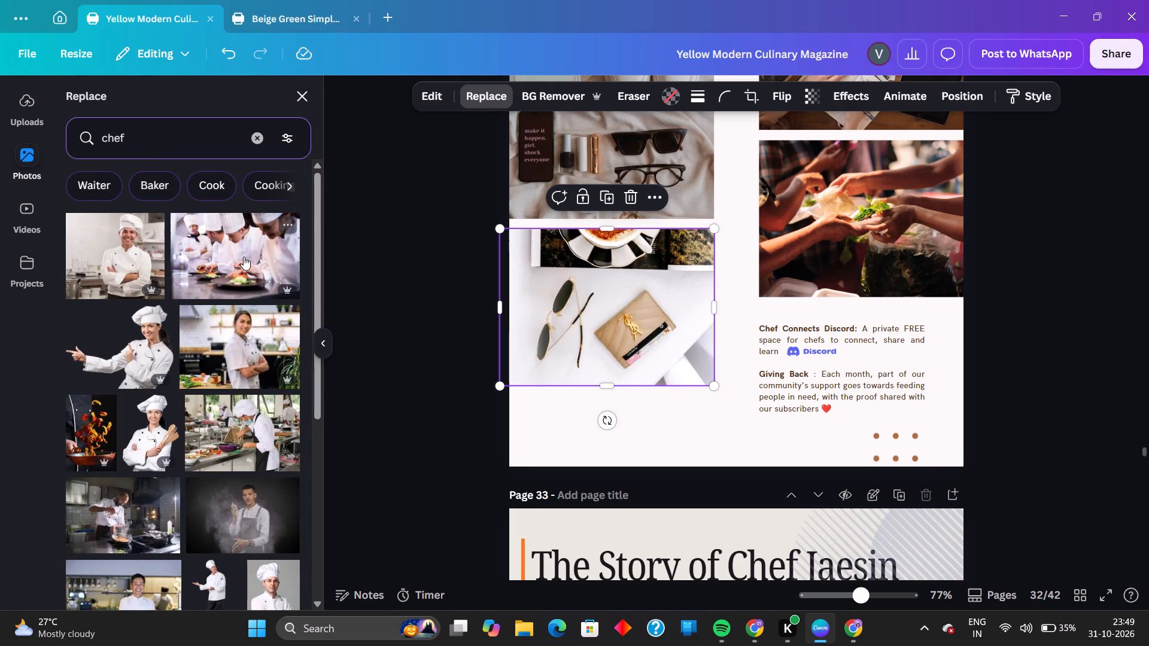
# Replace the sunglasses and pouch photo at the bottom of page 32 with the "chef" photo of three white-uniformed cooks preparing vegetables.
pyautogui.scroll(-6, 244, 257)
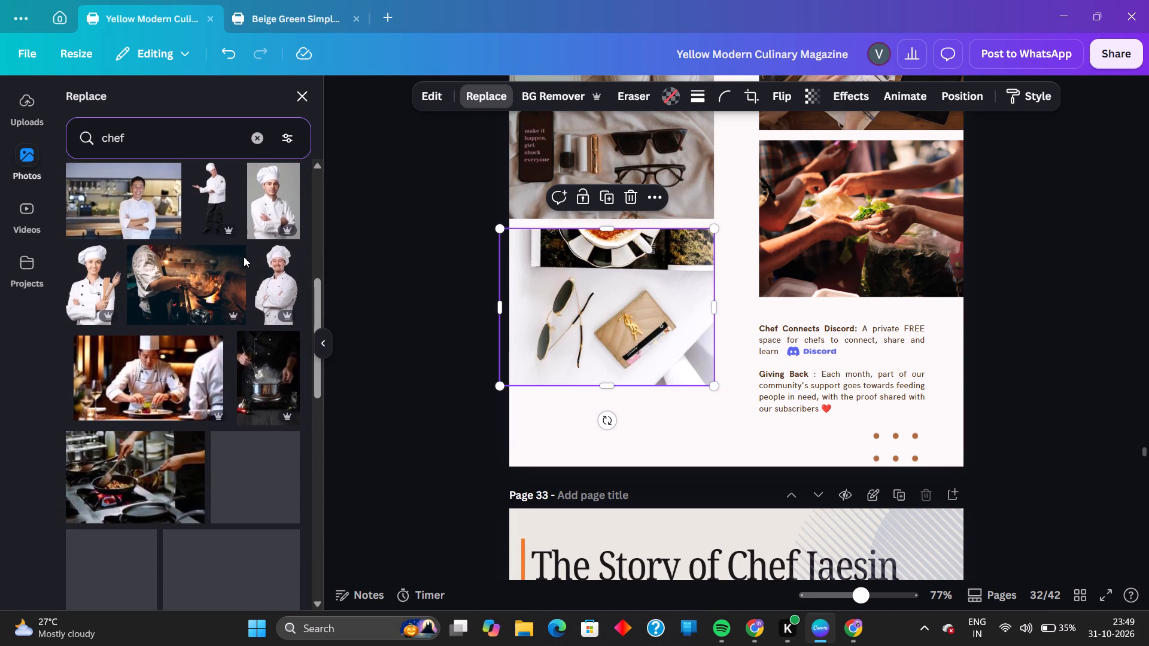
pyautogui.scroll(-2, 244, 257)
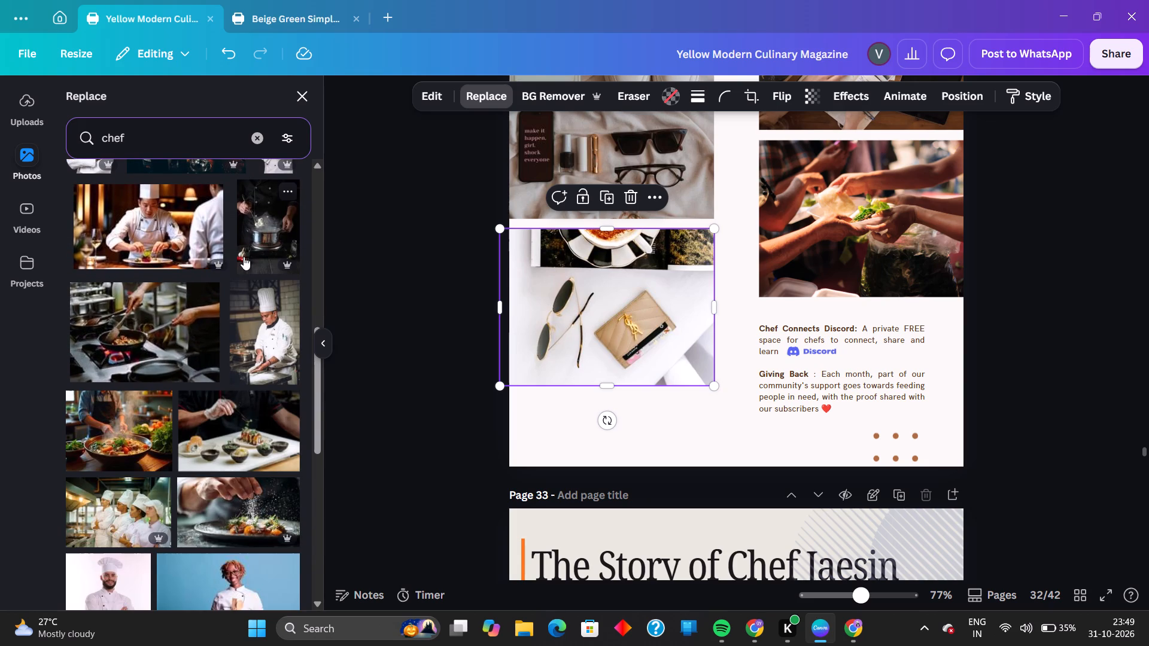
pyautogui.scroll(-6, 244, 257)
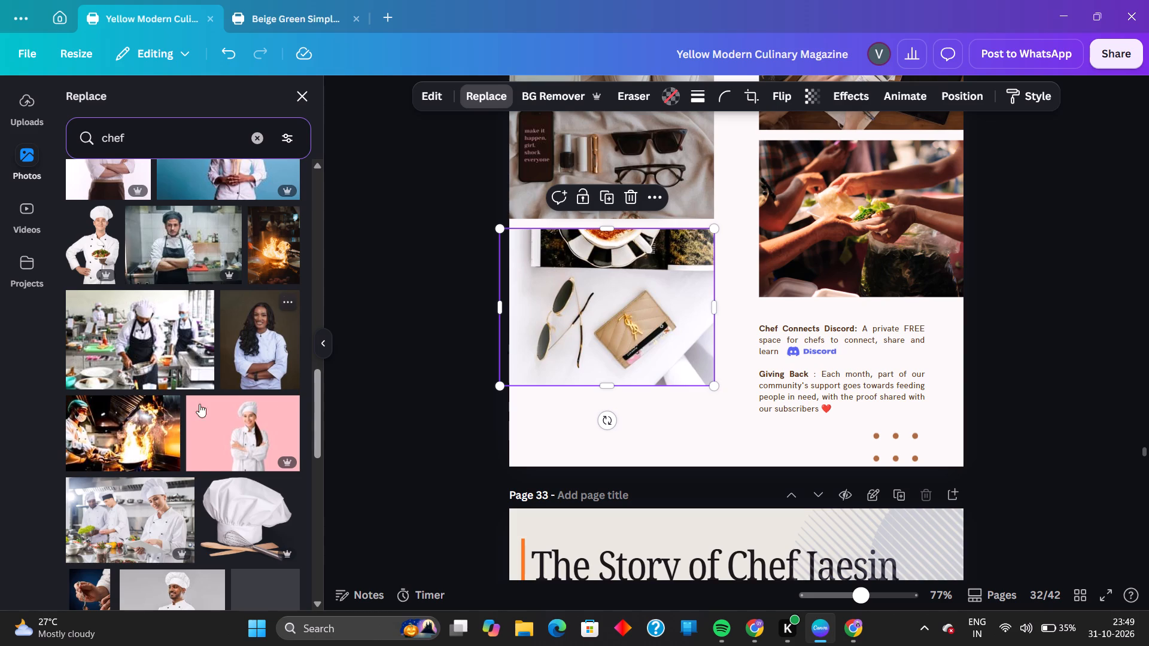
pyautogui.click(113, 525)
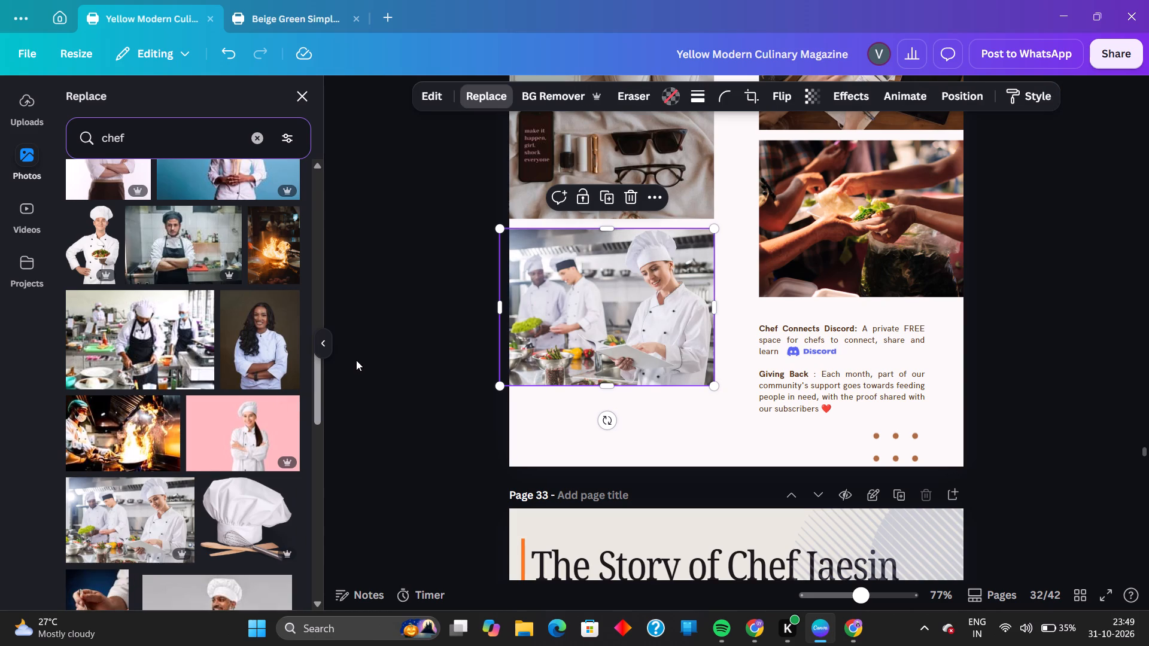
pyautogui.click(385, 352)
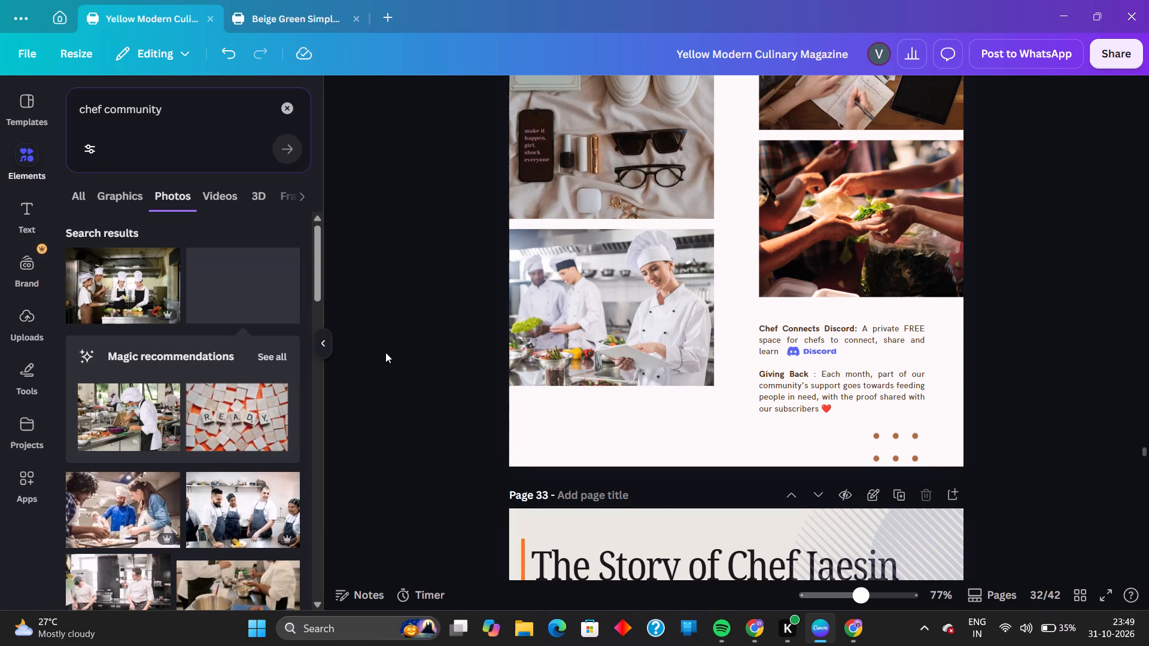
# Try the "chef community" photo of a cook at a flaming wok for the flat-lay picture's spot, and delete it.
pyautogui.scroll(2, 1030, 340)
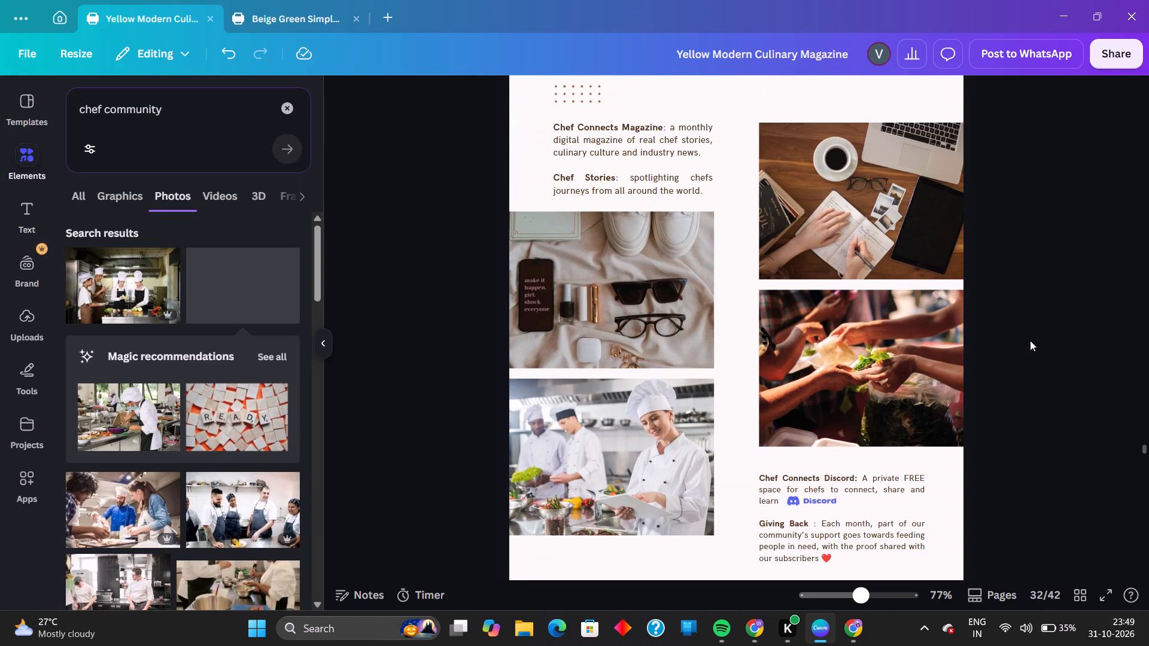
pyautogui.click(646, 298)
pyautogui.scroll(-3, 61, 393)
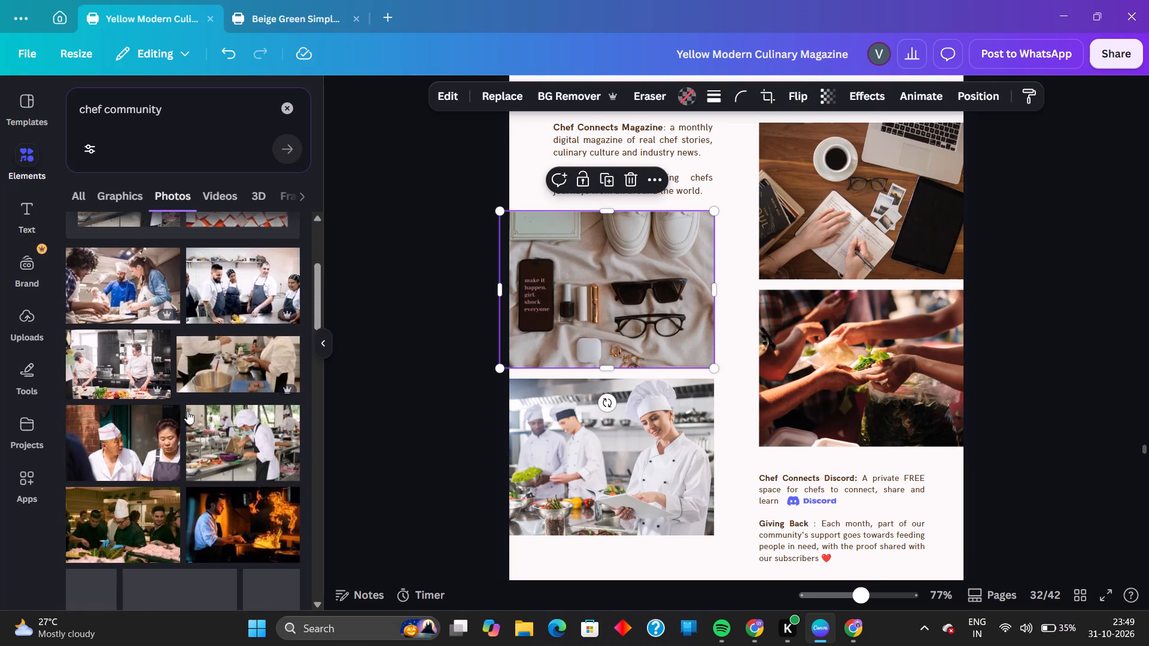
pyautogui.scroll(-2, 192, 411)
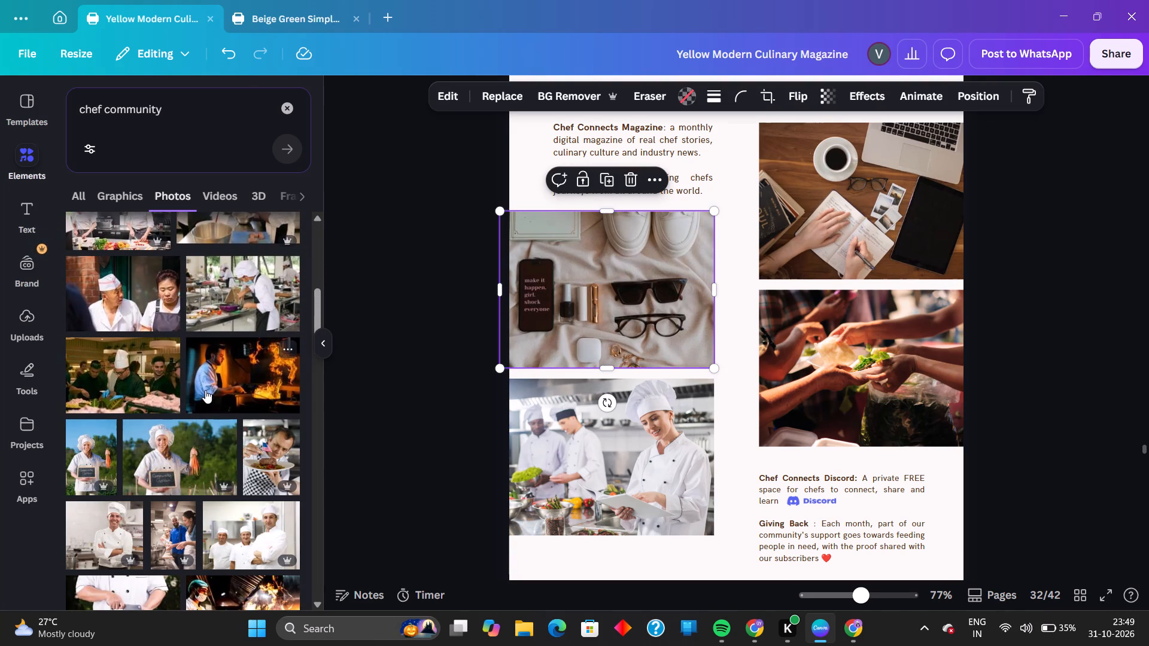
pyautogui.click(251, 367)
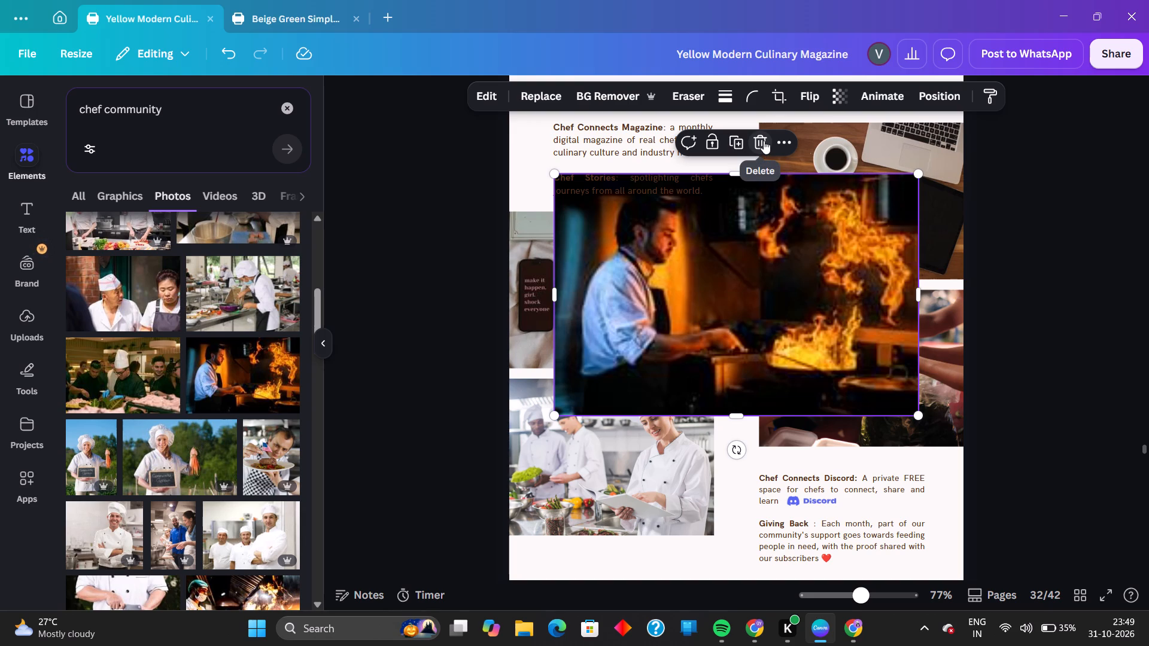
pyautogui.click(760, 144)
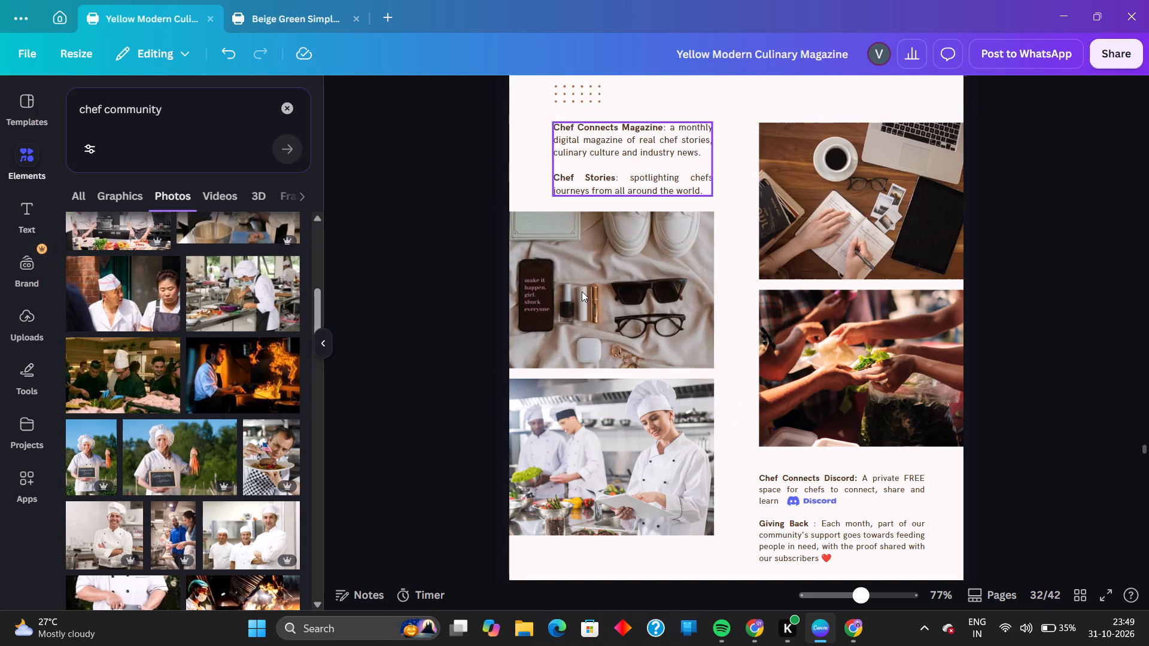
# Search for "food" photos to replace the flat-lay picture below the Chef Stories text.
pyautogui.click(542, 324)
pyautogui.click(509, 98)
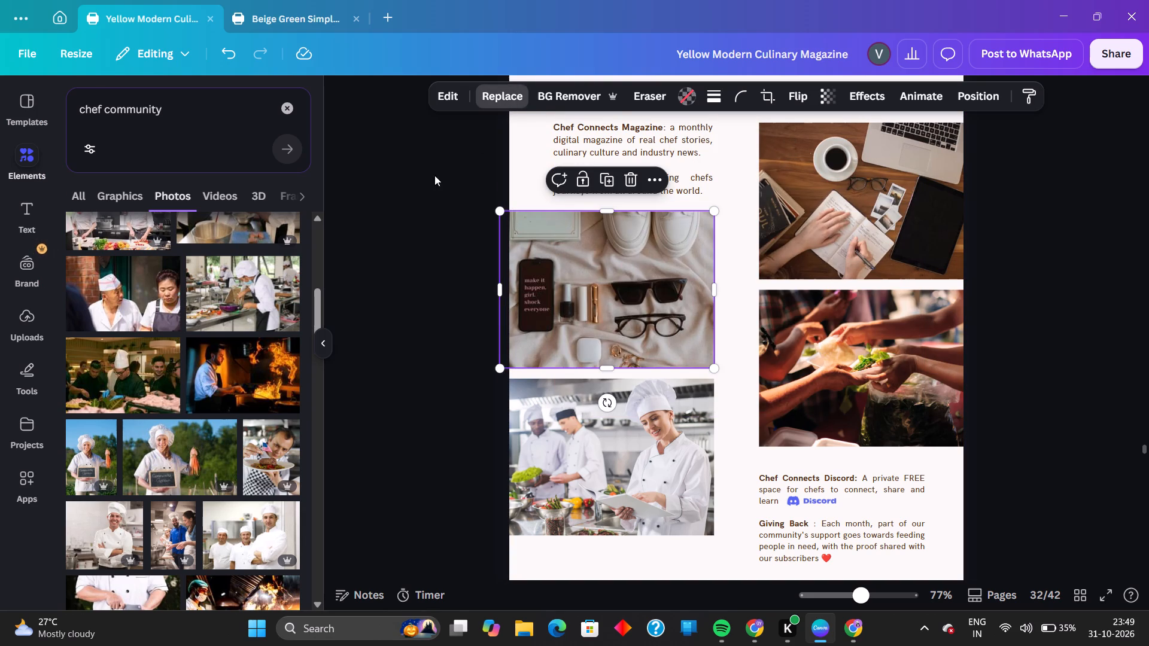
pyautogui.click(265, 139)
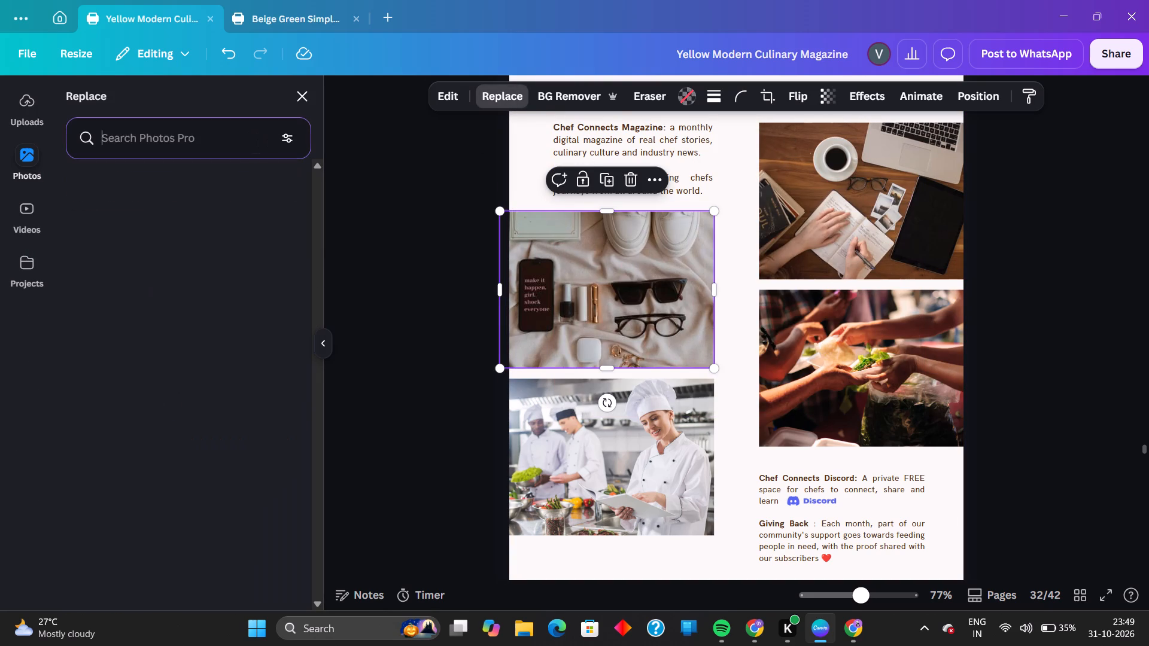
pyautogui.write('food')
pyautogui.press('Return')
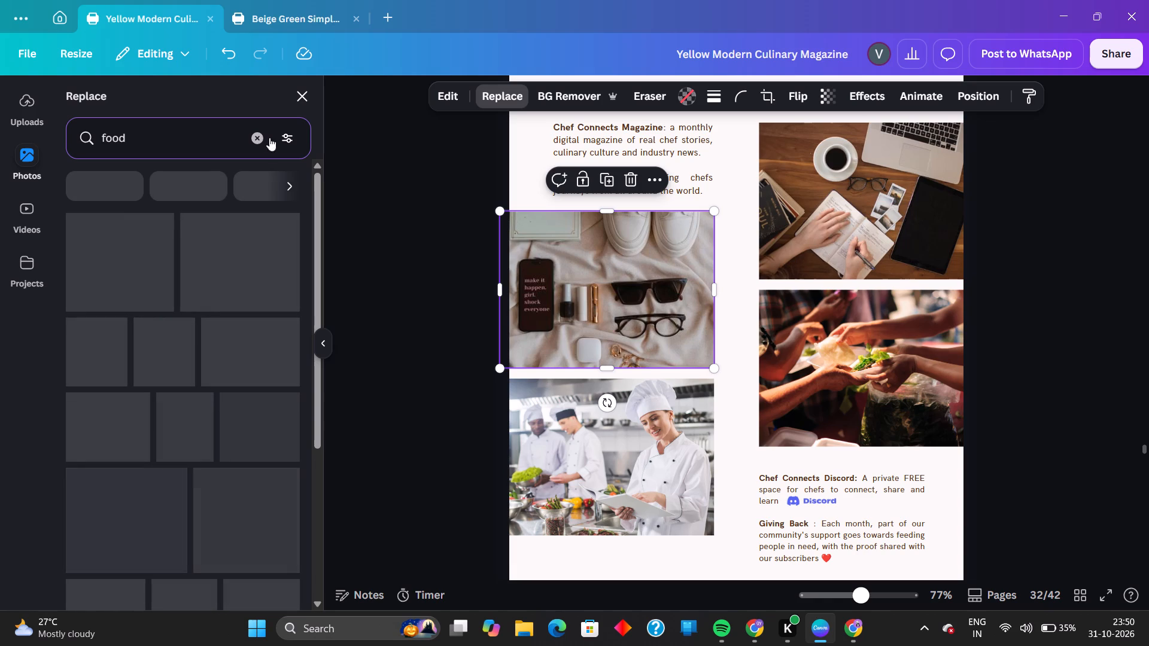
# Change the word "space" to "community" in the Chef Connects Discord description.
pyautogui.click(922, 480)
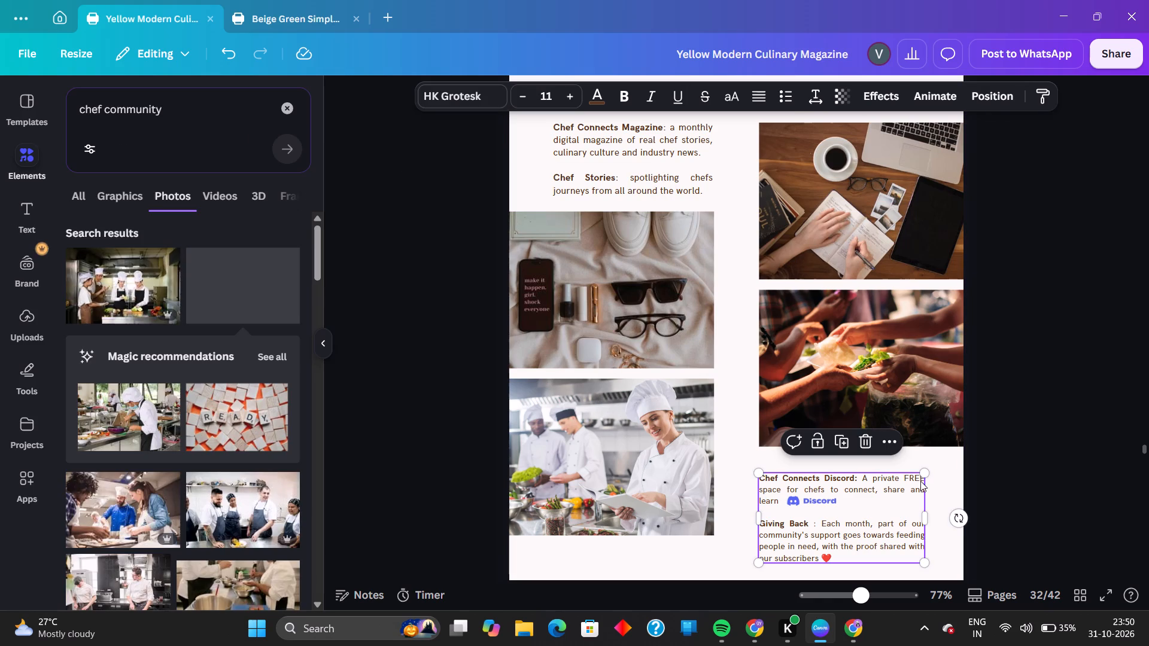
pyautogui.click(765, 487)
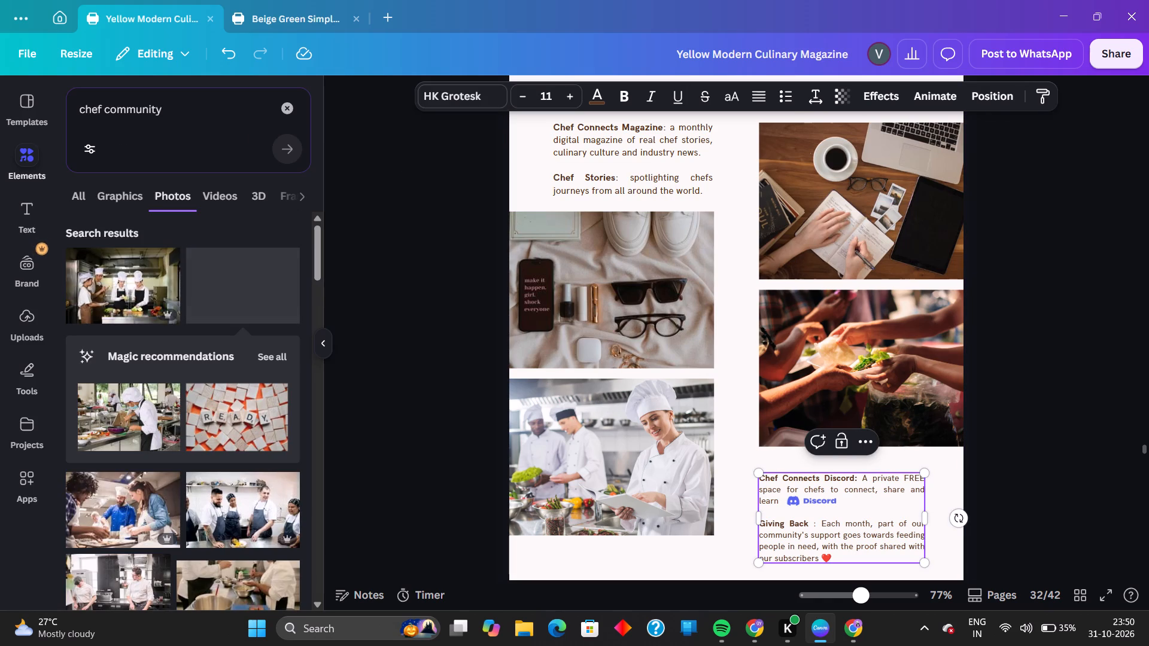
pyautogui.click(782, 492)
pyautogui.press('BackSpace')
pyautogui.press('BackSpace')
pyautogui.press('BackSpace')
pyautogui.press('BackSpace')
pyautogui.press('BackSpace')
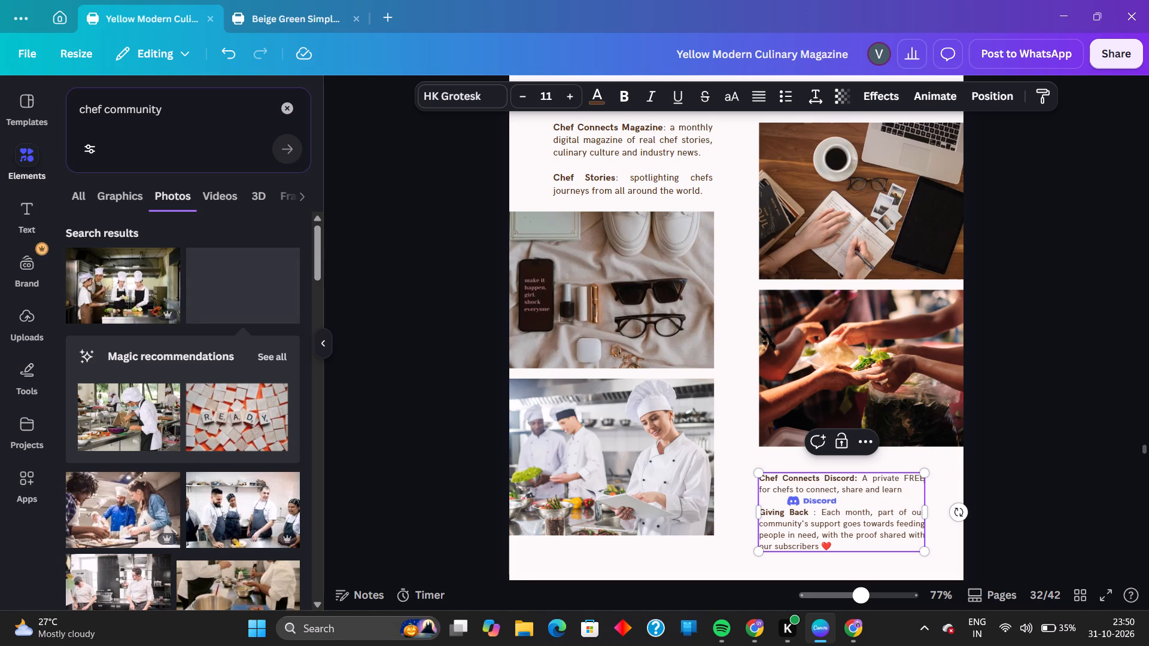
pyautogui.press('space')
pyautogui.write('community')
pyautogui.press('space')
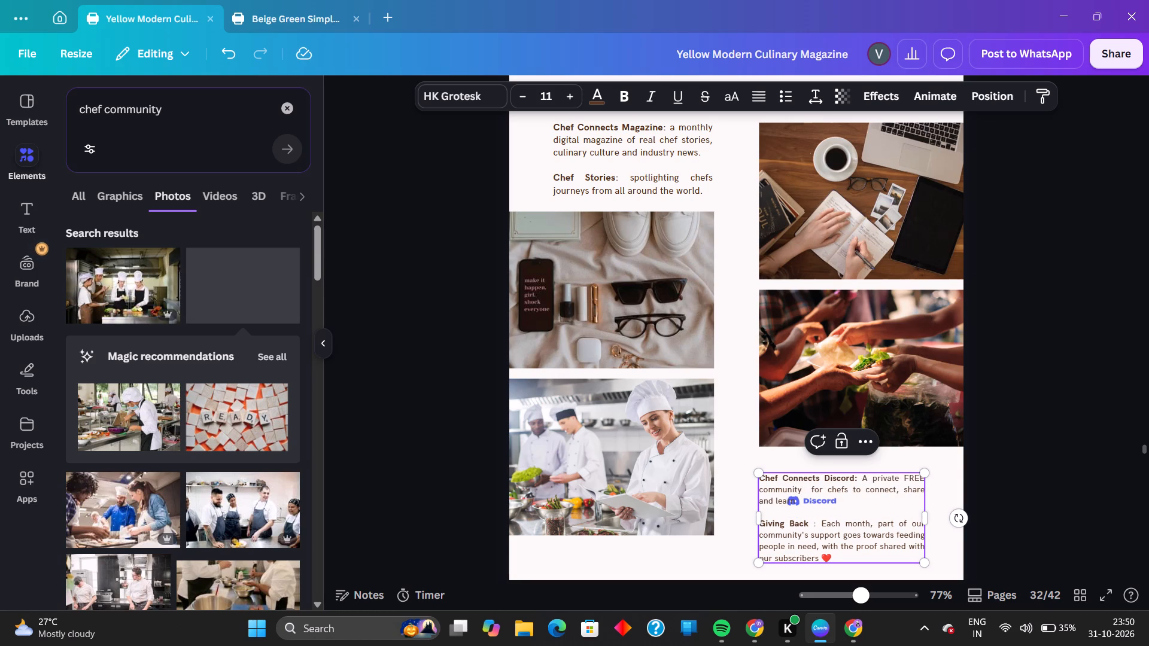
pyautogui.press('BackSpace')
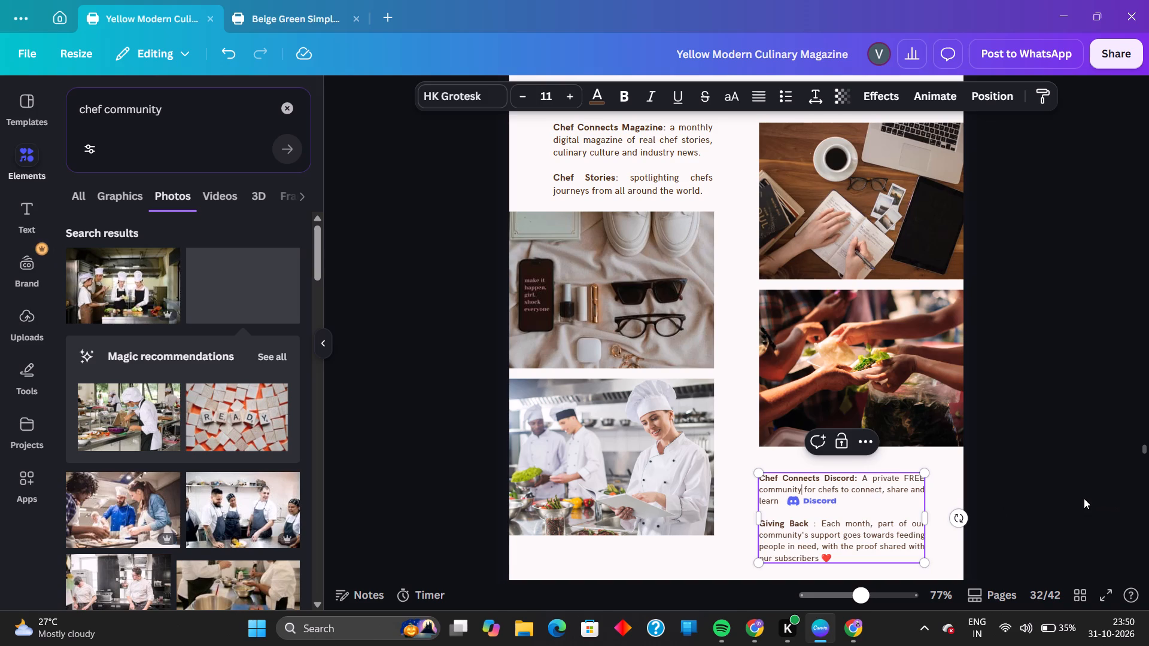
pyautogui.click(1084, 498)
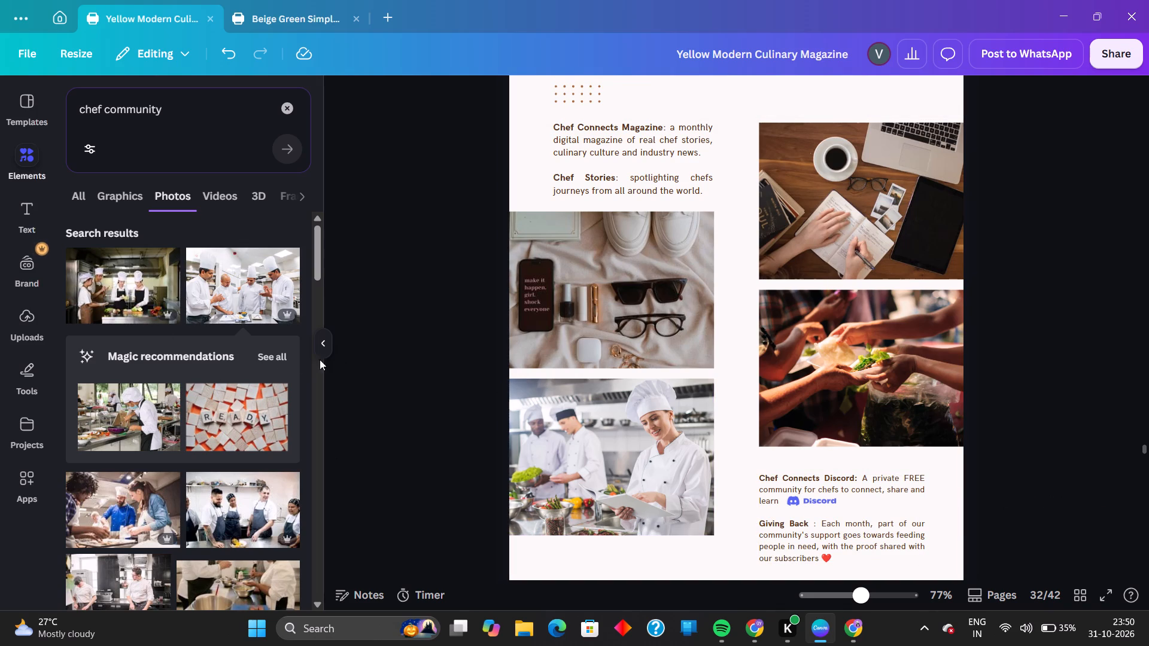
# Select the flat-lay photo below the Chef Stories text.
pyautogui.scroll(-3, 189, 395)
pyautogui.scroll(4, 189, 395)
pyautogui.click(612, 313)
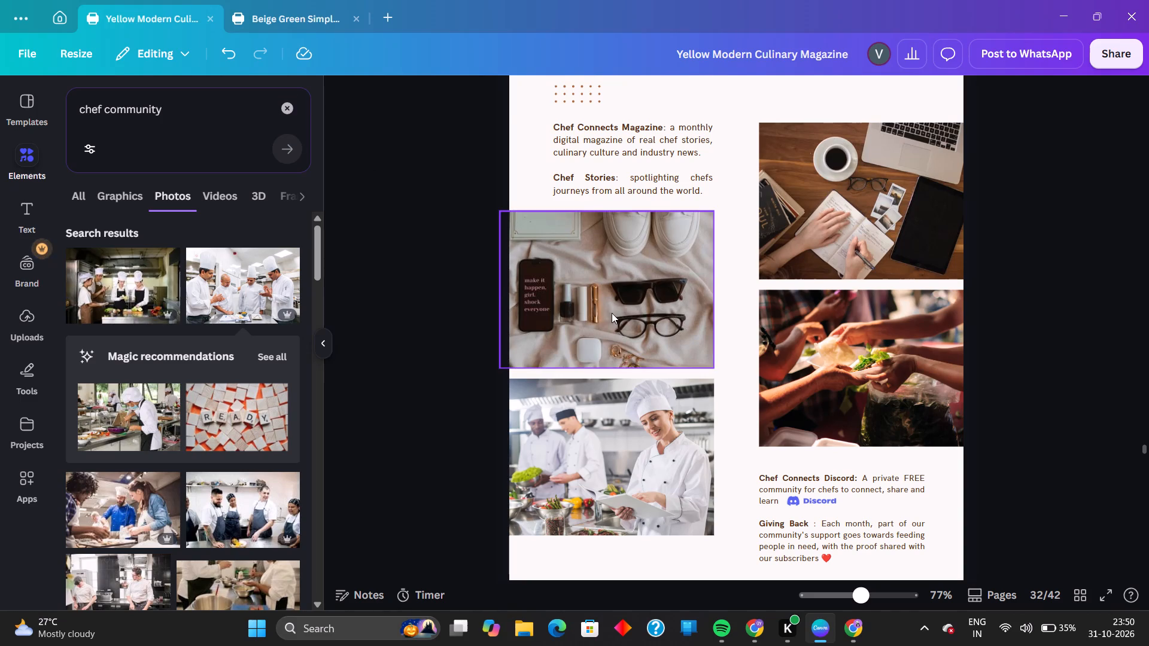